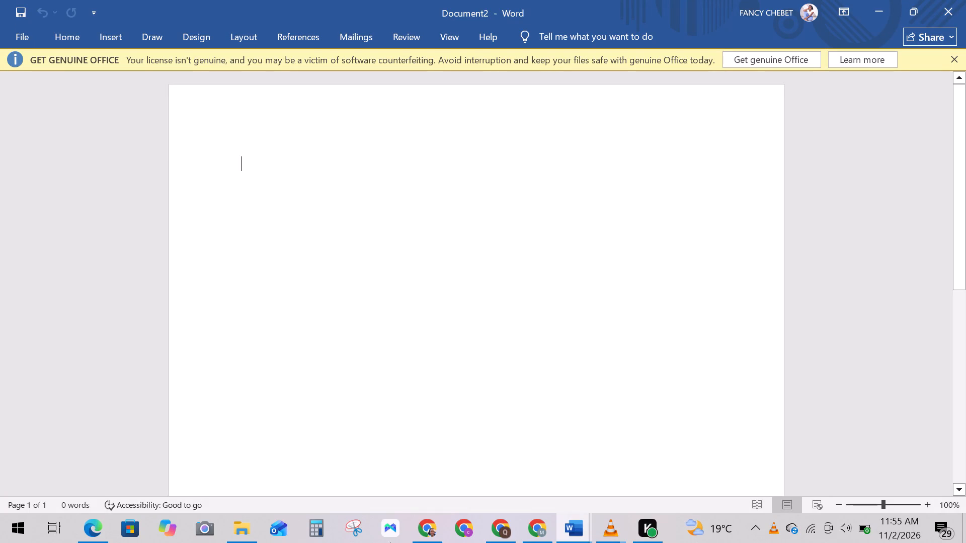
Switch to Chrome and play the YouTube video The Wake Up Call With Grauchi #199 Oluwa GOSPEL MIX, skipping its ad.
{"action": "left_click", "coordinate": [439, 523]}
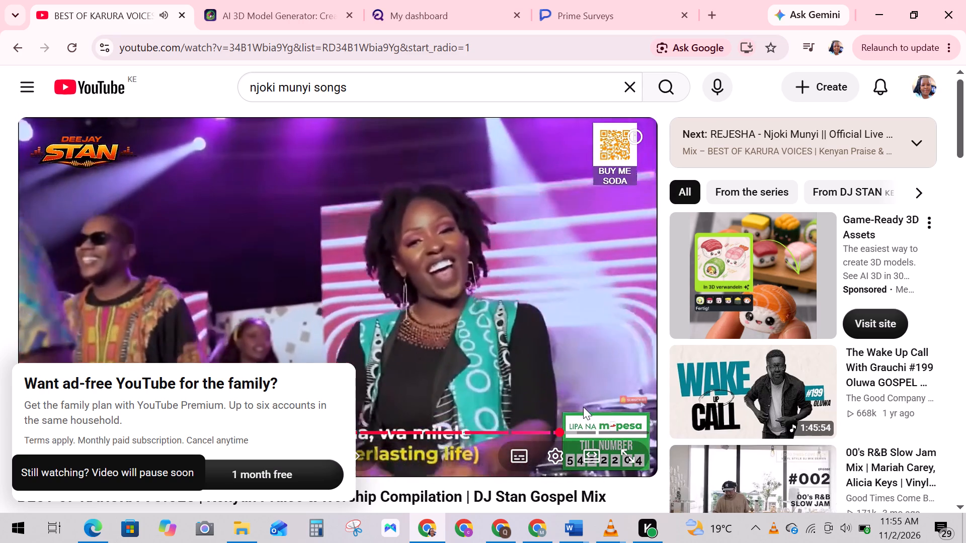
{"action": "left_click", "coordinate": [690, 381]}
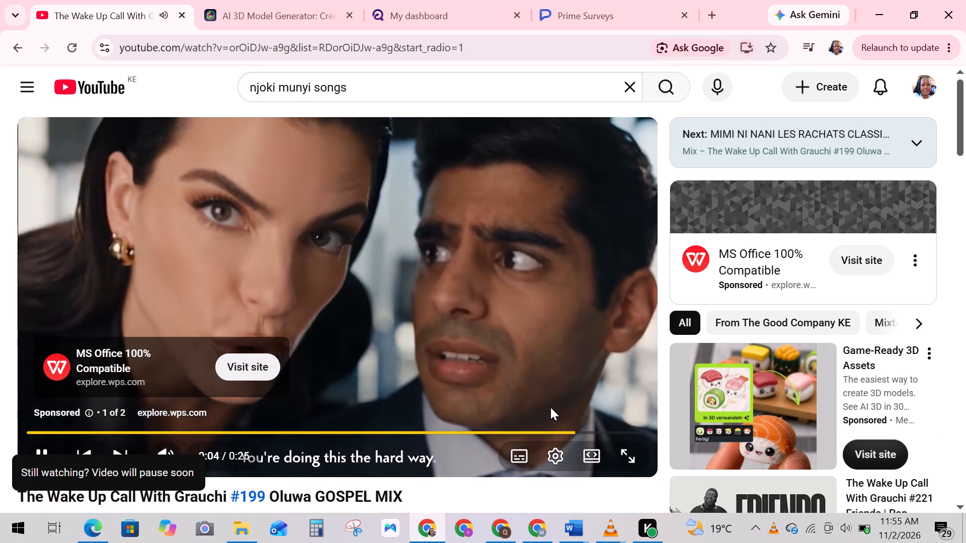
{"action": "left_click", "coordinate": [613, 414]}
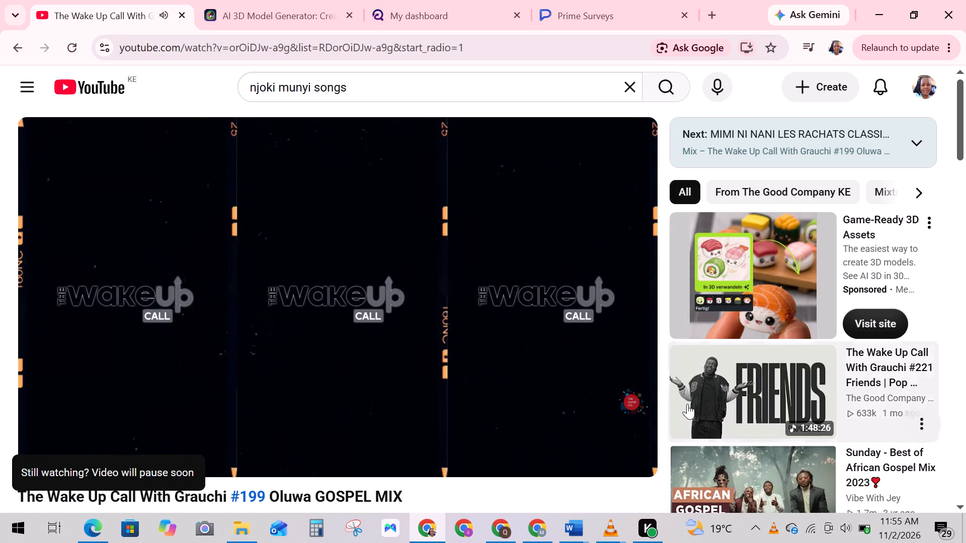
Look through the recommended videos, their filter categories and the comments of the playing mix.
{"action": "scroll", "coordinate": [688, 399], "scroll_direction": "down", "scroll_amount": 1}
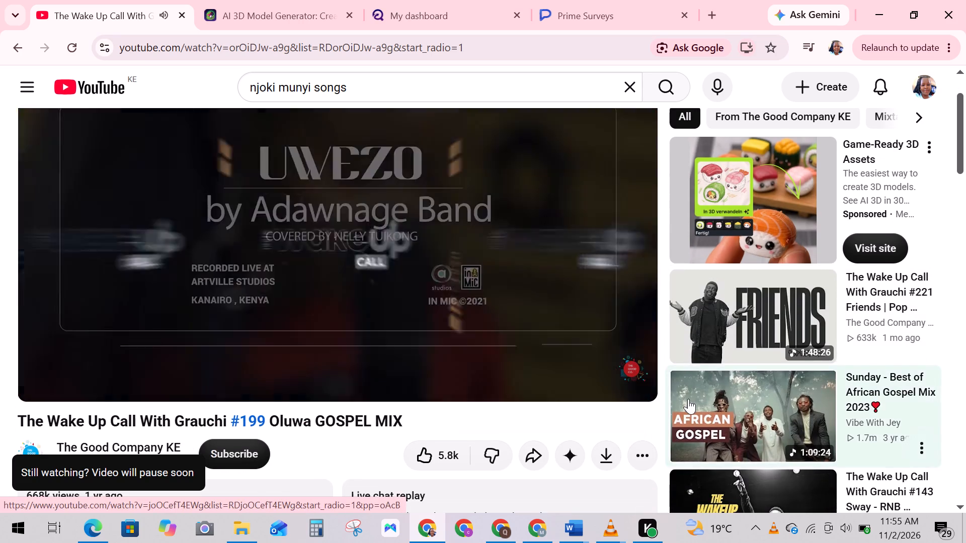
{"action": "scroll", "coordinate": [688, 399], "scroll_direction": "down", "scroll_amount": 1}
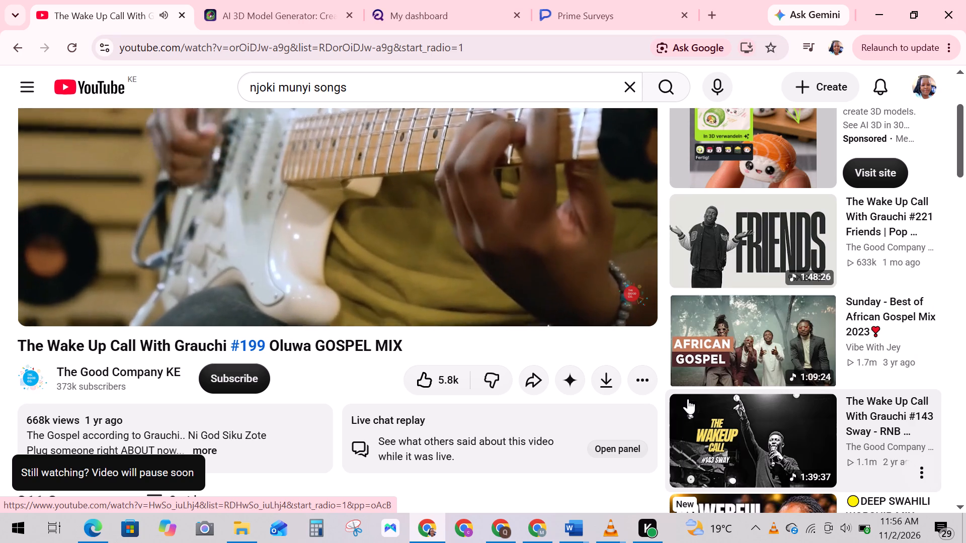
{"action": "scroll", "coordinate": [686, 400], "scroll_direction": "down", "scroll_amount": 4}
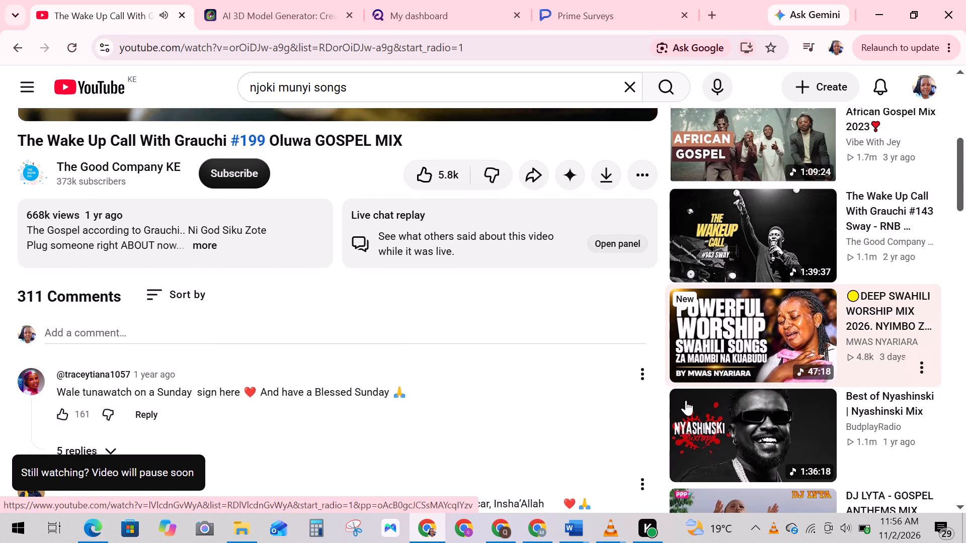
{"action": "scroll", "coordinate": [684, 400], "scroll_direction": "down", "scroll_amount": 1}
{"action": "scroll", "coordinate": [683, 400], "scroll_direction": "up", "scroll_amount": 6}
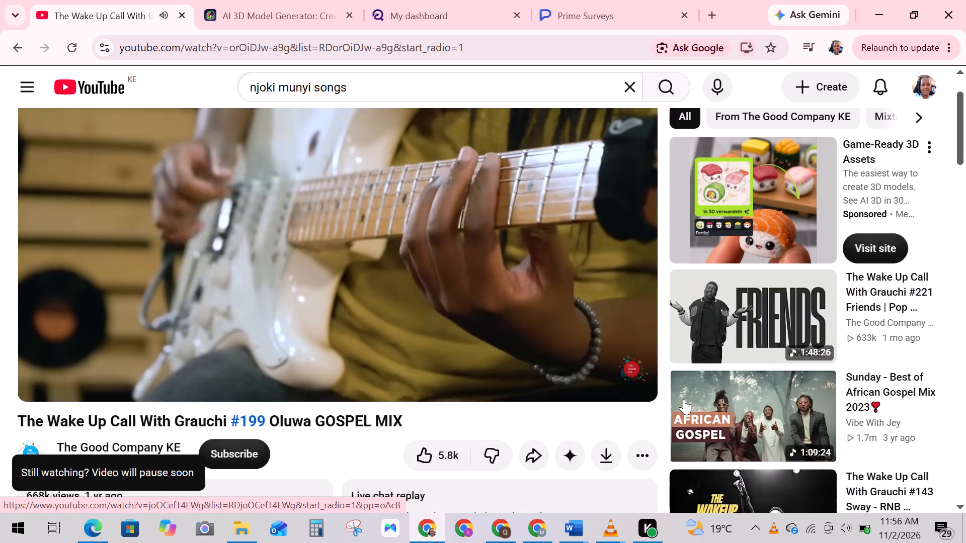
{"action": "scroll", "coordinate": [683, 399], "scroll_direction": "up", "scroll_amount": 11}
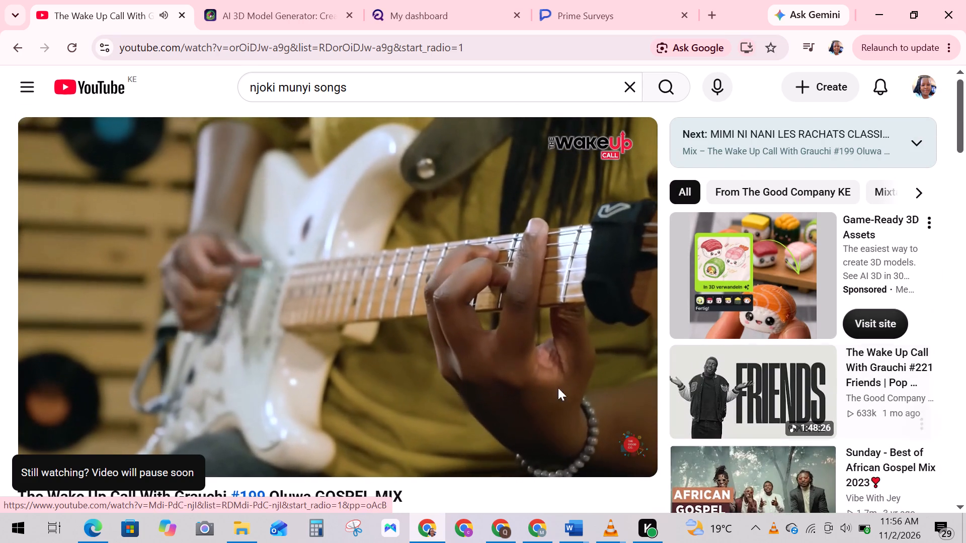
{"action": "scroll", "coordinate": [519, 381], "scroll_direction": "up", "scroll_amount": 4}
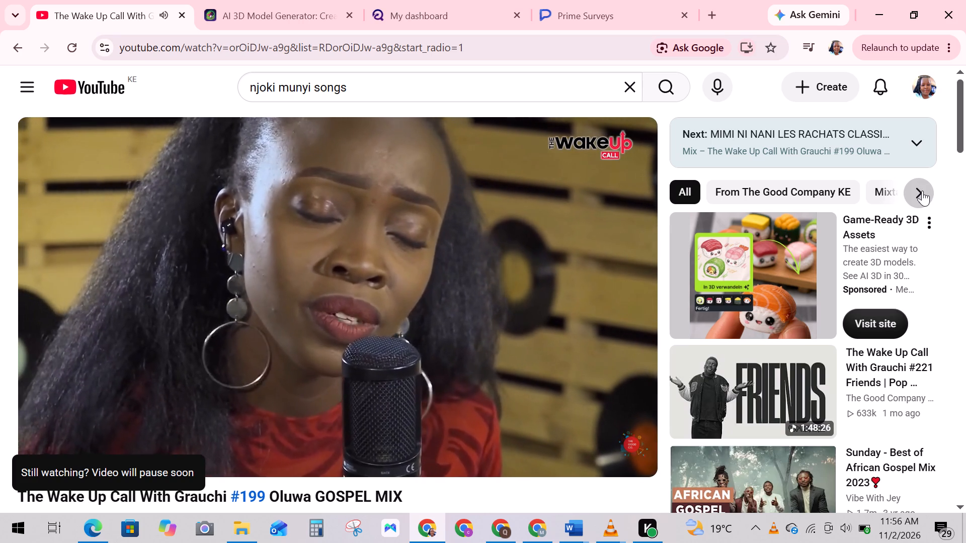
{"action": "left_click", "coordinate": [922, 191]}
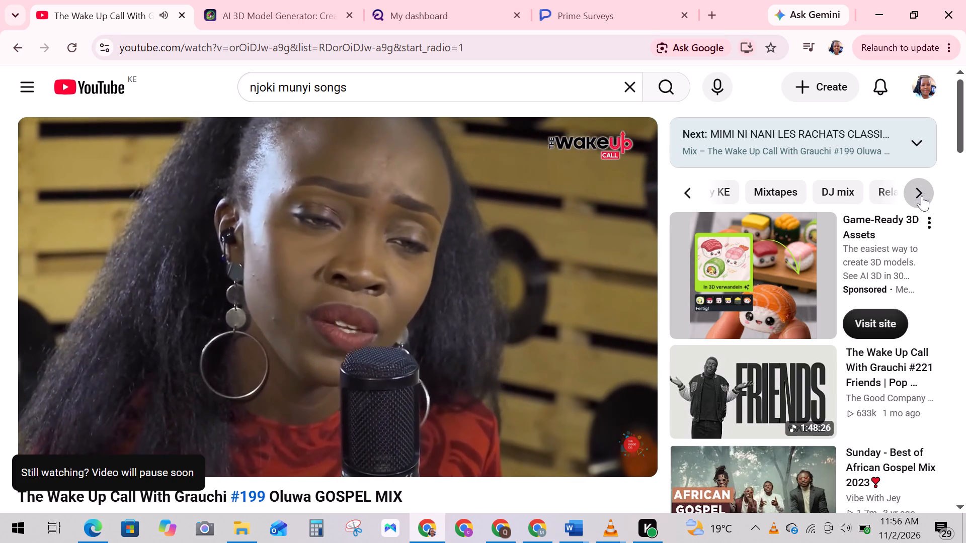
{"action": "left_click", "coordinate": [922, 196]}
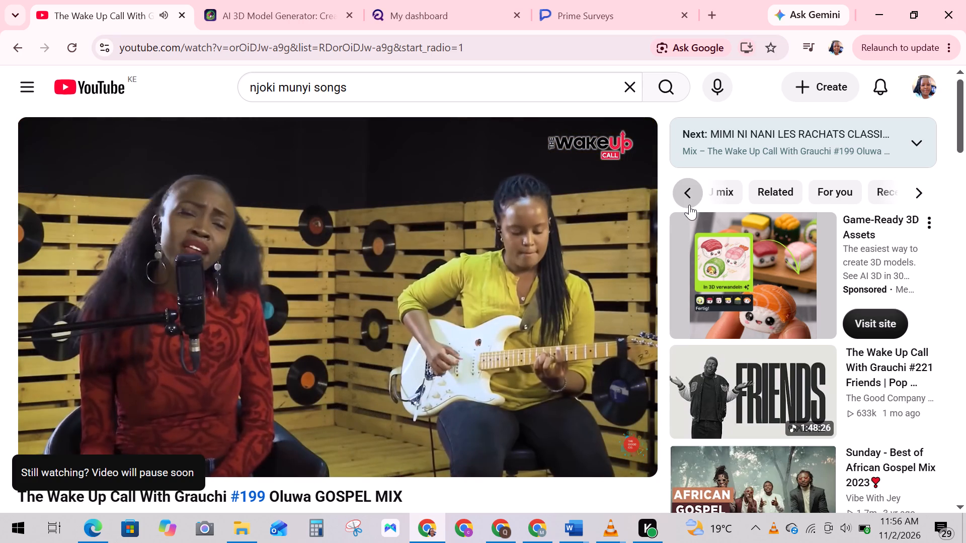
{"action": "left_click", "coordinate": [689, 207]}
{"action": "double_click", "coordinate": [689, 207]}
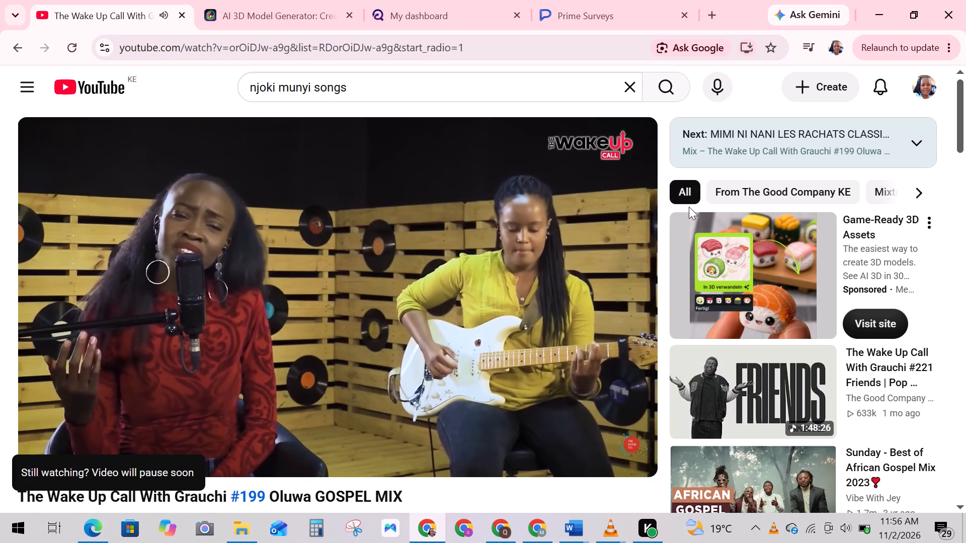
{"action": "double_click", "coordinate": [930, 195]}
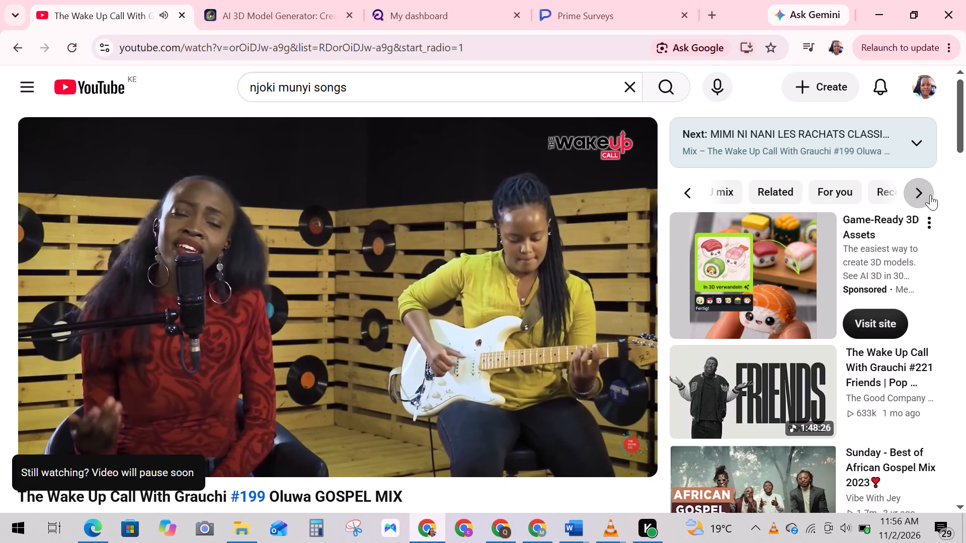
{"action": "scroll", "coordinate": [909, 280], "scroll_direction": "down", "scroll_amount": 5}
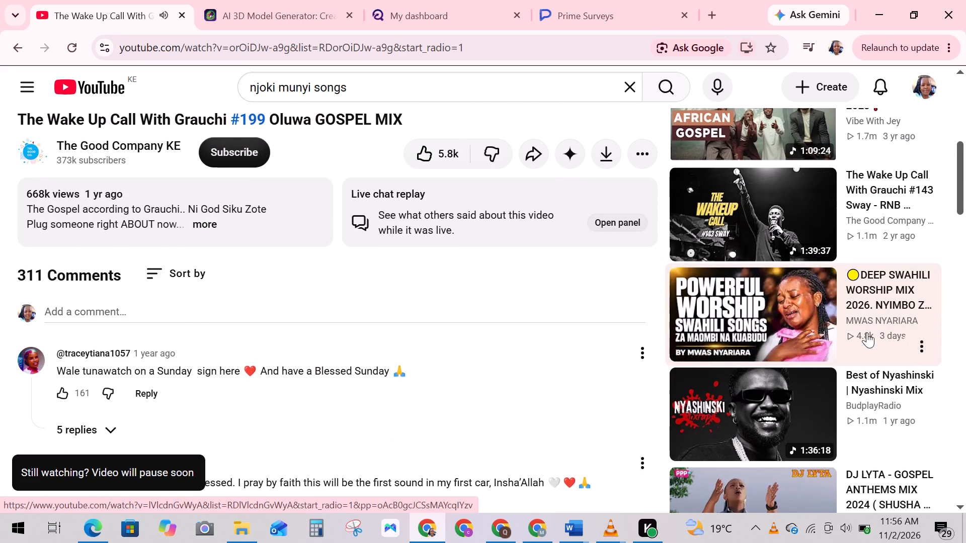
{"action": "scroll", "coordinate": [867, 339], "scroll_direction": "down", "scroll_amount": 3}
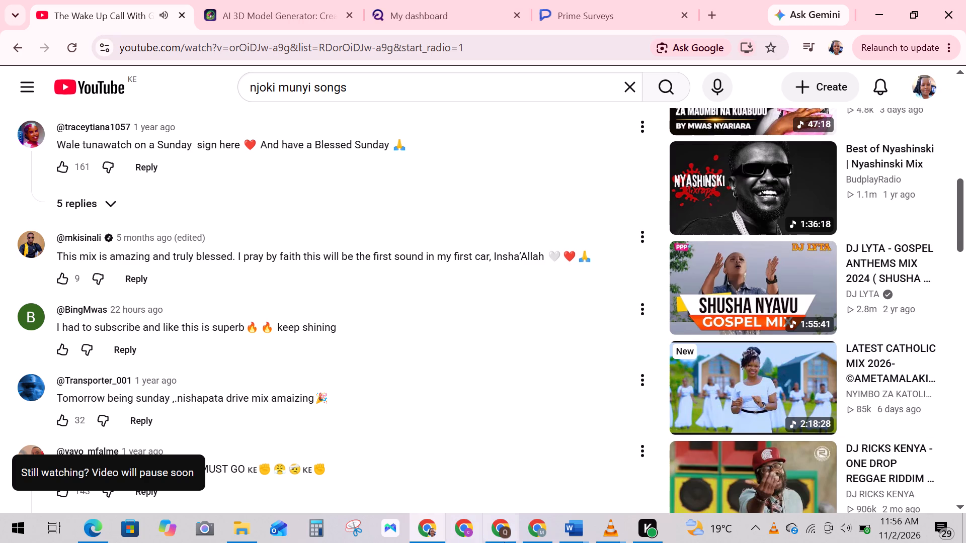
Switch to the blank Word document Document2 and set its text to size 16 and bold.
{"action": "left_click", "coordinate": [561, 530]}
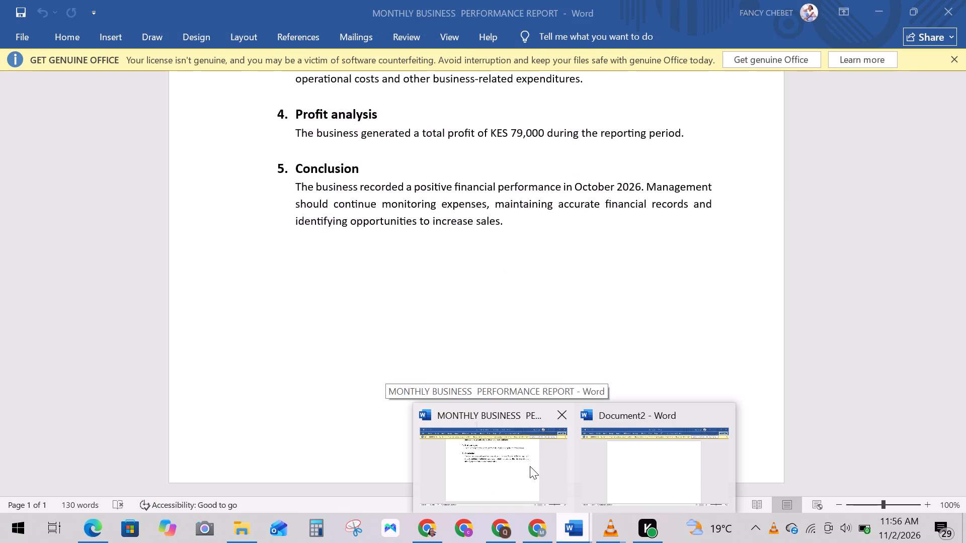
{"action": "left_click", "coordinate": [668, 464]}
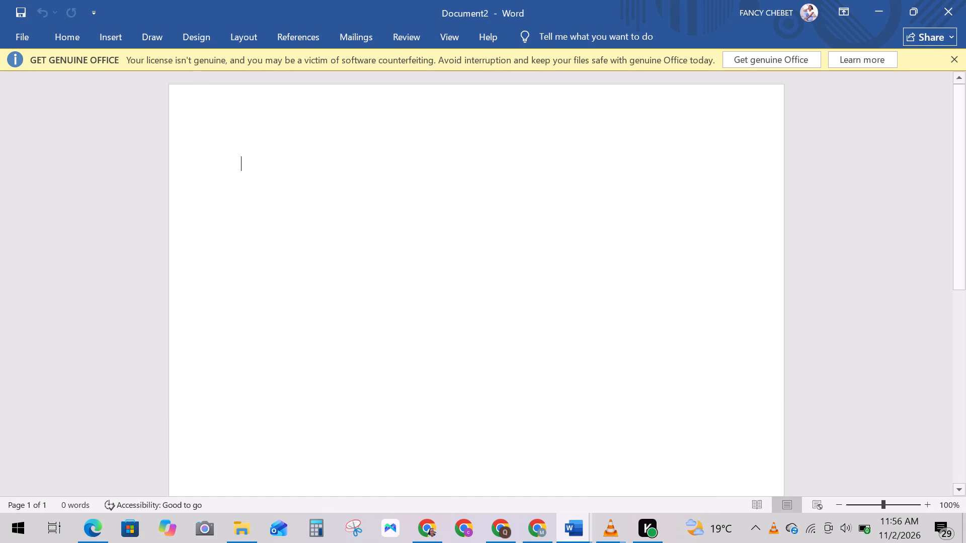
{"action": "scroll", "coordinate": [665, 456], "scroll_direction": "up", "scroll_amount": 3}
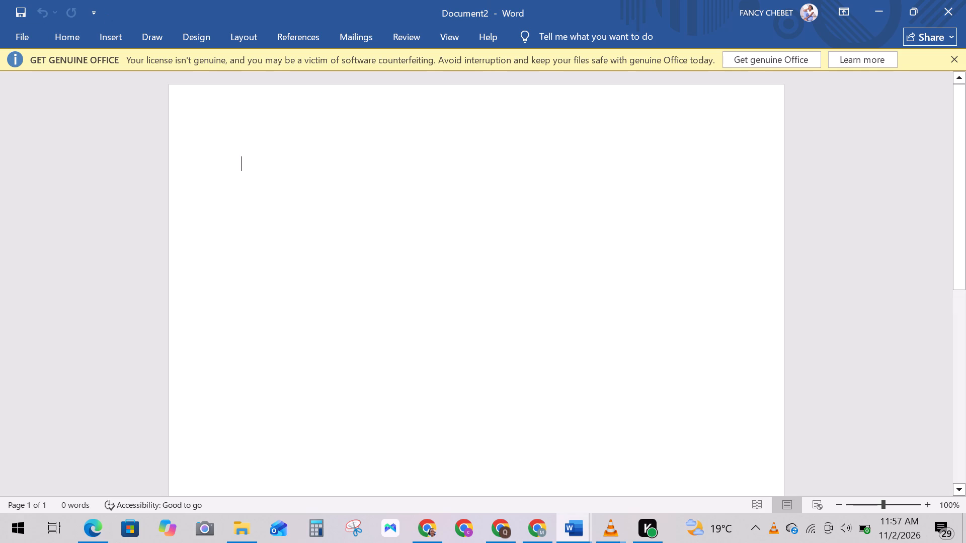
{"action": "left_click", "coordinate": [74, 41]}
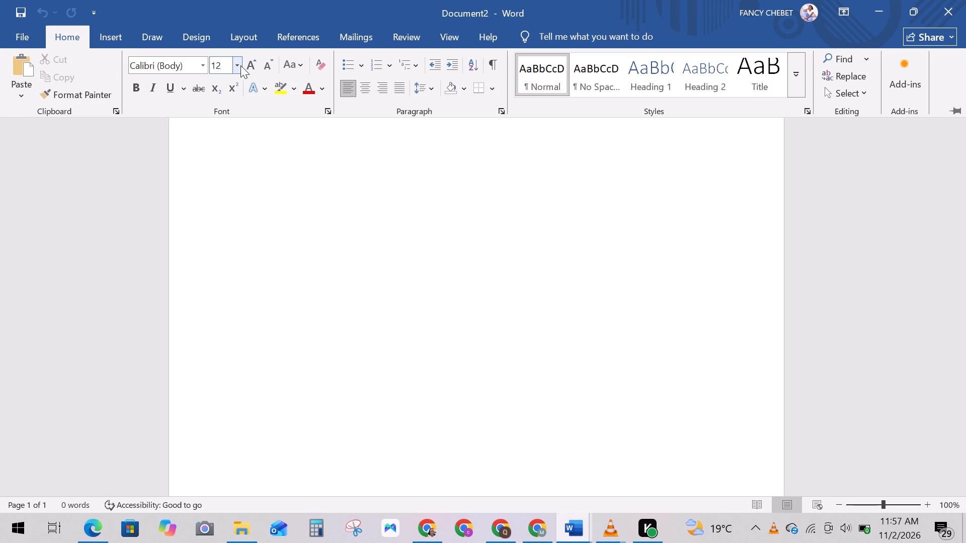
{"action": "left_click", "coordinate": [236, 65]}
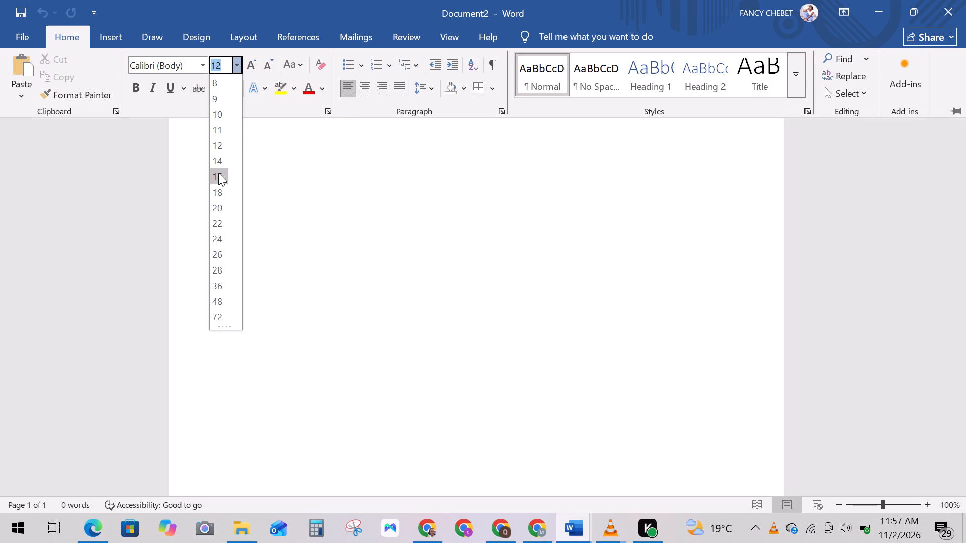
{"action": "left_click", "coordinate": [218, 173]}
{"action": "left_click", "coordinate": [130, 87]}
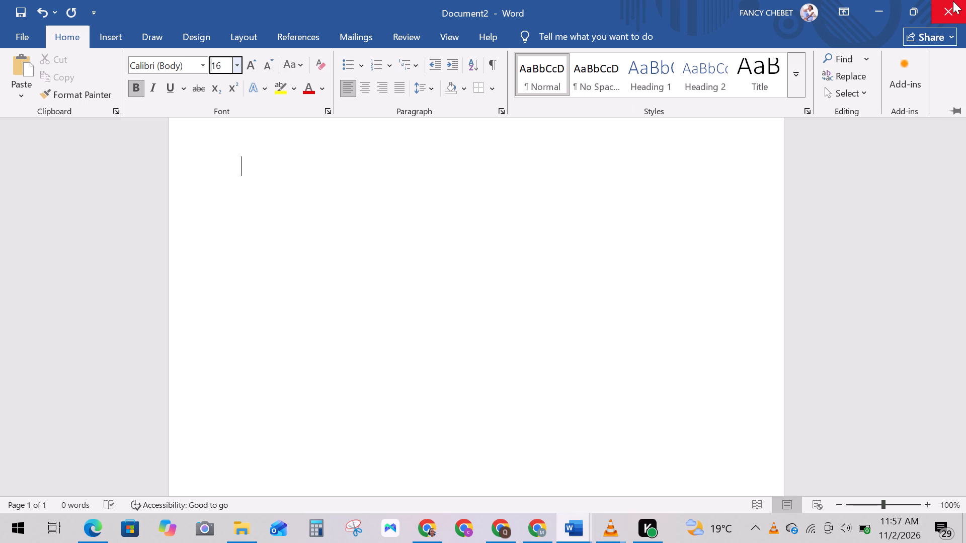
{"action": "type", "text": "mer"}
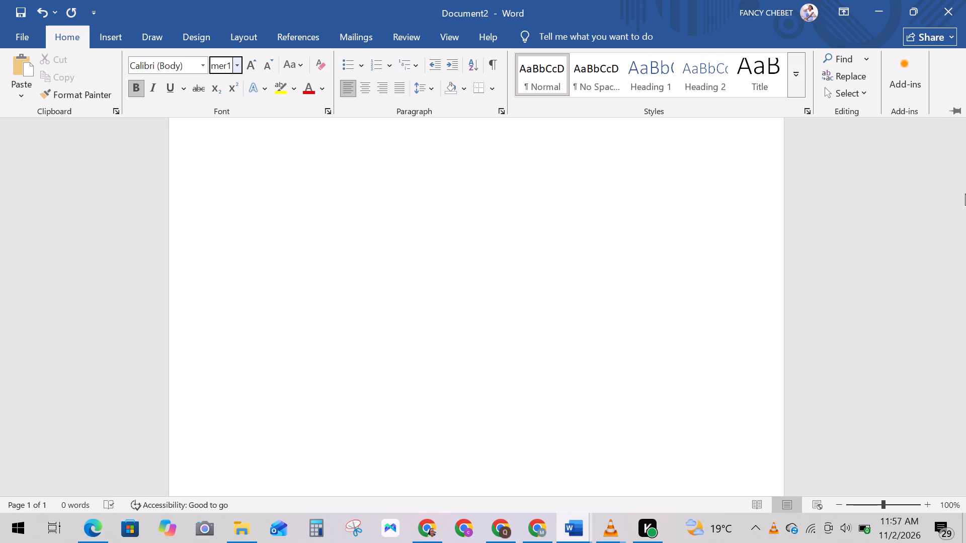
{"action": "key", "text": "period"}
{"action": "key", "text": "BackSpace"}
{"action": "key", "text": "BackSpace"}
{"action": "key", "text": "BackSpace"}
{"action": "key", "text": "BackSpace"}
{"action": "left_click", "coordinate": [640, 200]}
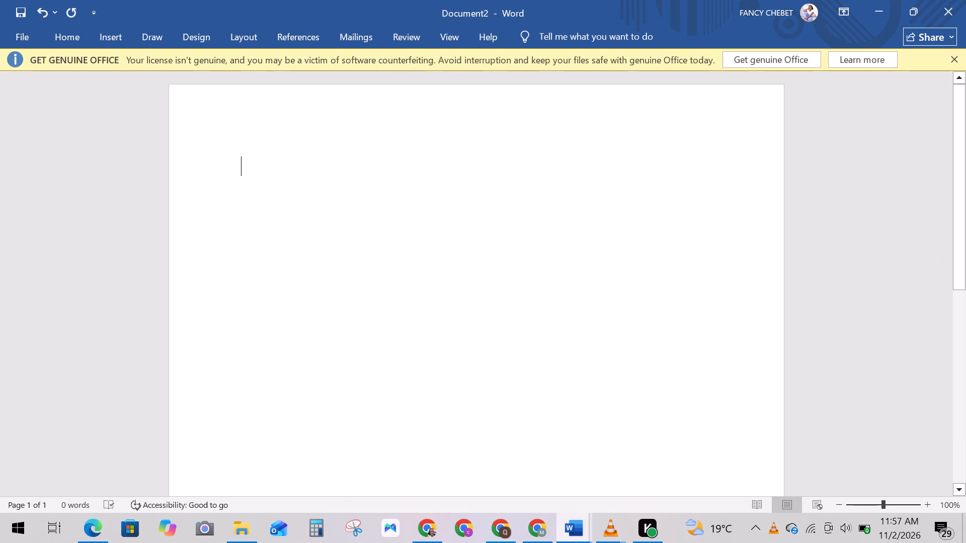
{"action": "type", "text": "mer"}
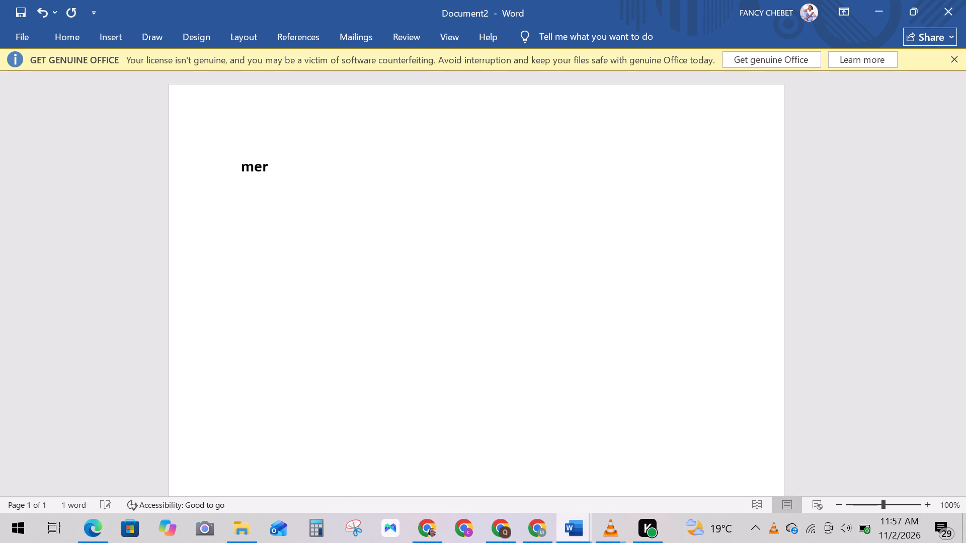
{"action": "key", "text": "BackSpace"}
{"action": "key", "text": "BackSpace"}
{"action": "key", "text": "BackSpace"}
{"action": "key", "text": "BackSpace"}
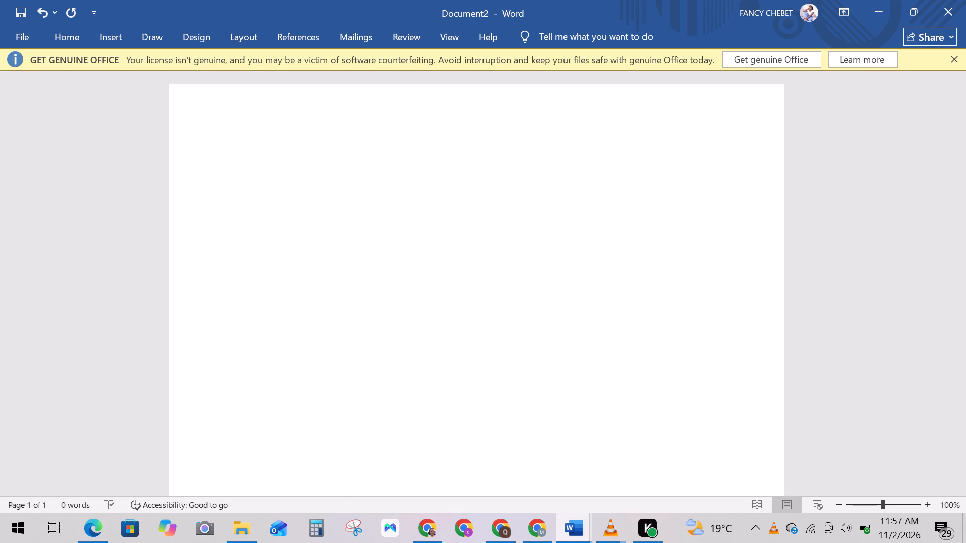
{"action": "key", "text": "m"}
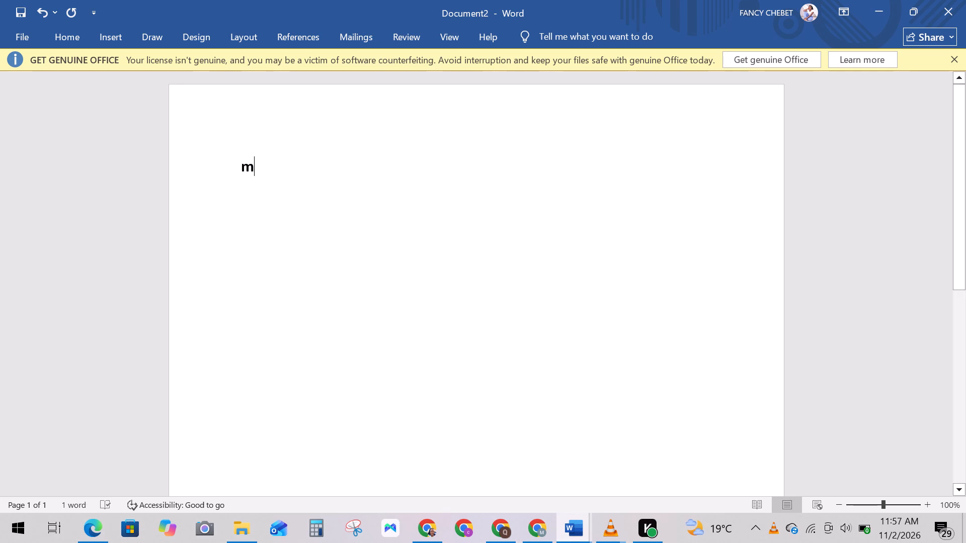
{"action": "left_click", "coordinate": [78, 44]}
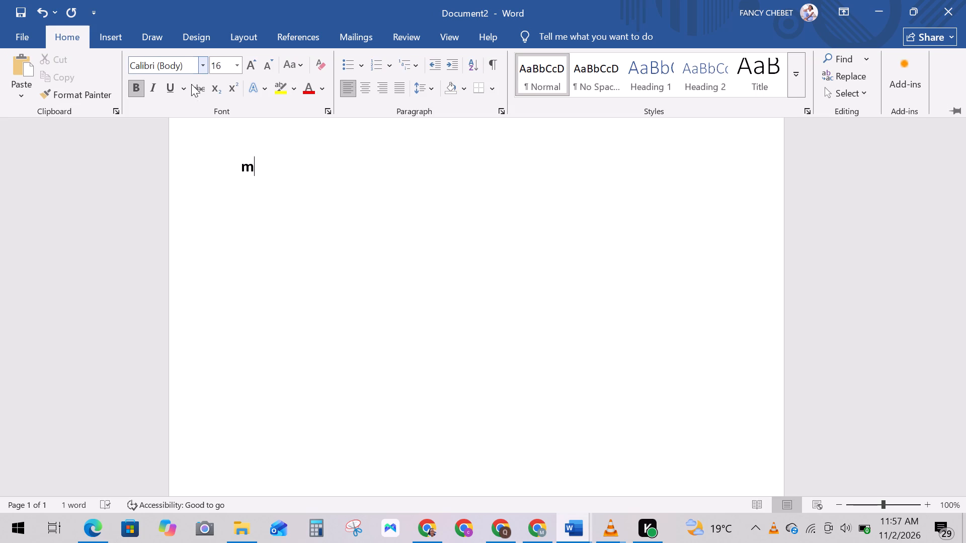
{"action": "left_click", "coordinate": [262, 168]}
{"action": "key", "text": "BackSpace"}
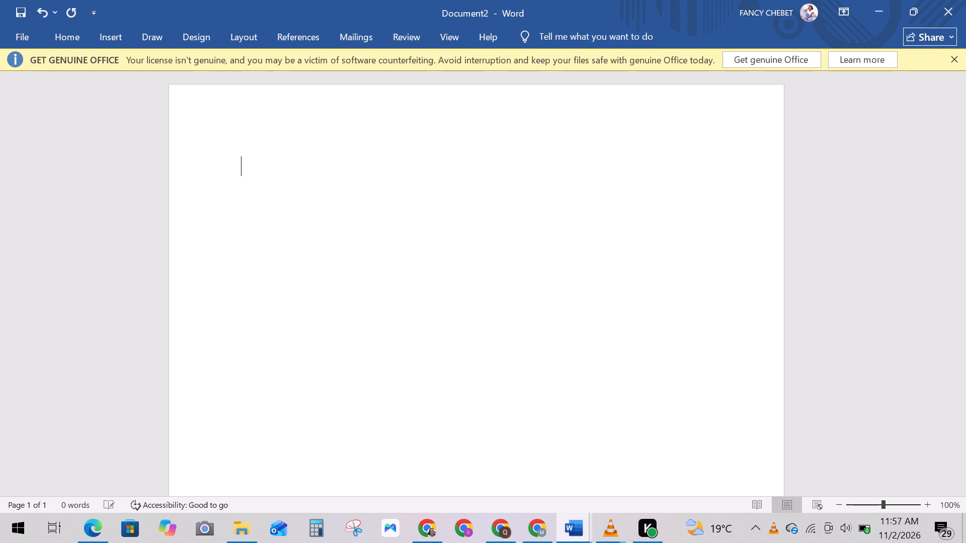
Enter the person's full name in capitals as the first line and start a new line below it.
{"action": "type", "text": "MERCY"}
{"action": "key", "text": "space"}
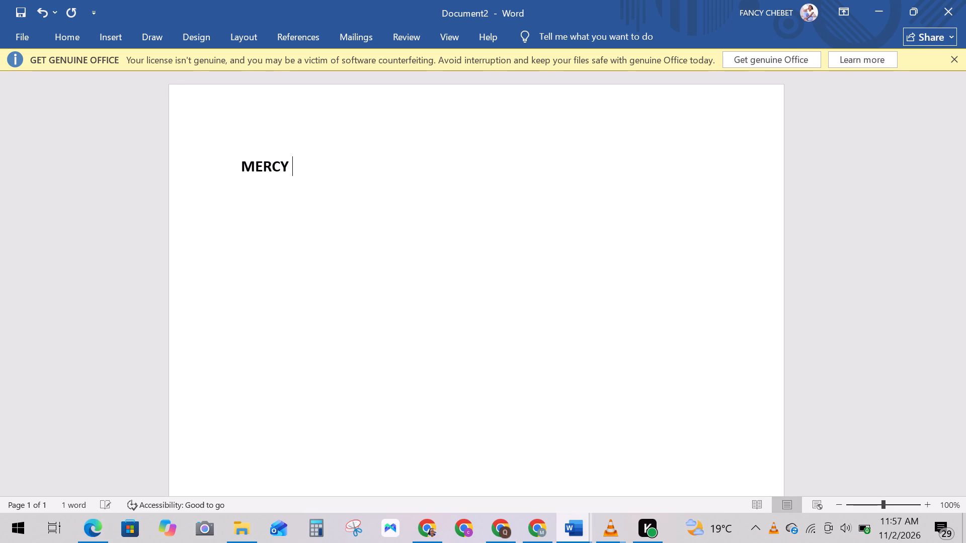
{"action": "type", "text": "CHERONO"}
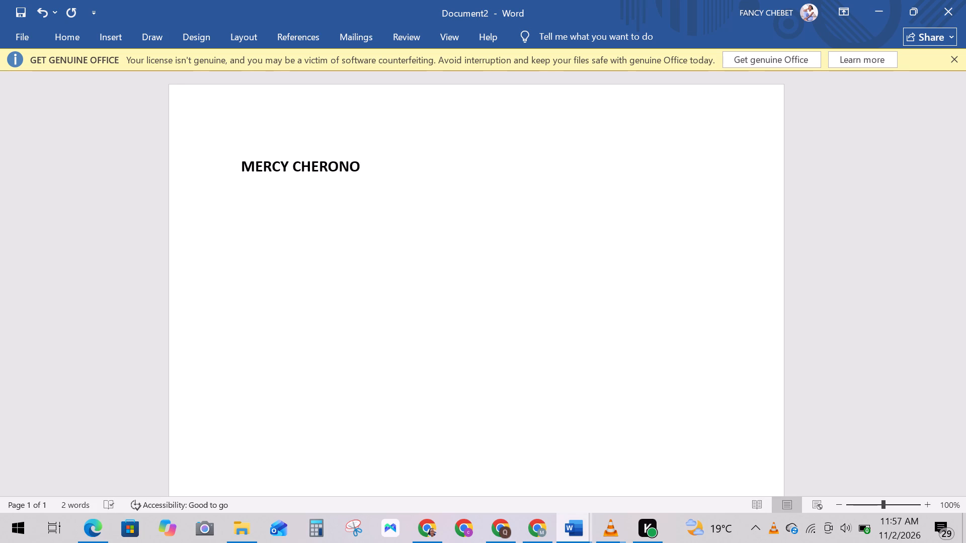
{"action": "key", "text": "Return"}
Enter CUSTOMER SERVICE|ADMINISTRATION|DATA ENTRY as the second line, below the person's name.
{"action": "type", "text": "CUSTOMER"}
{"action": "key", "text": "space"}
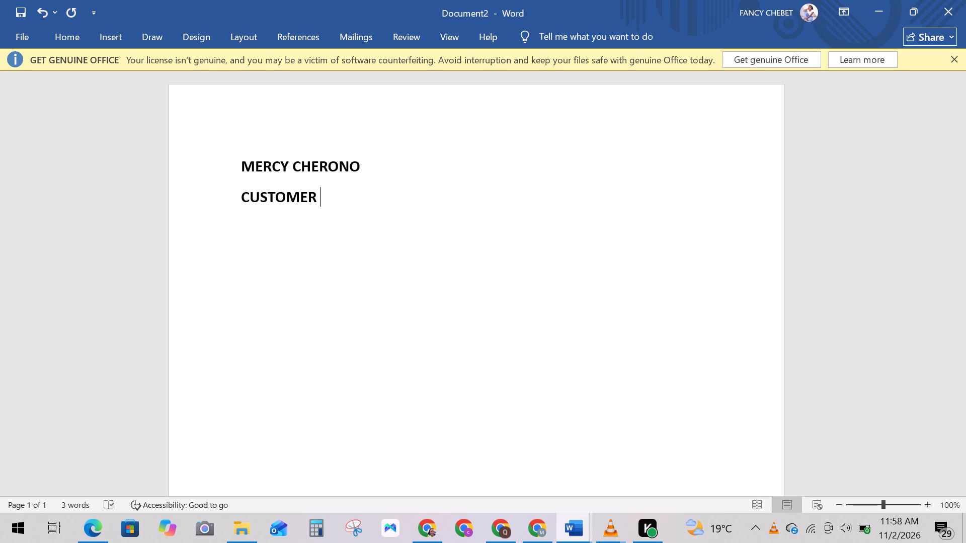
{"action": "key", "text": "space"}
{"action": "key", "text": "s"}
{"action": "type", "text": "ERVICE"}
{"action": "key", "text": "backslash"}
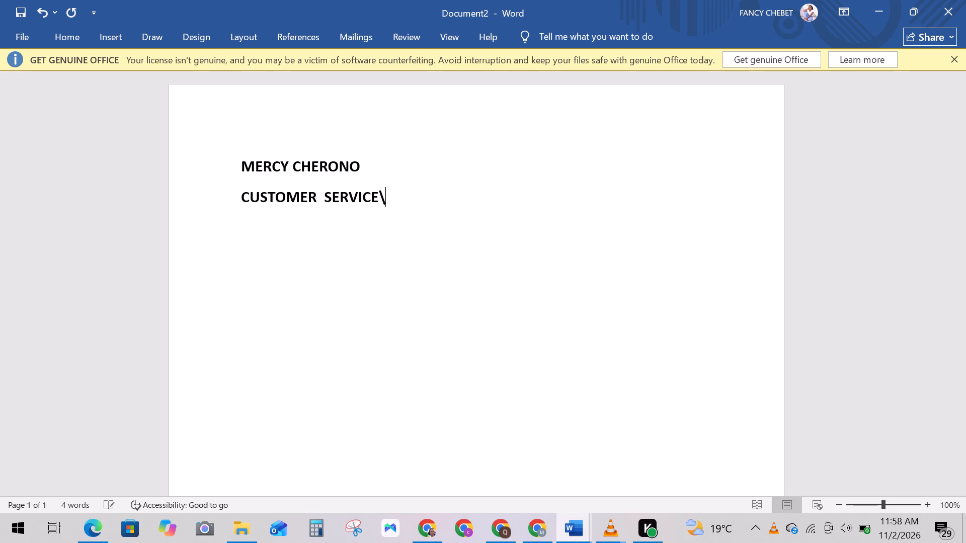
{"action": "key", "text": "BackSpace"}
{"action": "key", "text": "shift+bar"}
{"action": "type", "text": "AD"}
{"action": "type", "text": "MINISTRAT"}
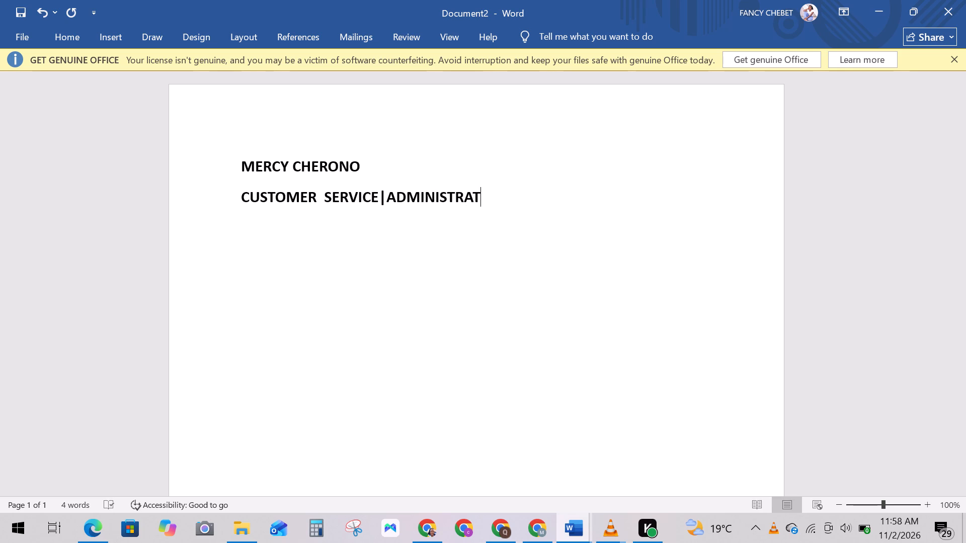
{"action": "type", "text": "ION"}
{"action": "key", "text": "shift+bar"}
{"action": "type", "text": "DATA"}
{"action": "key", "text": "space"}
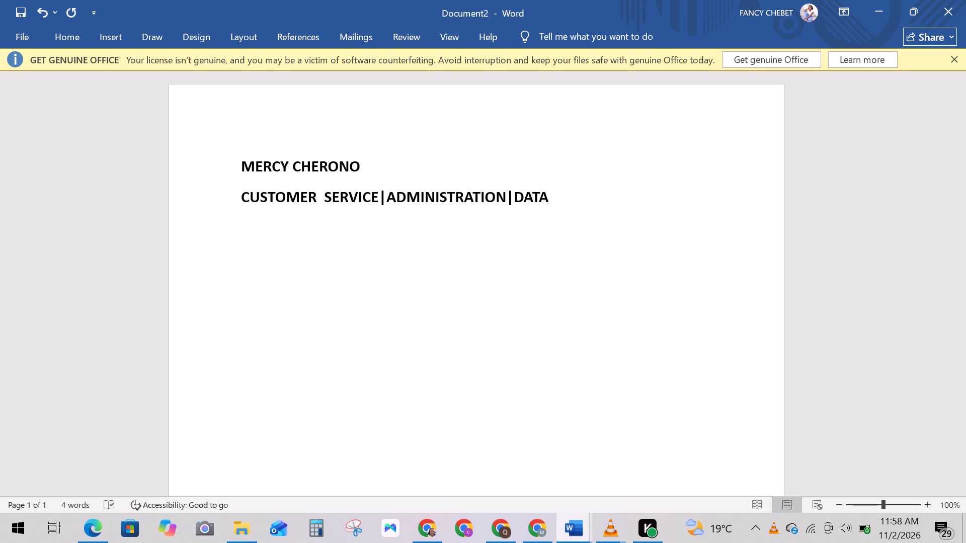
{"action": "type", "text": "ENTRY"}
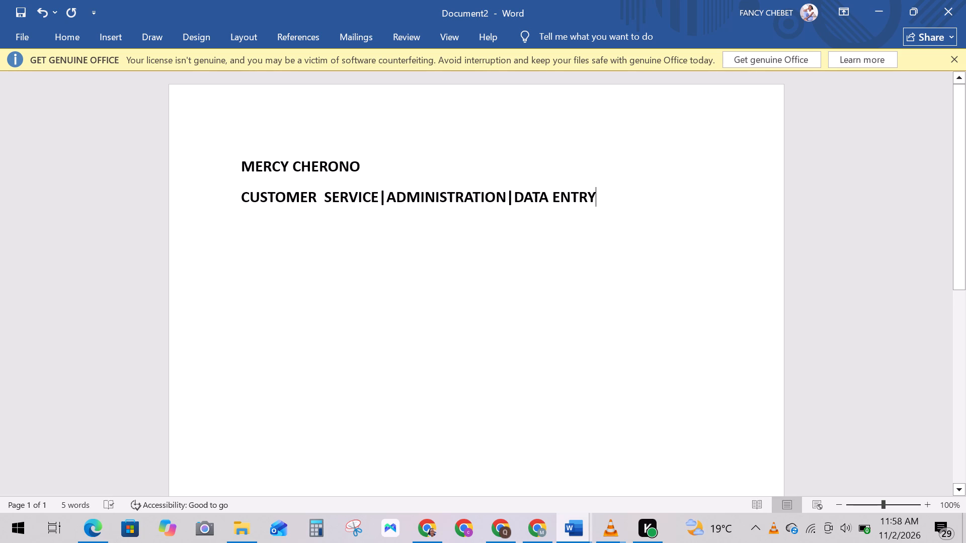
Set the font size of the CUSTOMER SERVICE|ADMINISTRATION|DATA ENTRY line to 14.
{"action": "left_click_drag", "start_coordinate": [246, 197], "coordinate": [583, 205]}
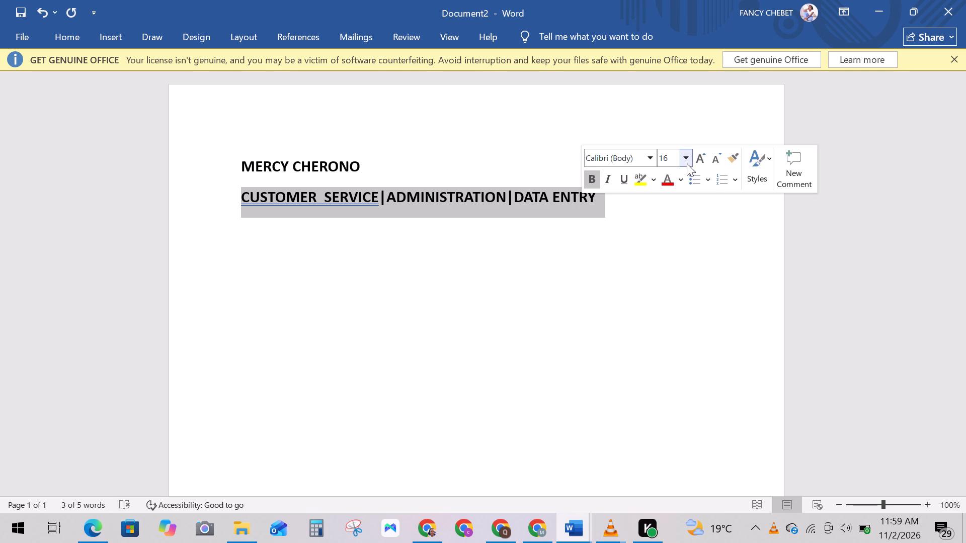
{"action": "left_click", "coordinate": [686, 161]}
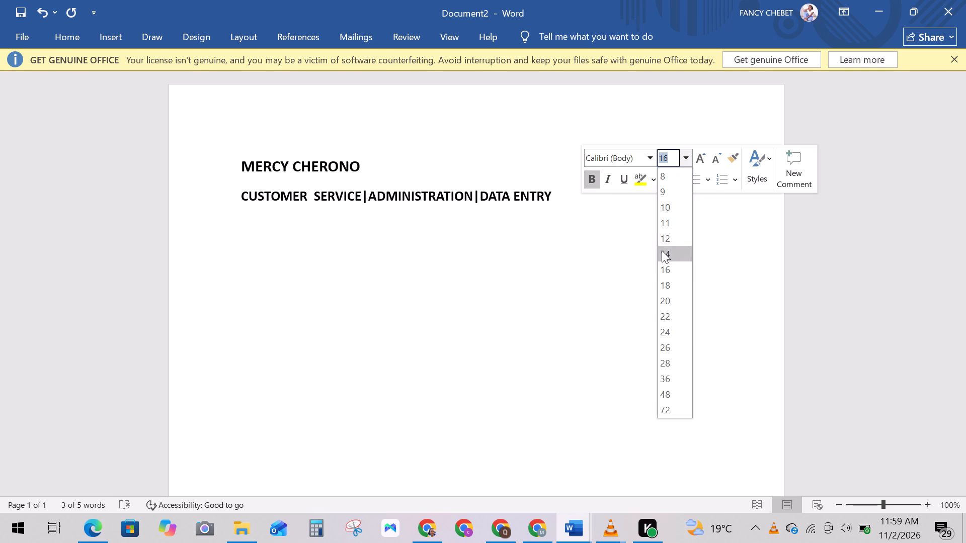
{"action": "left_click", "coordinate": [662, 249]}
{"action": "left_click", "coordinate": [505, 249]}
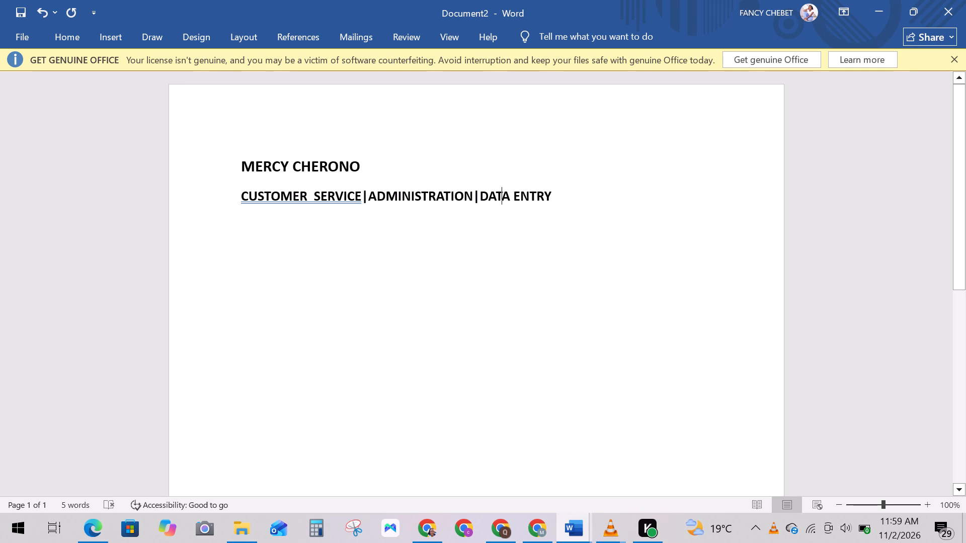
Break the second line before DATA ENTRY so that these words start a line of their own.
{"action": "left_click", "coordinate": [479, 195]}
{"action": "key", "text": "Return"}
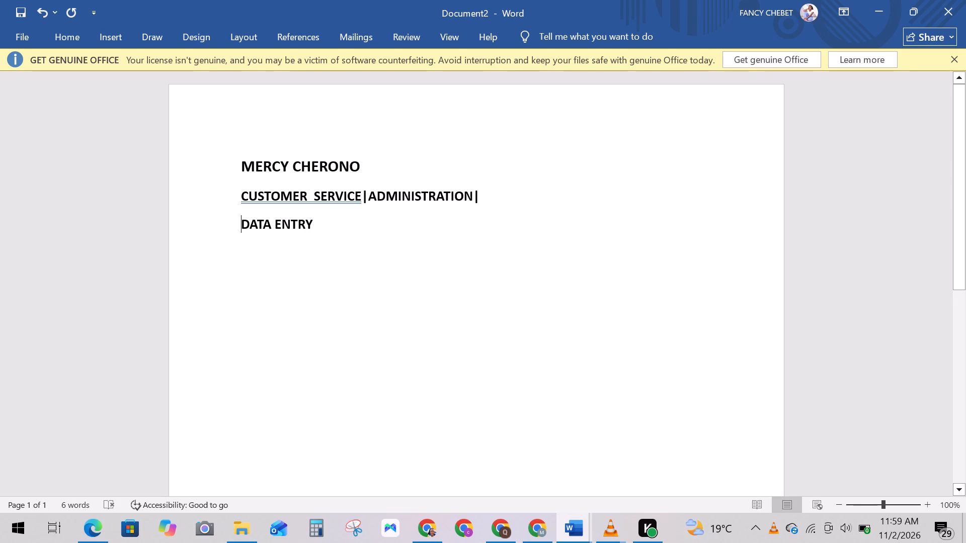
Apply the suggested grammar correction CUSTOMER SERVICE to remove the extra space between the two words.
{"action": "left_click", "coordinate": [307, 199]}
{"action": "right_click", "coordinate": [310, 197]}
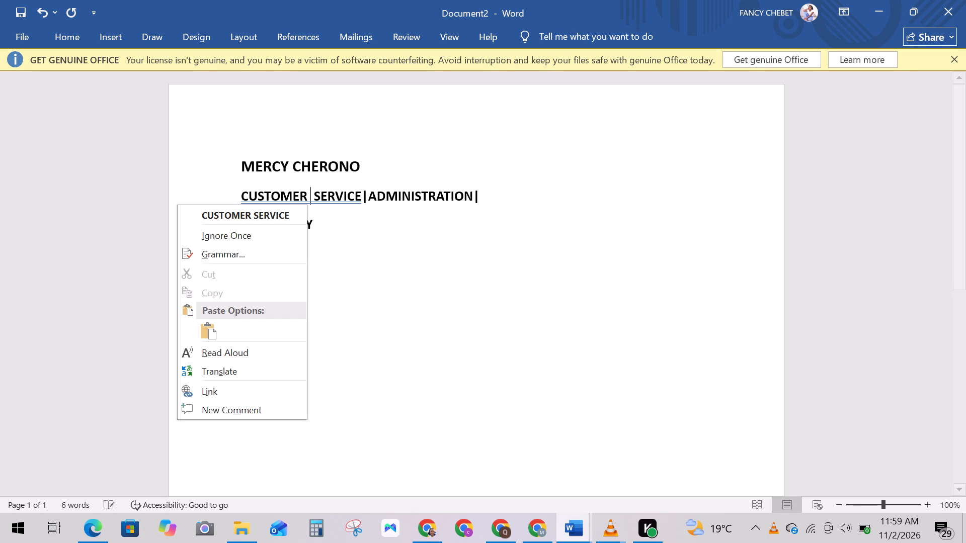
{"action": "left_click", "coordinate": [290, 214]}
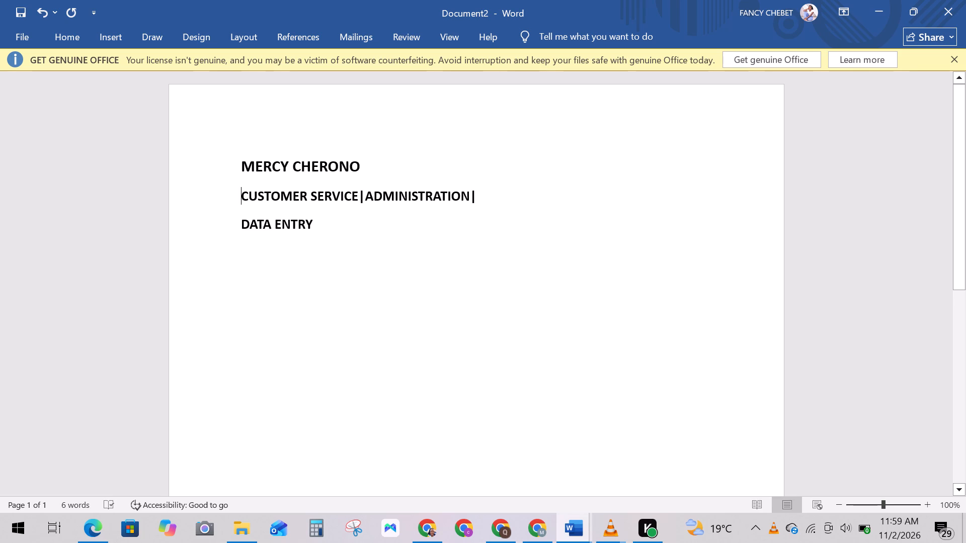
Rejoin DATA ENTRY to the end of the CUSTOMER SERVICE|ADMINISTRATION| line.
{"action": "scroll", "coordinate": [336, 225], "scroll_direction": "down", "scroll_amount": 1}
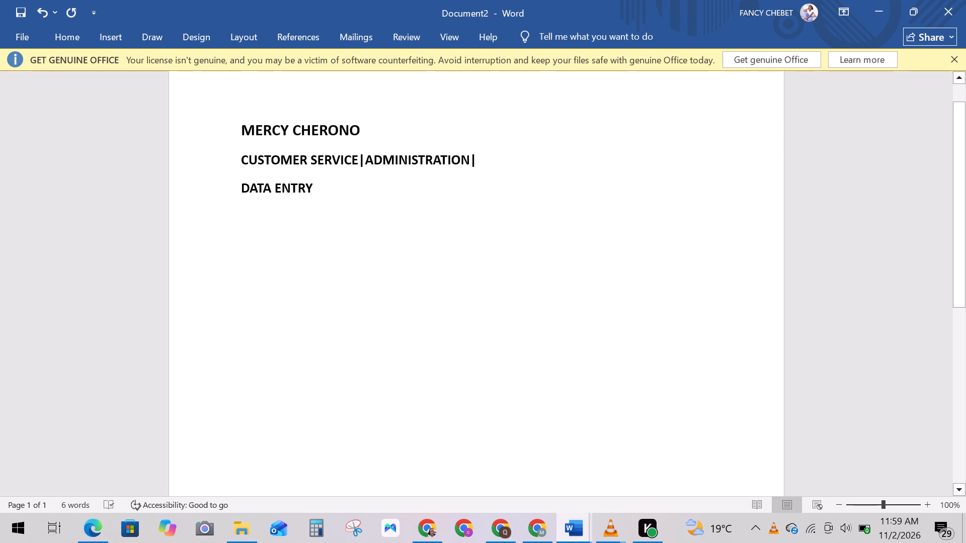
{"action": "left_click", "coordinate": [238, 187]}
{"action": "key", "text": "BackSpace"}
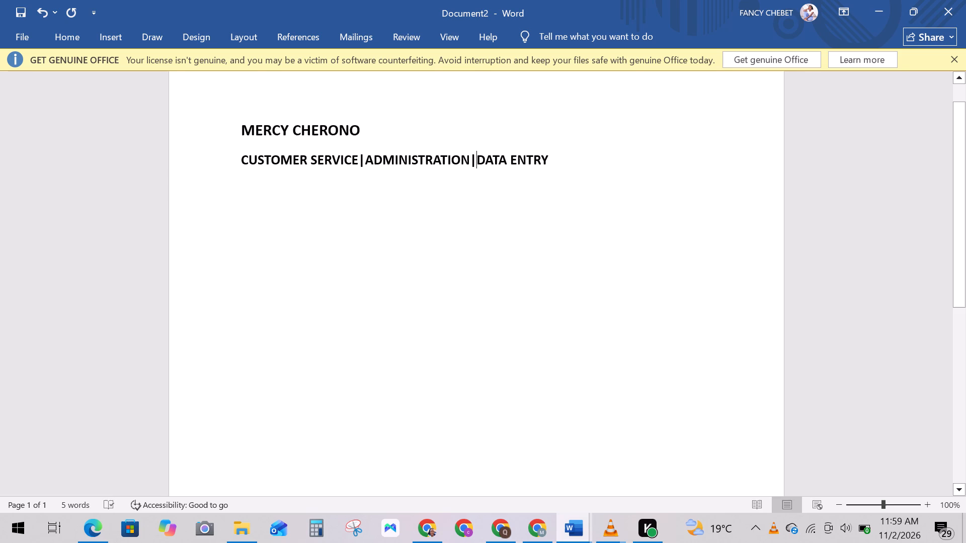
Add two new lines after DATA ENTRY and set the font size to 12 for the text on the last one.
{"action": "left_click", "coordinate": [562, 160]}
{"action": "key", "text": "Return"}
{"action": "key", "text": "Return"}
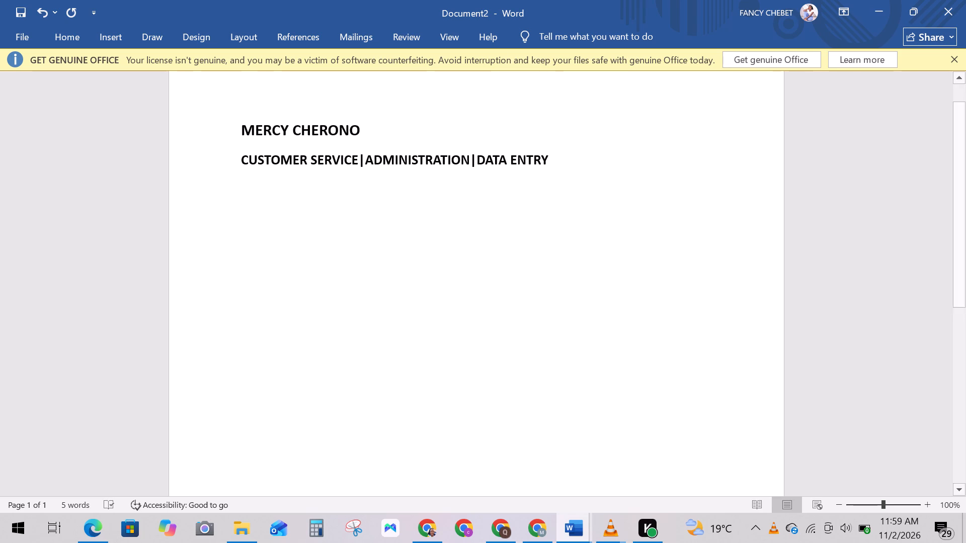
{"action": "left_click", "coordinate": [58, 46]}
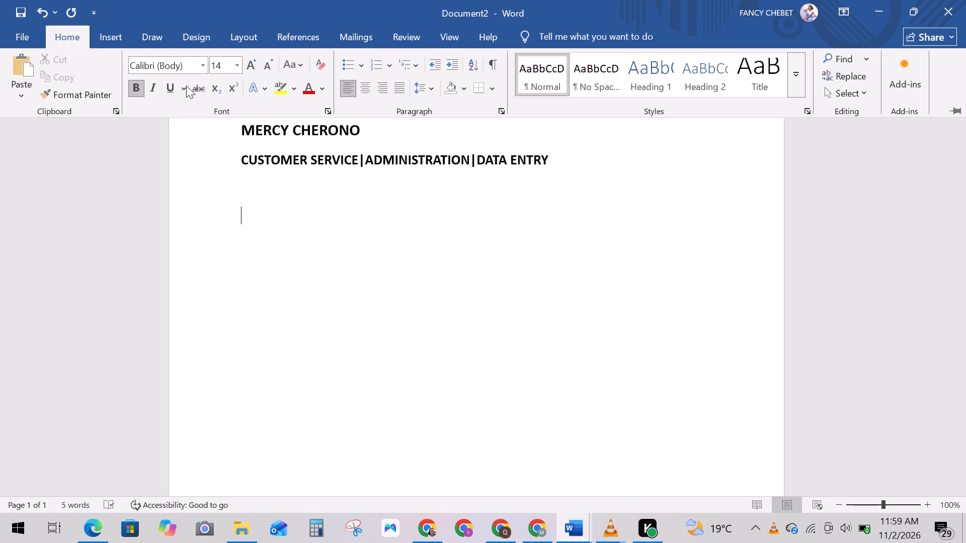
{"action": "left_click", "coordinate": [236, 67]}
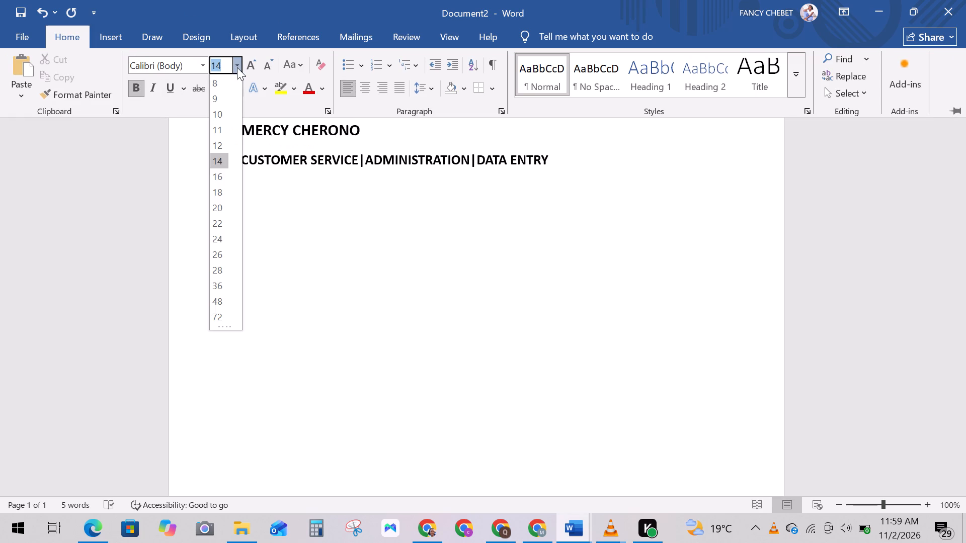
{"action": "left_click", "coordinate": [219, 145]}
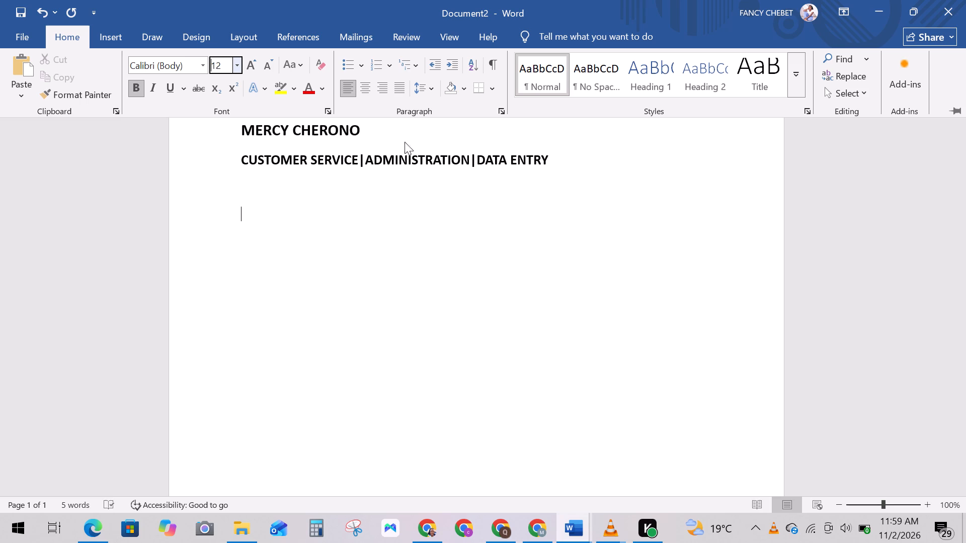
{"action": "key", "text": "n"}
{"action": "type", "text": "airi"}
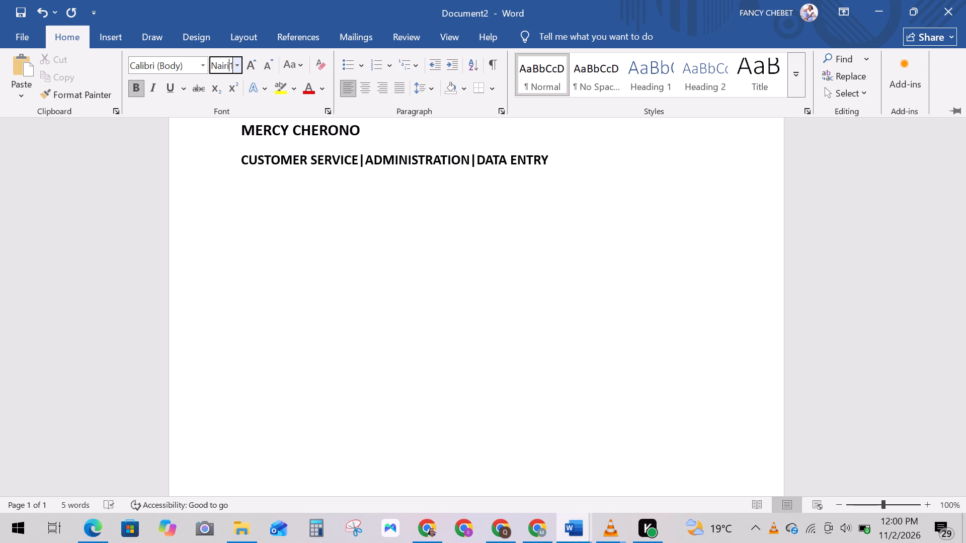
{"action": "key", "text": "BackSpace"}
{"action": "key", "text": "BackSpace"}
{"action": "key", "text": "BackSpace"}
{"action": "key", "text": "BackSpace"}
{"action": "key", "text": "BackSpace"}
Enter the location Nairobi, Kenya on the new line, applying the suggested spelling Kenya with a capital K.
{"action": "left_click", "coordinate": [243, 234]}
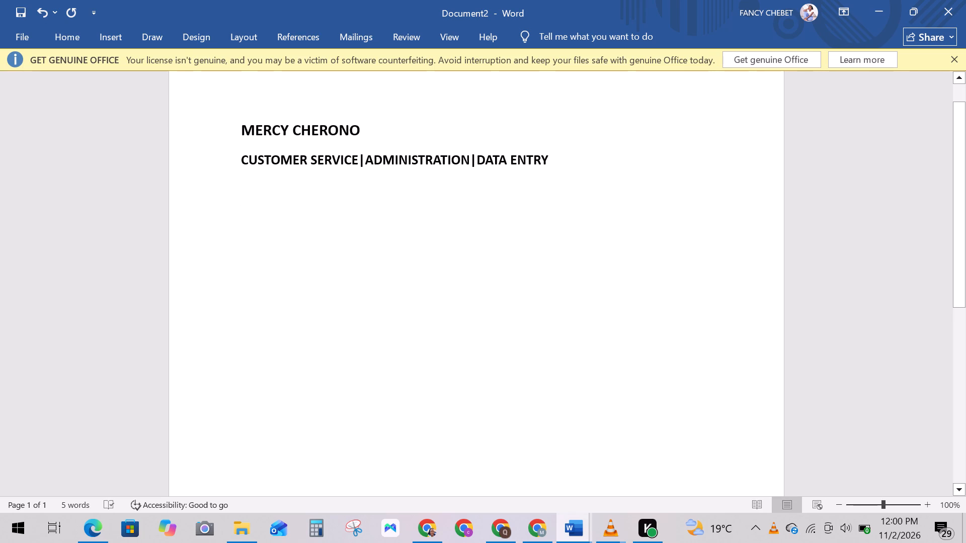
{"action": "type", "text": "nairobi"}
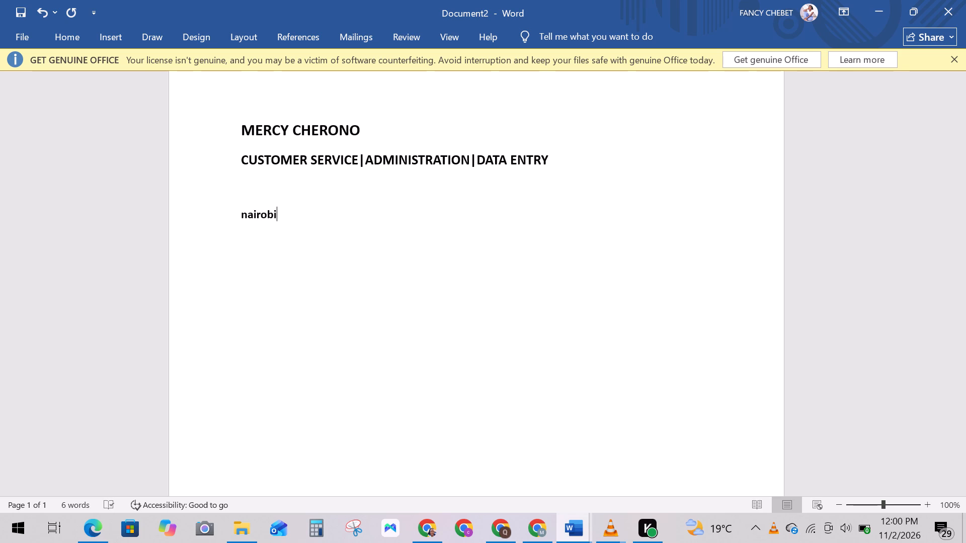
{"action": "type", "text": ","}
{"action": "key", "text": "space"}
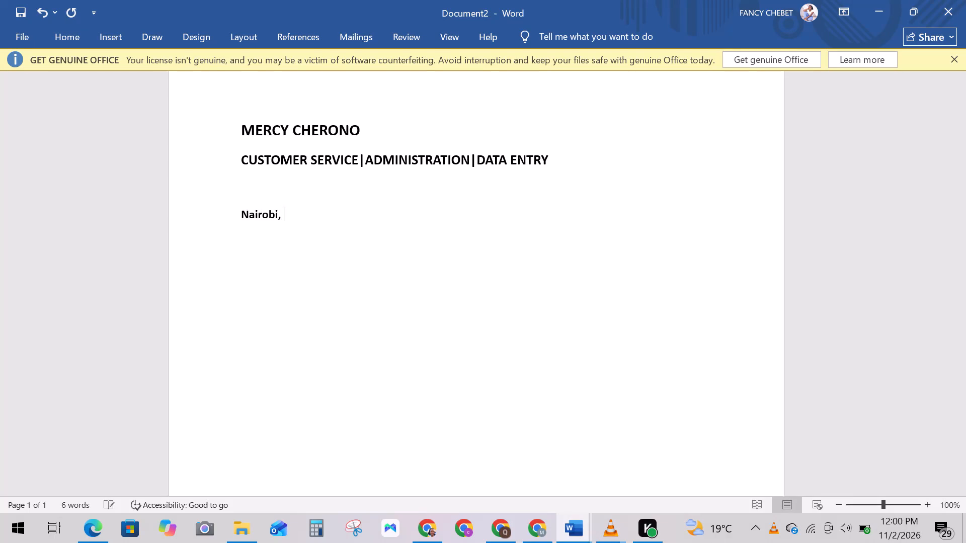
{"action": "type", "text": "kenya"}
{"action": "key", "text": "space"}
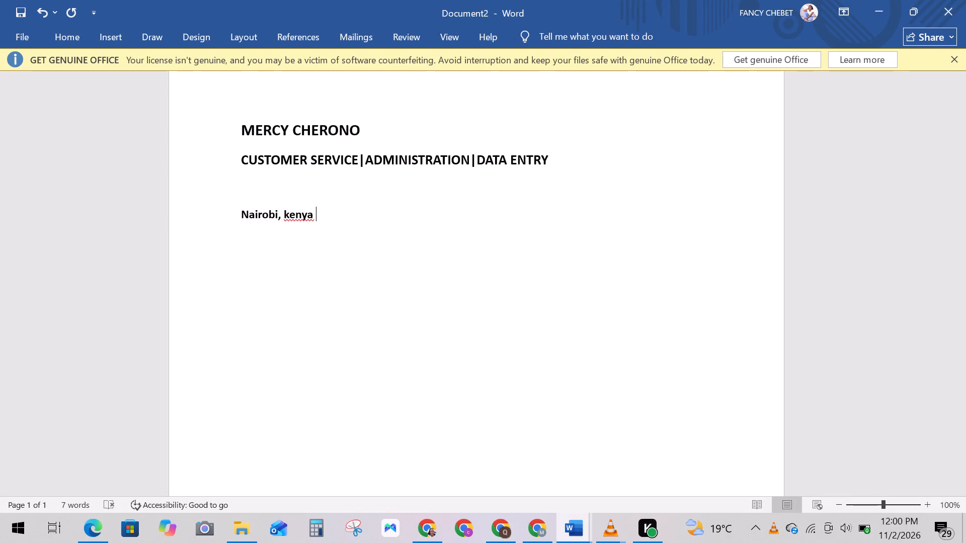
{"action": "left_click", "coordinate": [306, 212]}
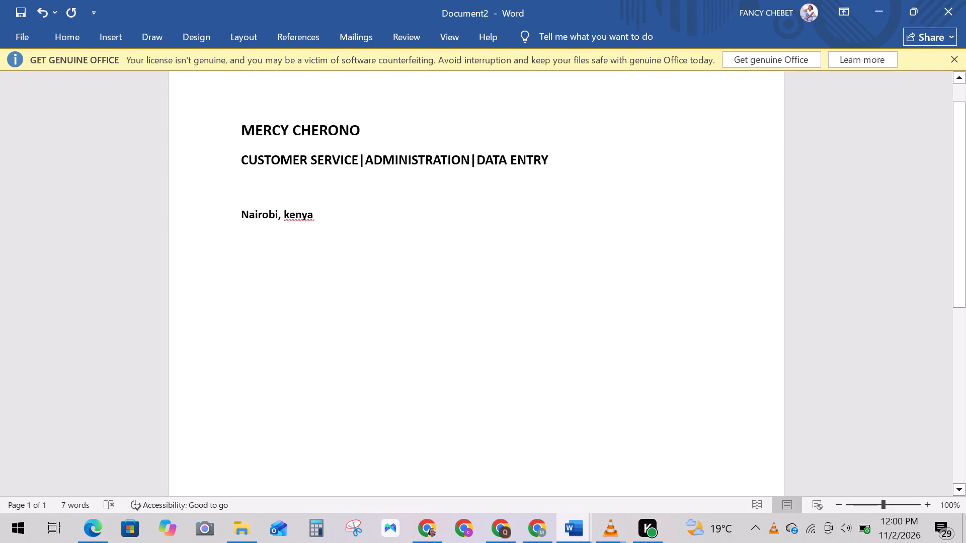
{"action": "right_click", "coordinate": [306, 212]}
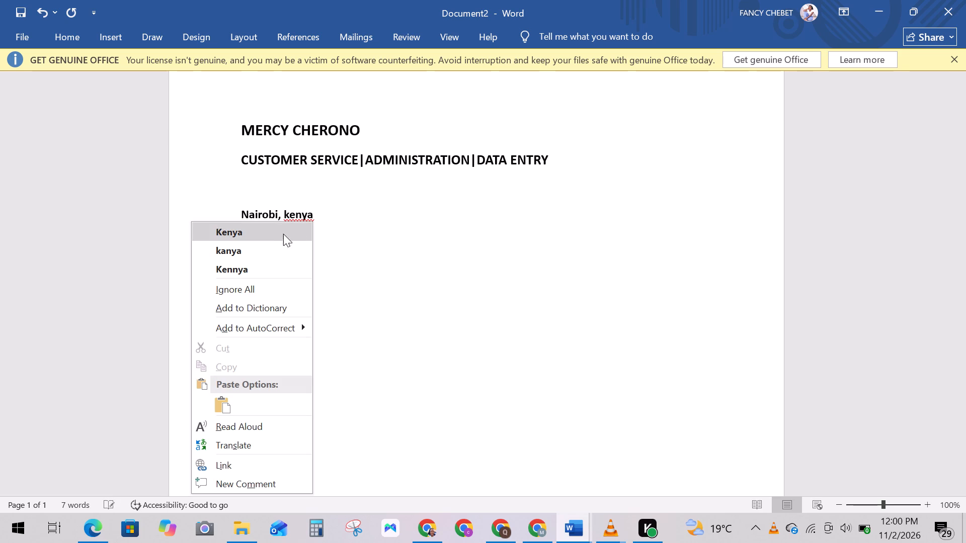
{"action": "left_click", "coordinate": [275, 233]}
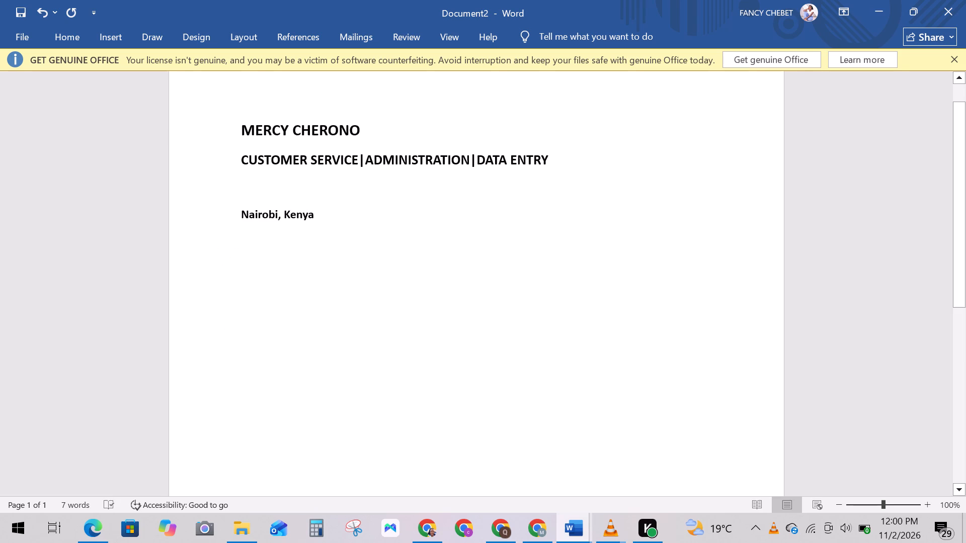
Start a new line below Nairobi, Kenya with the label Phone.
{"action": "key", "text": "Return"}
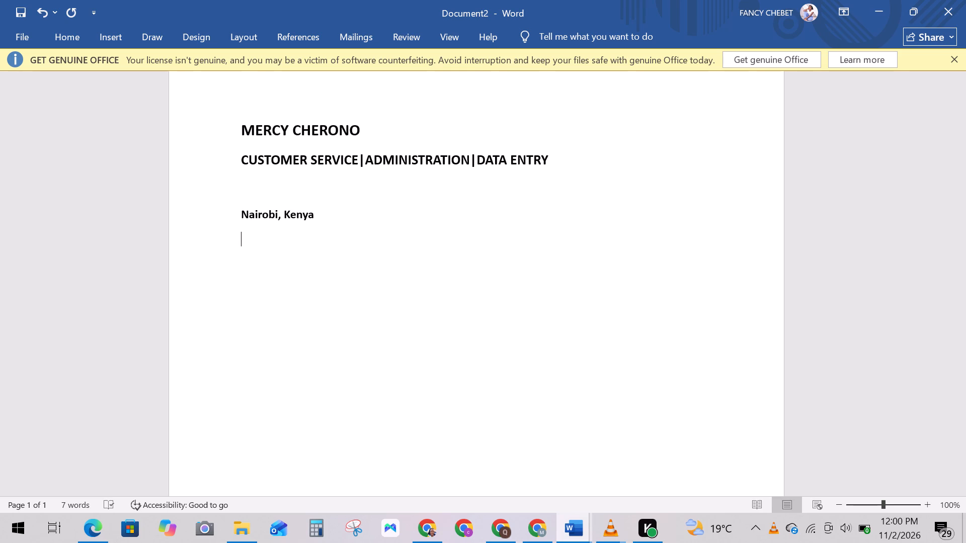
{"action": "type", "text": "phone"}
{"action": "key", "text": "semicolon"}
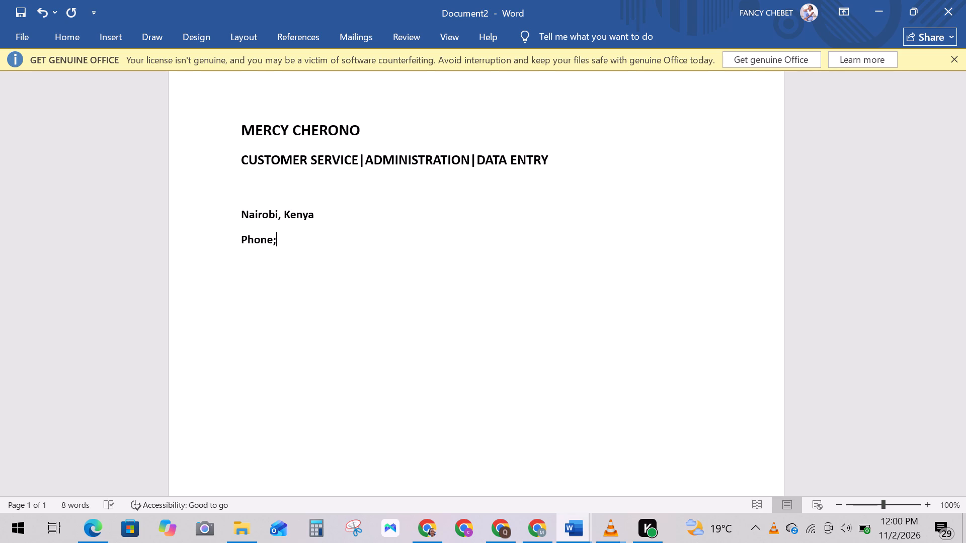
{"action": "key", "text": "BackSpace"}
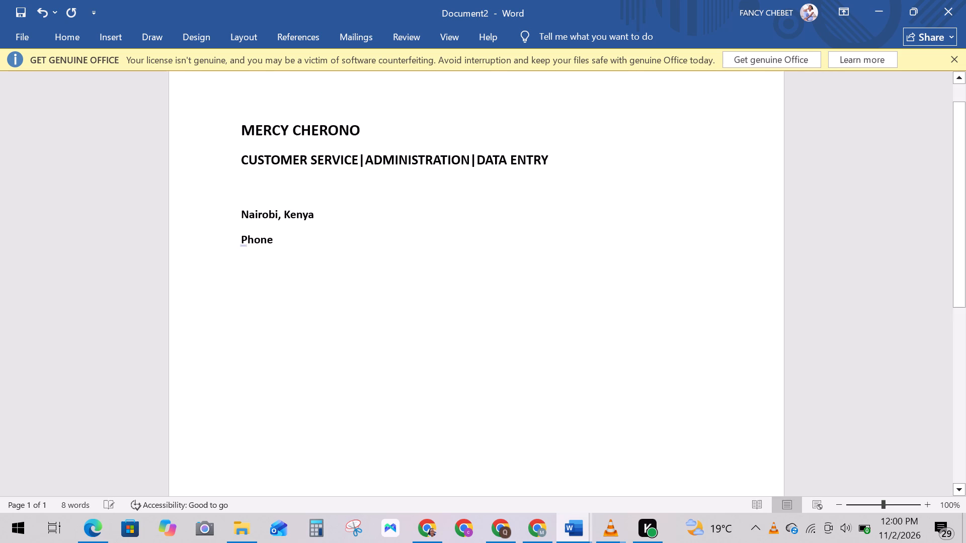
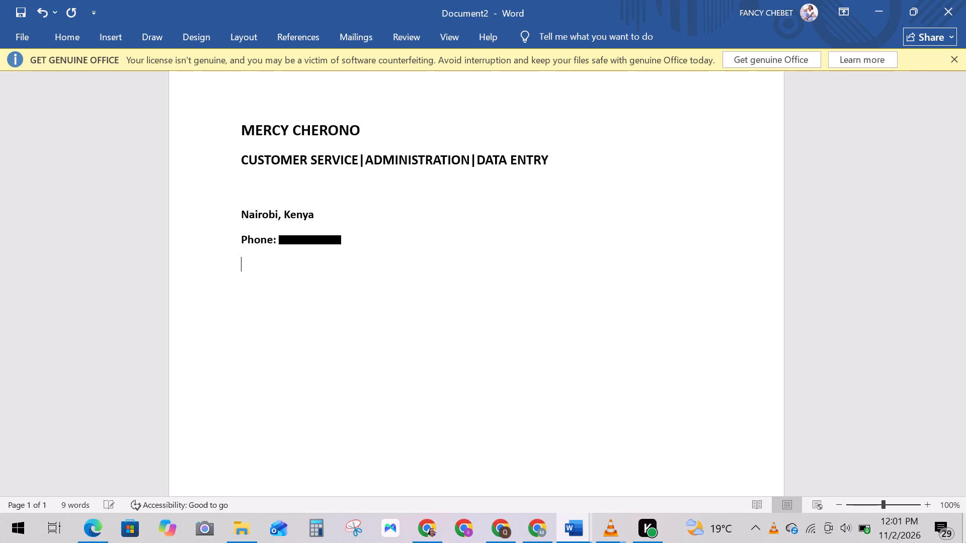
Start the email label on the empty line below the phone number, entering emai.
{"action": "type", "text": "emai"}
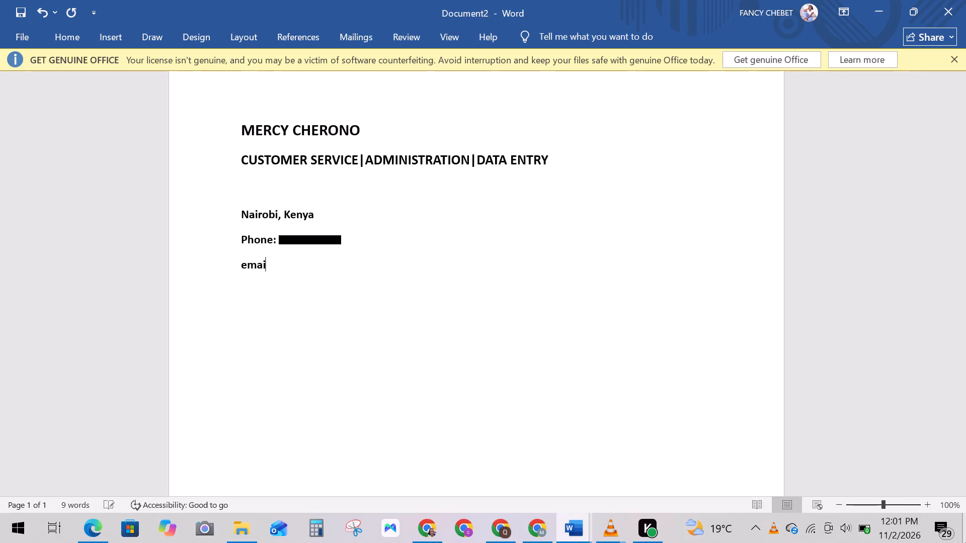
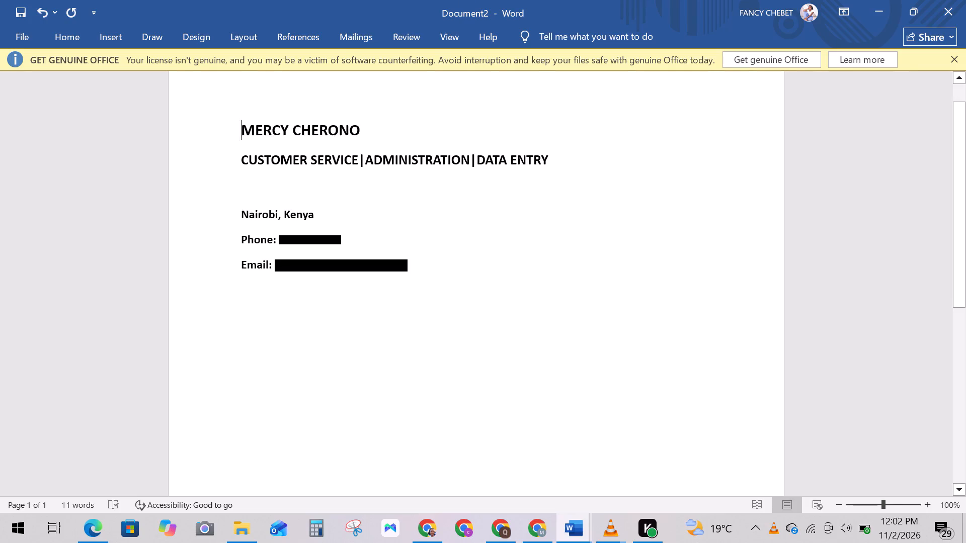
Select the name heading on the document's first line and bring up the text formatting options.
{"action": "left_click_drag", "start_coordinate": [263, 127], "coordinate": [367, 121]}
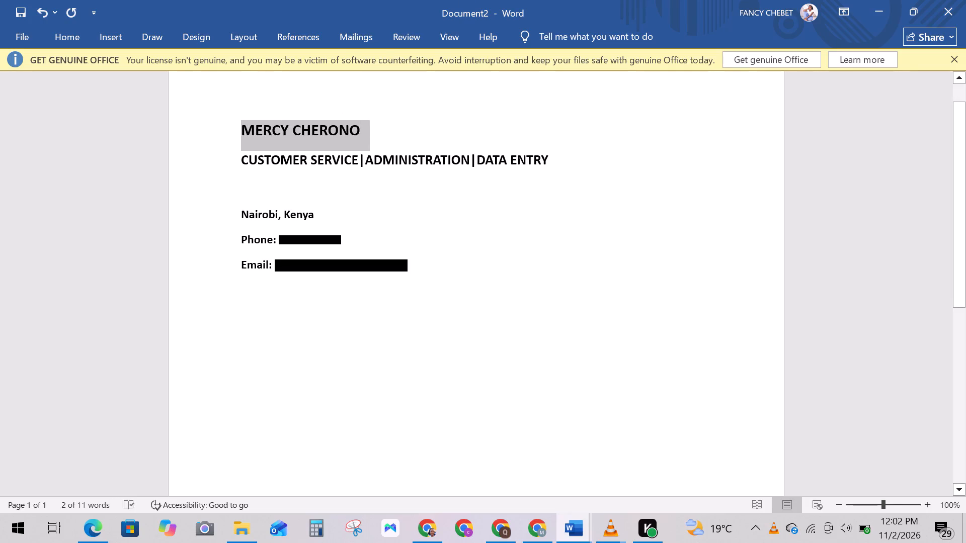
{"action": "left_click", "coordinate": [62, 44]}
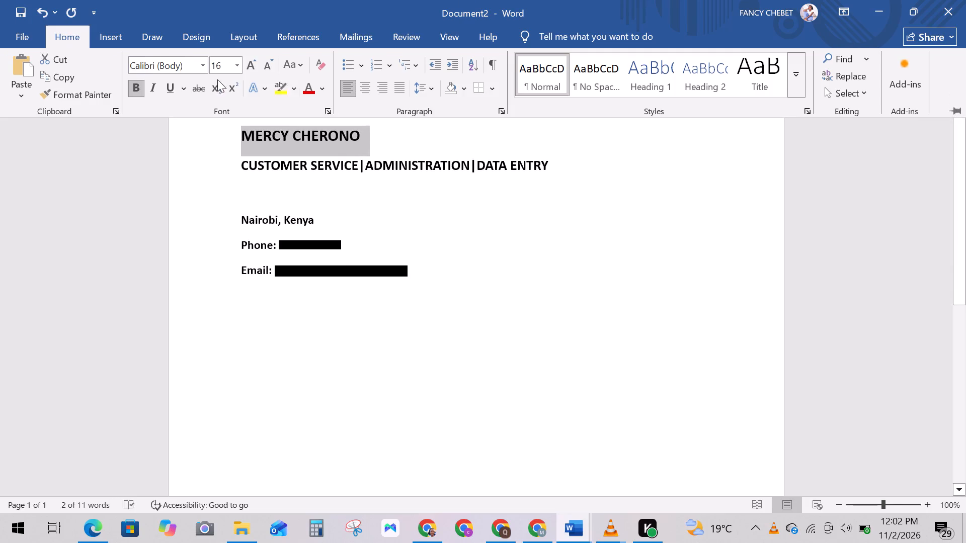
Set the name heading to font size 18 and centre it on the page.
{"action": "left_click", "coordinate": [235, 61]}
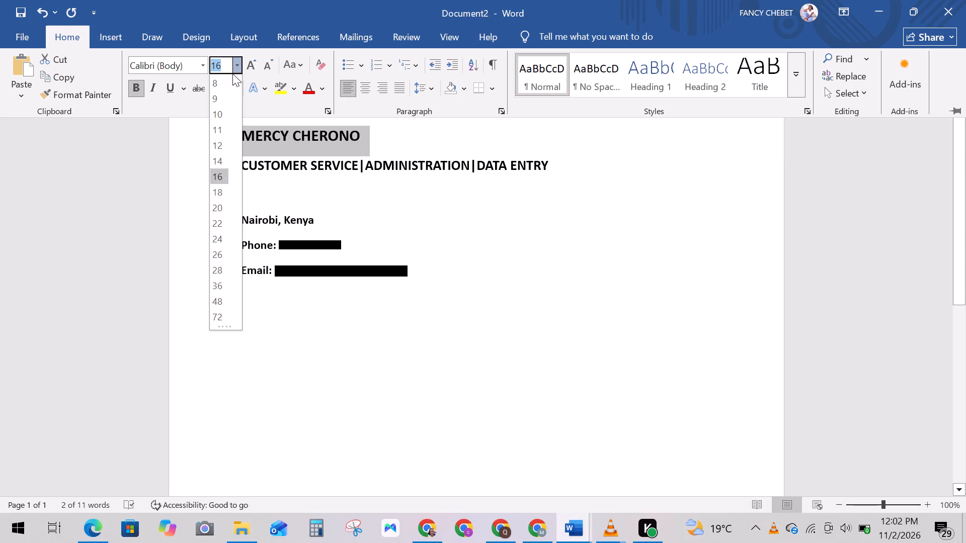
{"action": "left_click", "coordinate": [219, 195]}
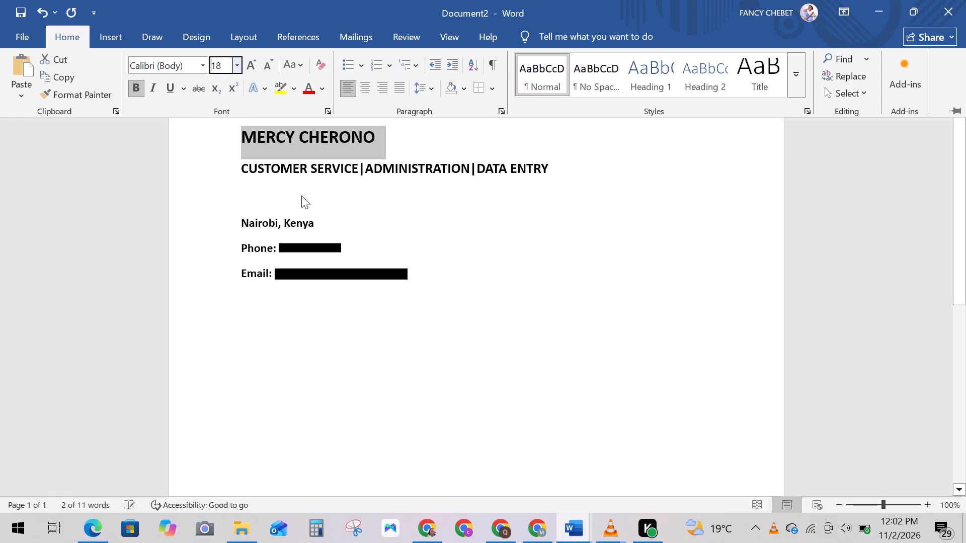
{"action": "left_click", "coordinate": [453, 200]}
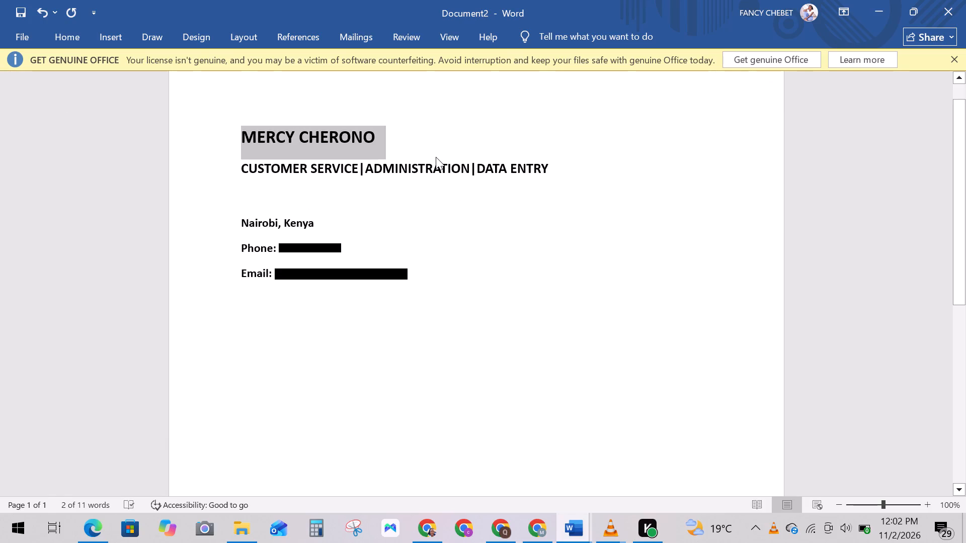
{"action": "key", "text": "ctrl+e"}
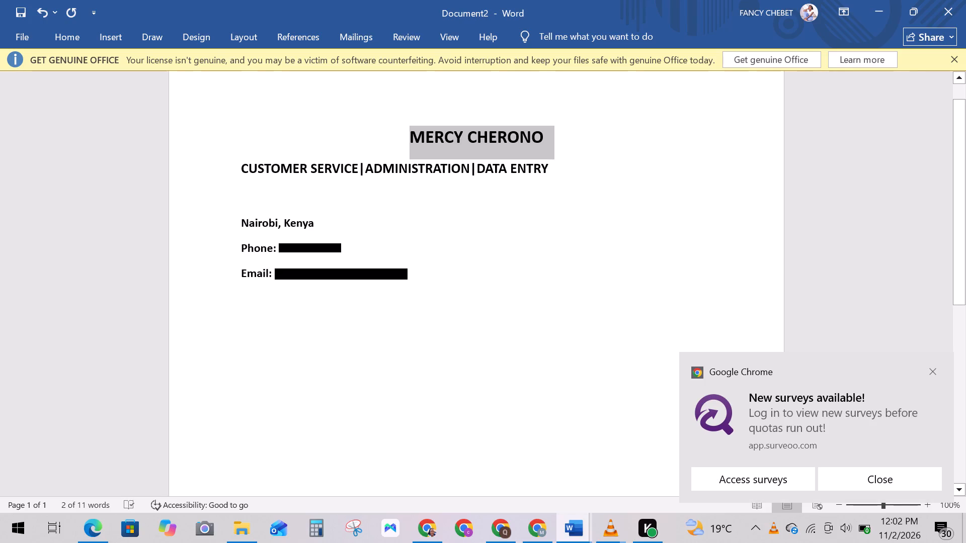
Centre the CUSTOMER SERVICE|ADMINISTRATION|DATA ENTRY line and dismiss the survey notification.
{"action": "left_click_drag", "start_coordinate": [240, 166], "coordinate": [547, 174]}
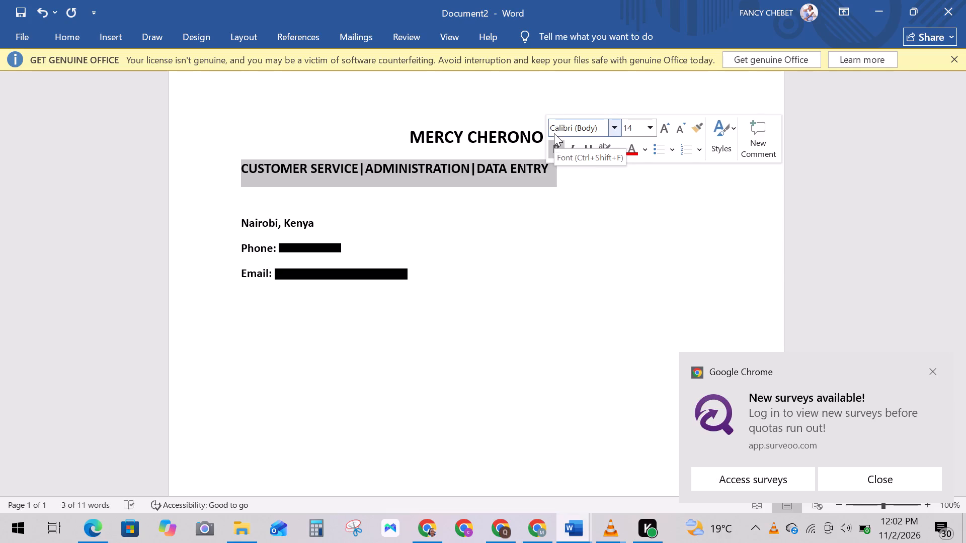
{"action": "key", "text": "ctrl+e"}
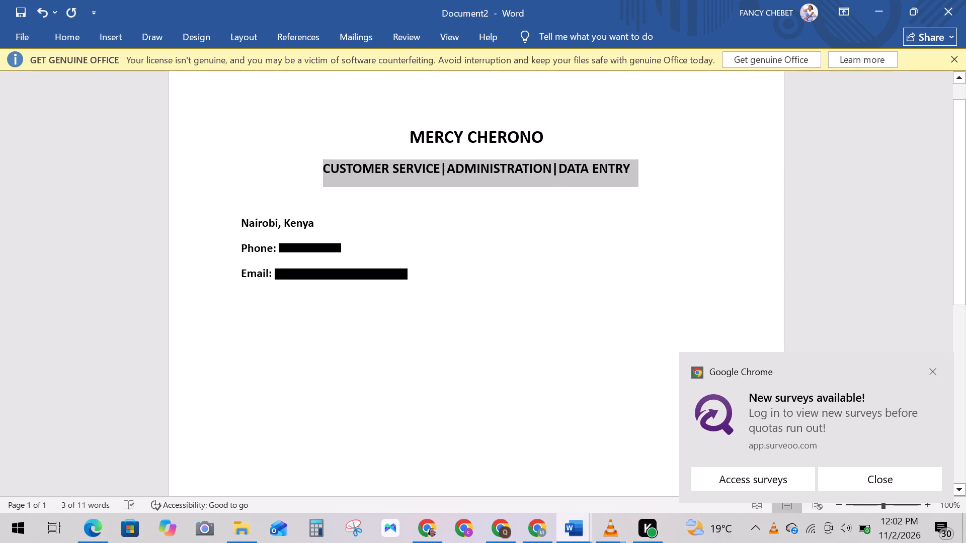
{"action": "left_click", "coordinate": [657, 178]}
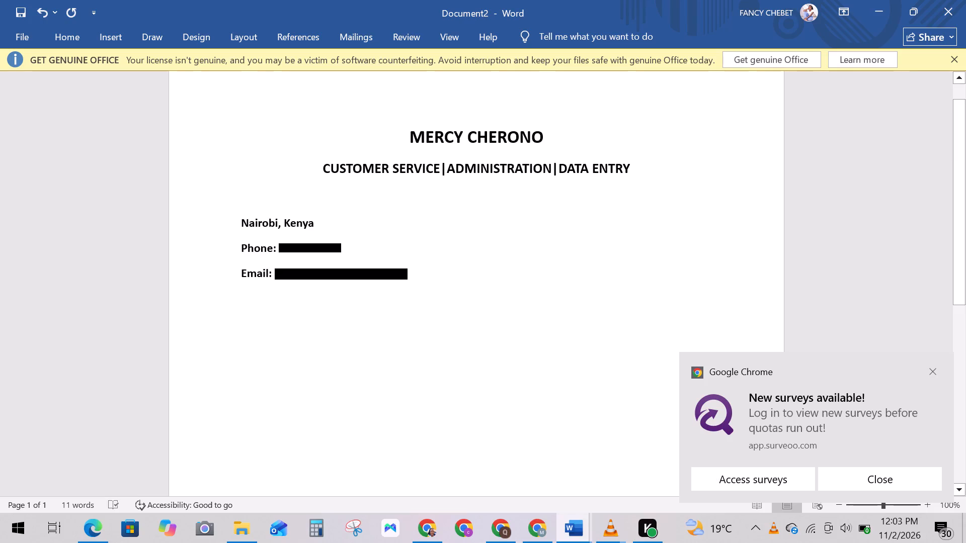
{"action": "left_click", "coordinate": [934, 374]}
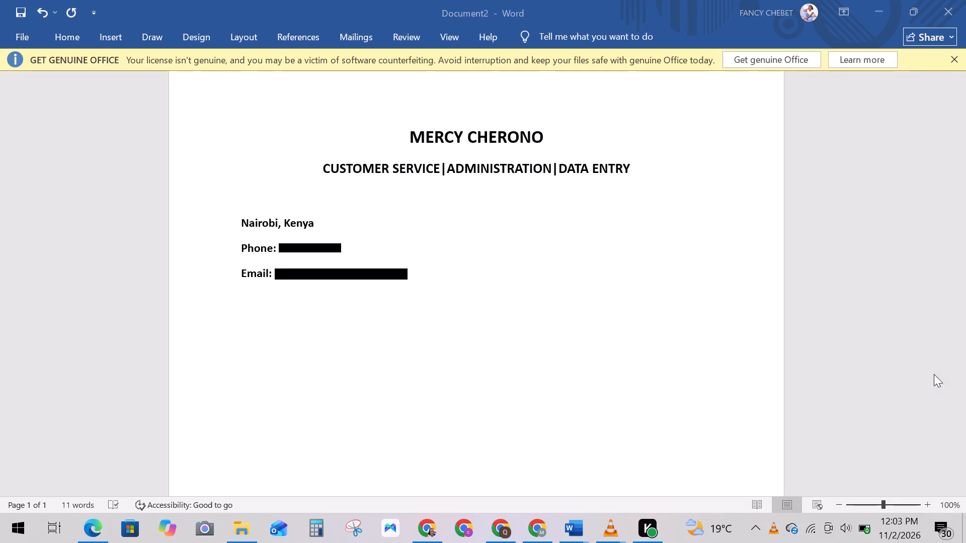
Add the bold heading PROFESSIONAL PROFILE below the email line, leaving one blank line between them.
{"action": "left_click", "coordinate": [430, 267]}
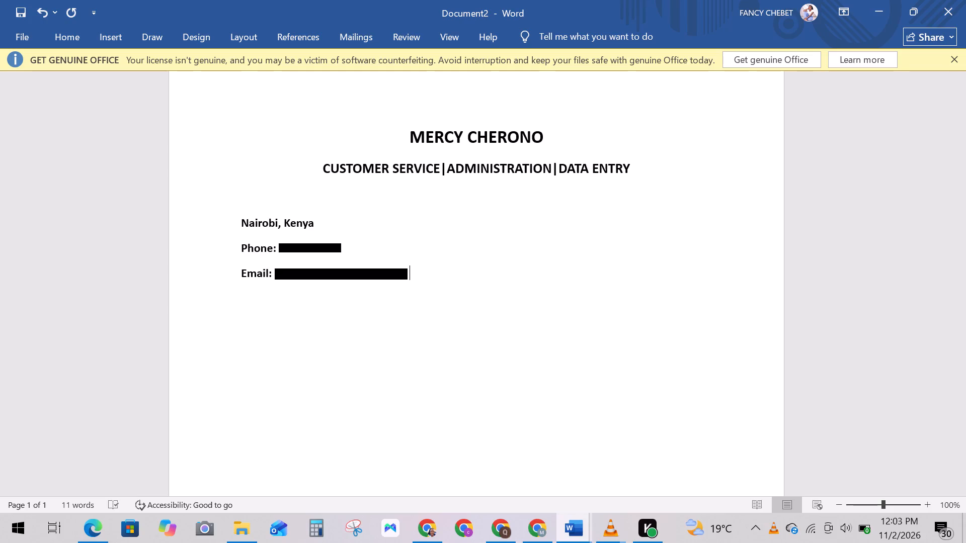
{"action": "key", "text": "Return"}
{"action": "key", "text": "Return"}
{"action": "type", "text": "PROFILE"}
{"action": "key", "text": "space"}
{"action": "key", "text": "BackSpace"}
{"action": "key", "text": "BackSpace"}
{"action": "key", "text": "BackSpace"}
{"action": "key", "text": "BackSpace"}
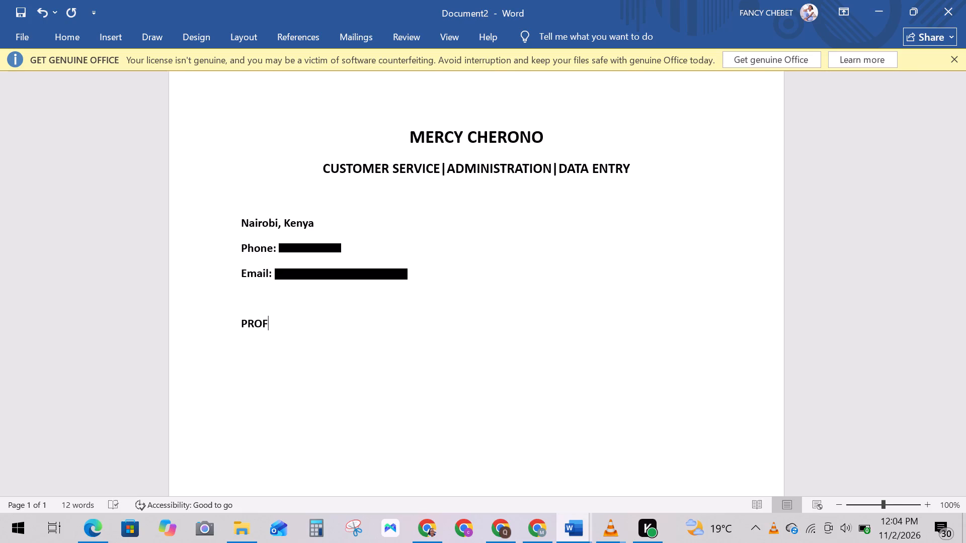
{"action": "type", "text": "ESSIONAL"}
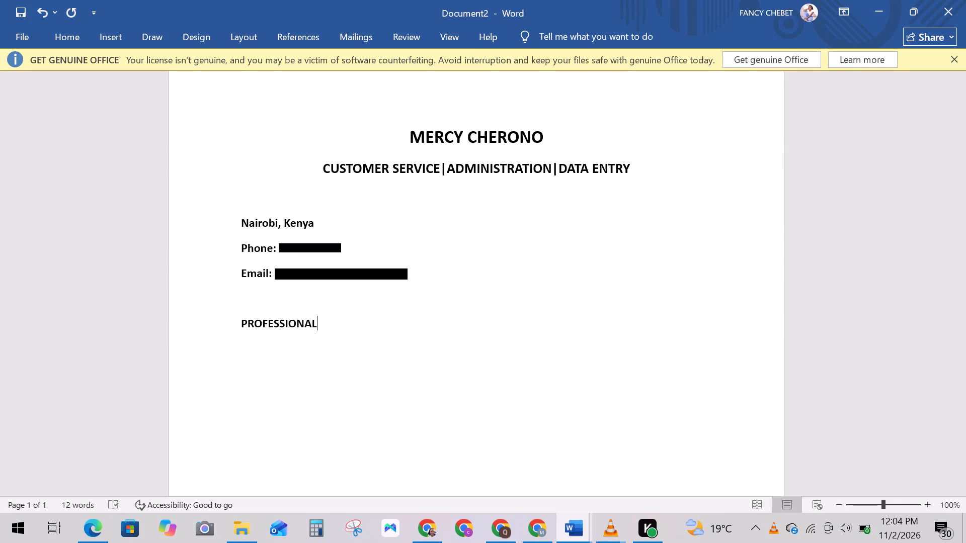
{"action": "key", "text": "space"}
{"action": "type", "text": "PROFILE"}
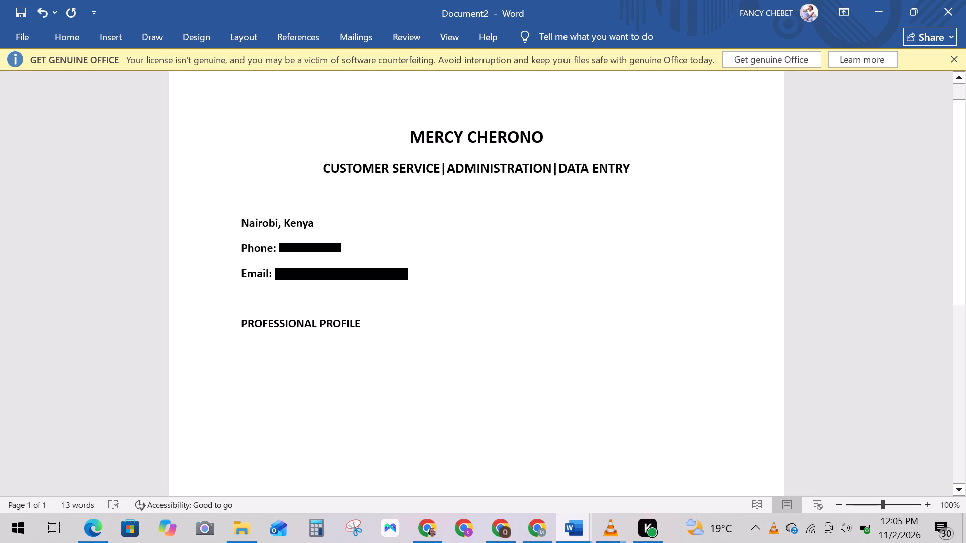
Start a new line under the PROFESSIONAL PROFILE heading with font size 11 and bold turned off.
{"action": "key", "text": "Return"}
{"action": "left_click", "coordinate": [97, 33]}
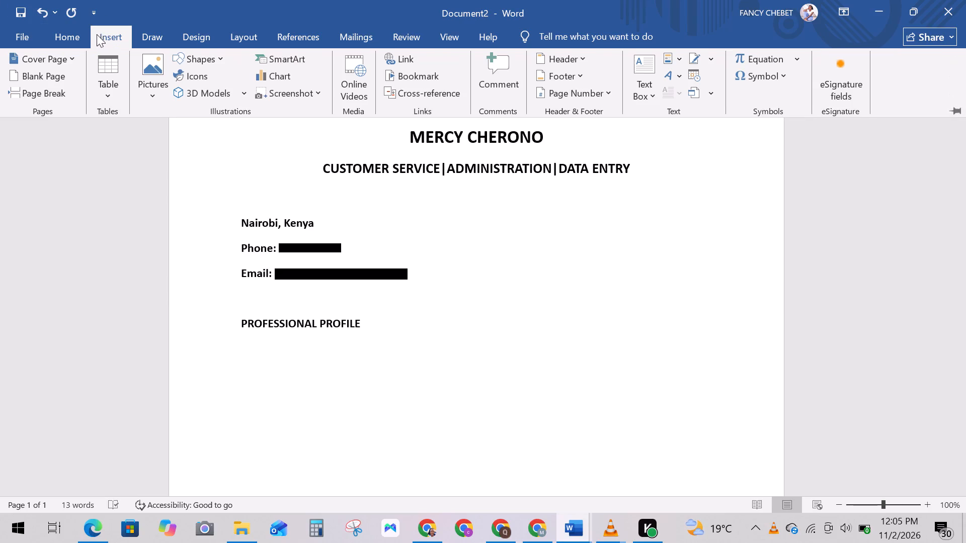
{"action": "left_click", "coordinate": [63, 43]}
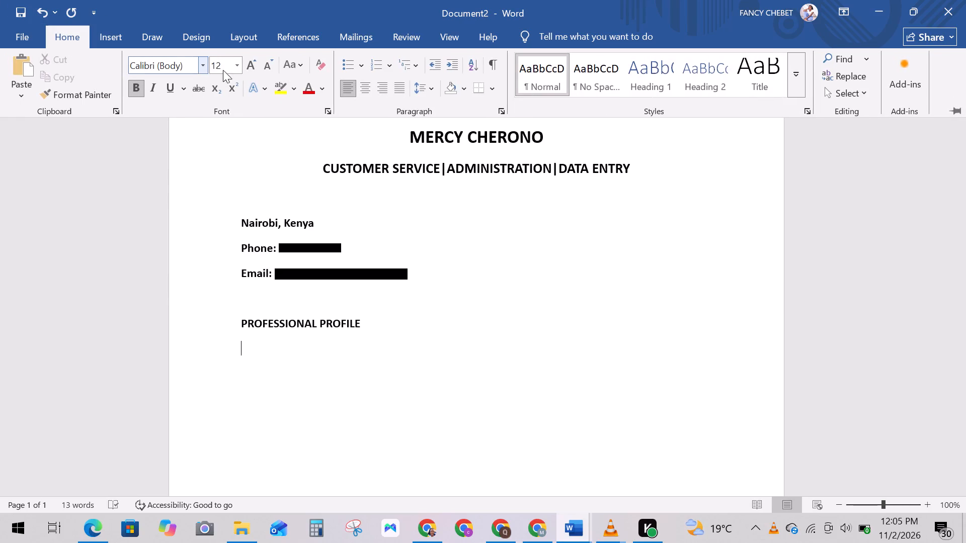
{"action": "left_click", "coordinate": [240, 70]}
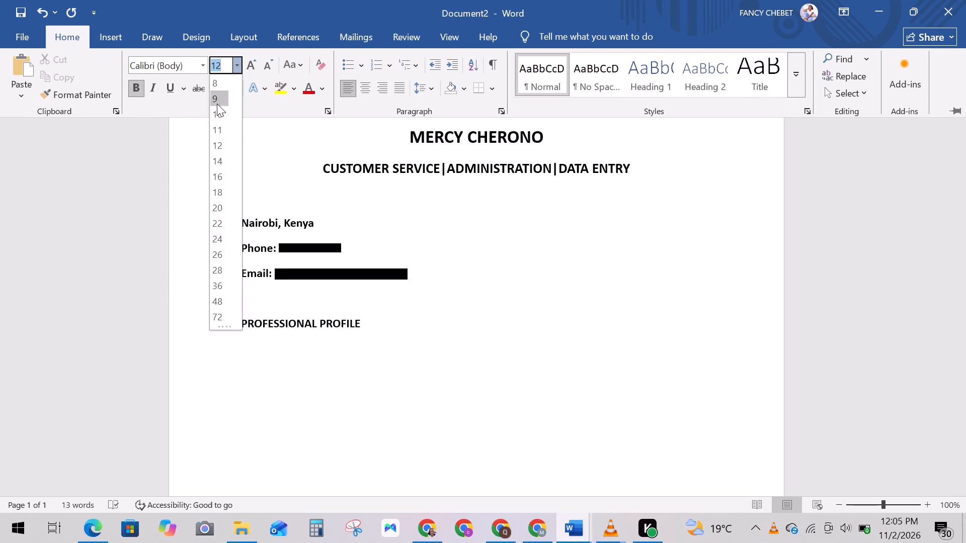
{"action": "left_click", "coordinate": [221, 129]}
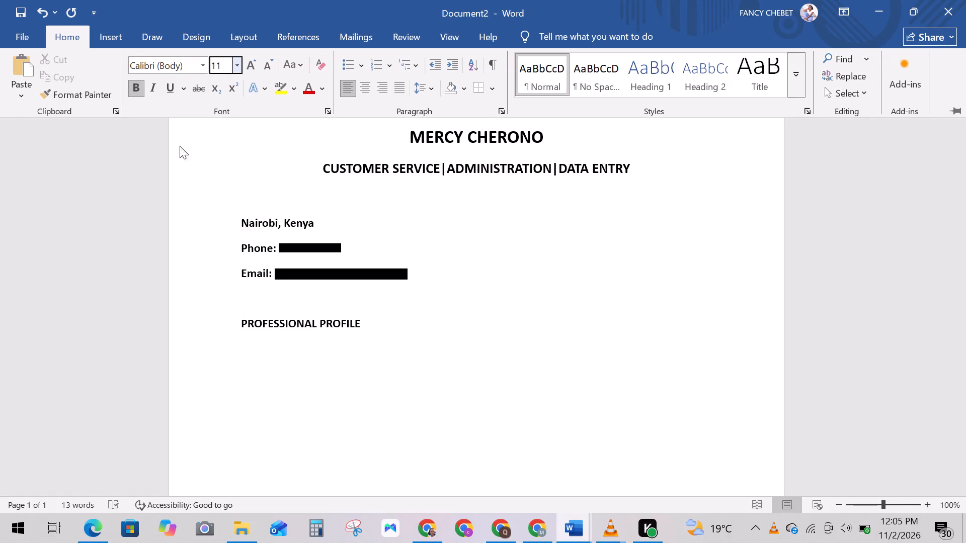
{"action": "left_click", "coordinate": [137, 82]}
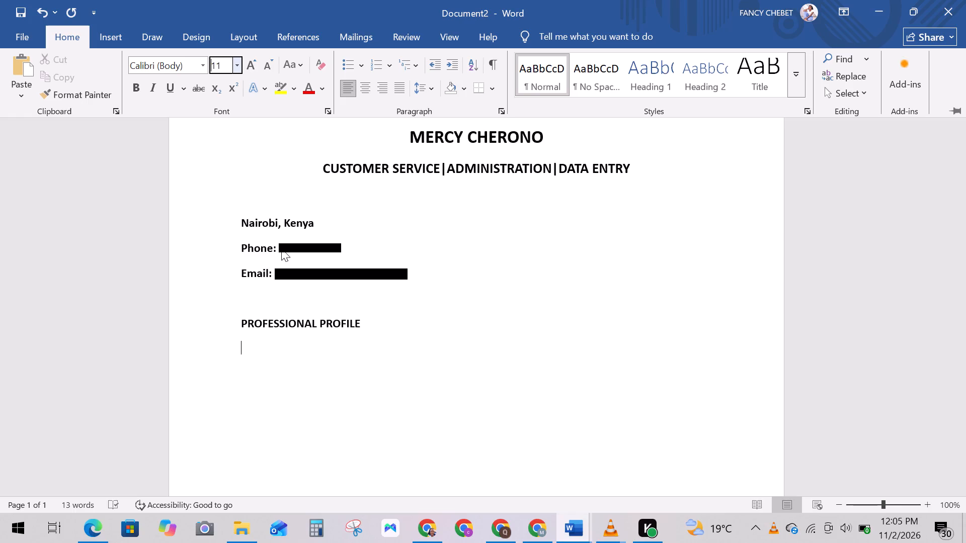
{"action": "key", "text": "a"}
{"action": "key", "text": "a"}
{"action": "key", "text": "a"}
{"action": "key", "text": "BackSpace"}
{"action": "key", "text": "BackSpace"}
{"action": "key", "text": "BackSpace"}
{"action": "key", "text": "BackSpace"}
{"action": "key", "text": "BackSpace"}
Write under PROFESSIONAL PROFILE: "A motivated Business Management professional with experience in customer service, debt collection, stock taking and administrative support.".
{"action": "left_click", "coordinate": [288, 369]}
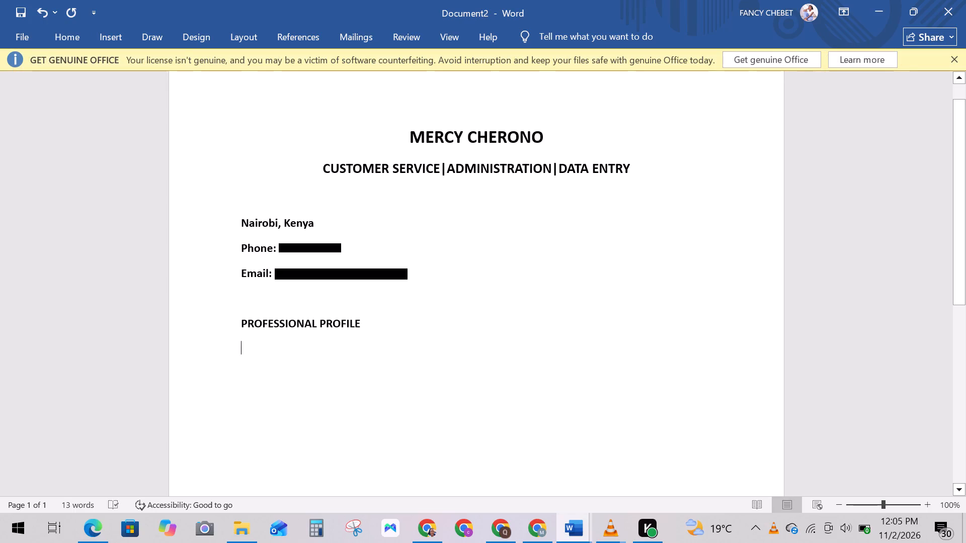
{"action": "type", "text": "a"}
{"action": "key", "text": "space"}
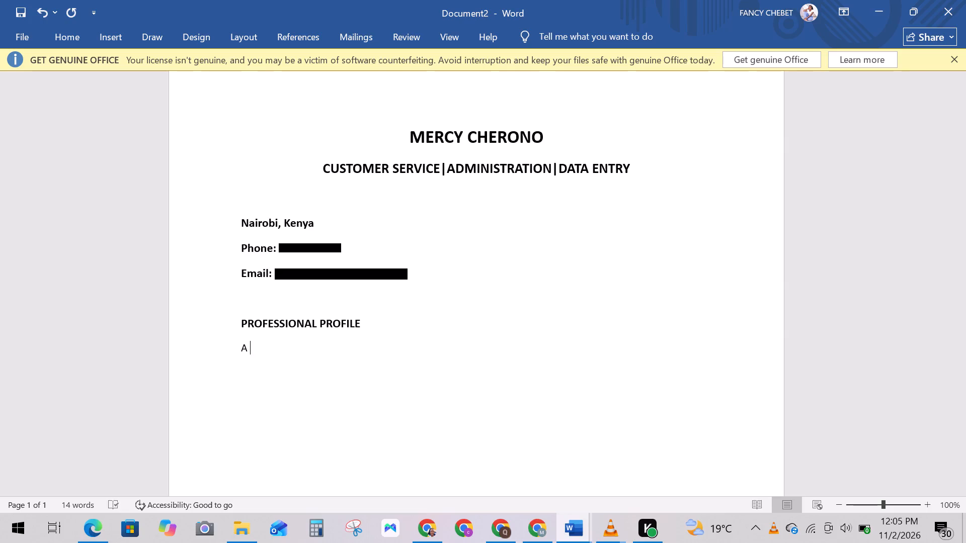
{"action": "type", "text": "mo"}
{"action": "type", "text": "tivated"}
{"action": "key", "text": "space"}
{"action": "key", "text": "b"}
{"action": "key", "text": "BackSpace"}
{"action": "key", "text": "b"}
{"action": "type", "text": "usiness"}
{"action": "key", "text": "space"}
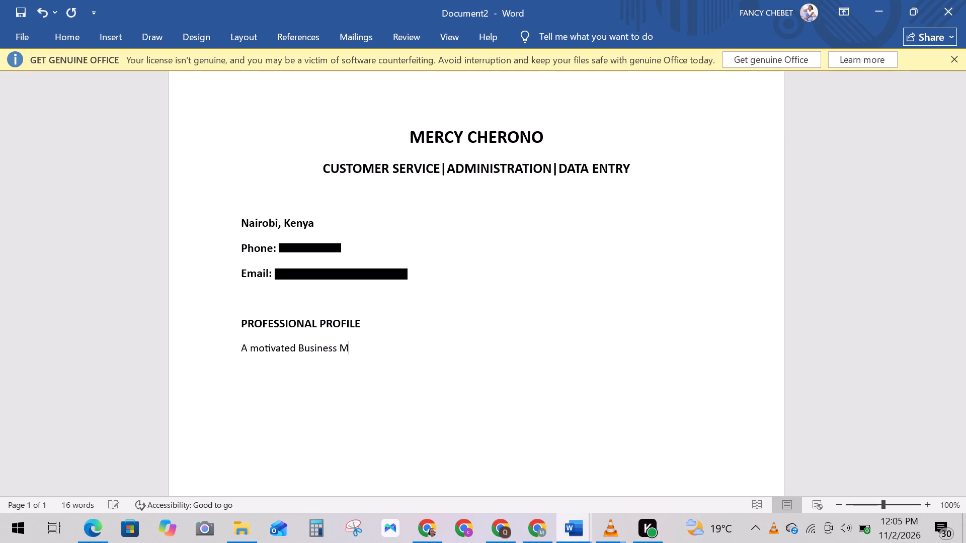
{"action": "type", "text": "anagement"}
{"action": "key", "text": "space"}
{"action": "type", "text": "professional"}
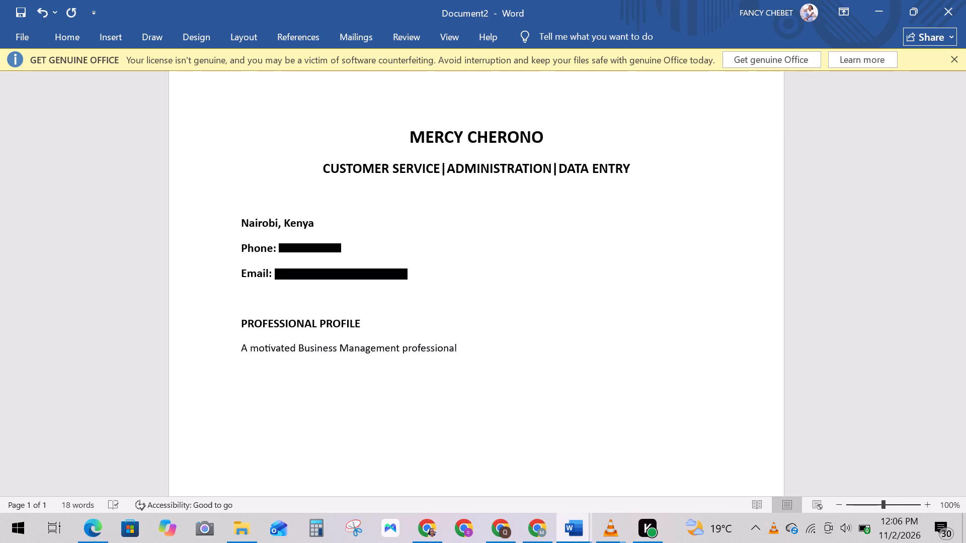
{"action": "key", "text": "space"}
{"action": "type", "text": "with ex"}
{"action": "type", "text": "perience in"}
{"action": "key", "text": "space"}
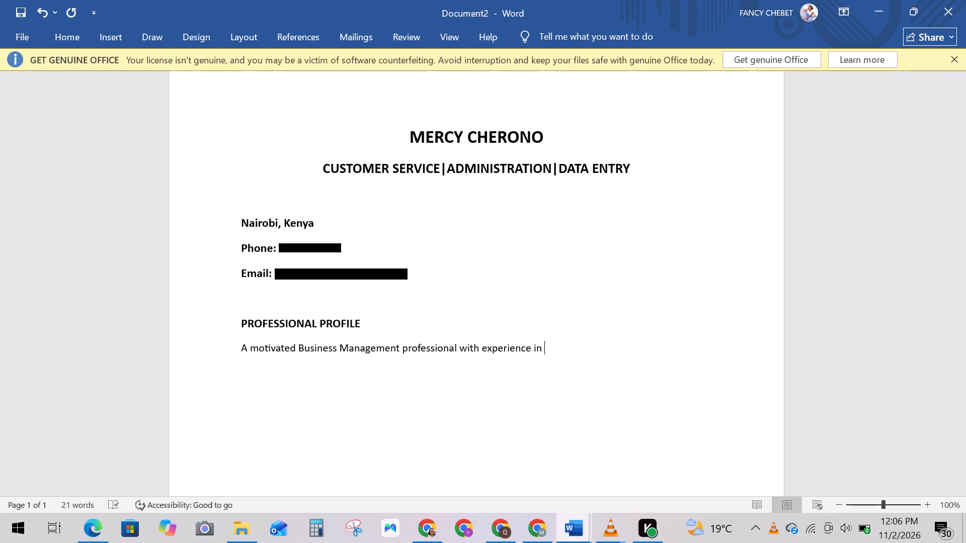
{"action": "type", "text": "customer service"}
{"action": "type", "text": ","}
{"action": "key", "text": "space"}
{"action": "type", "text": "debt collection"}
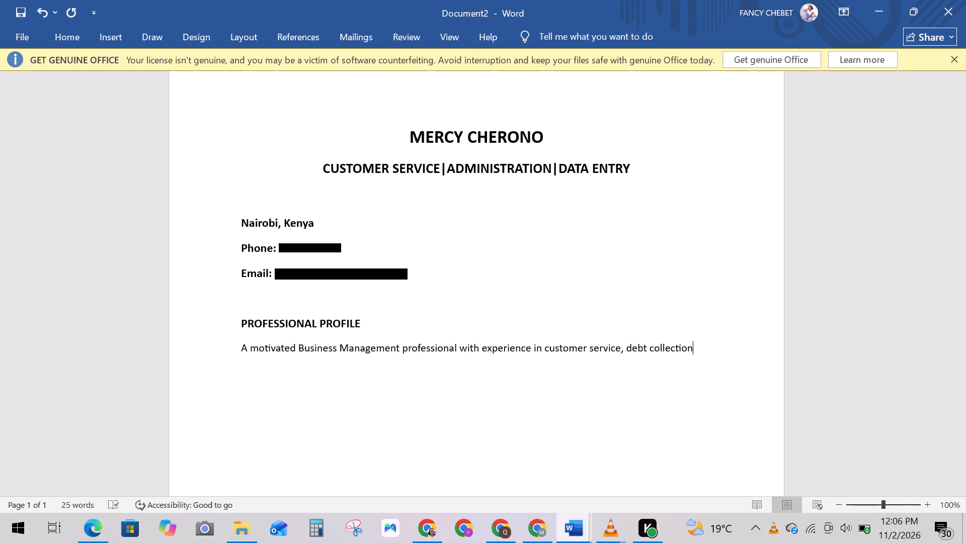
{"action": "type", "text": ", stock"}
{"action": "key", "text": "space"}
{"action": "type", "text": "taking"}
{"action": "key", "text": "space"}
{"action": "type", "text": "and administrative"}
{"action": "key", "text": "space"}
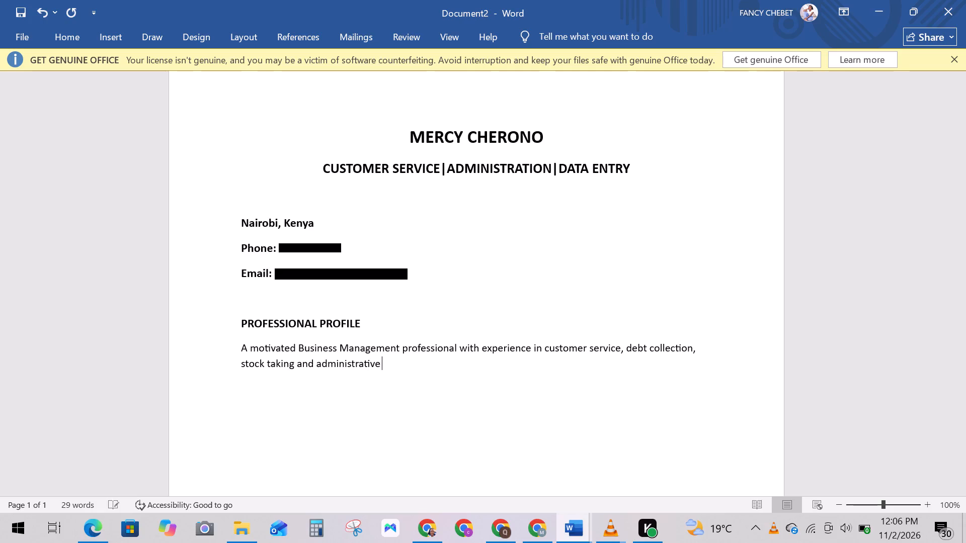
{"action": "type", "text": "sopport"}
{"action": "key", "text": "period"}
Continue the profile paragraph with the sentence "Skilled in communication, record keeping, problem-solving and computer applications.".
{"action": "key", "text": "space"}
{"action": "type", "text": "skilled"}
{"action": "key", "text": "space"}
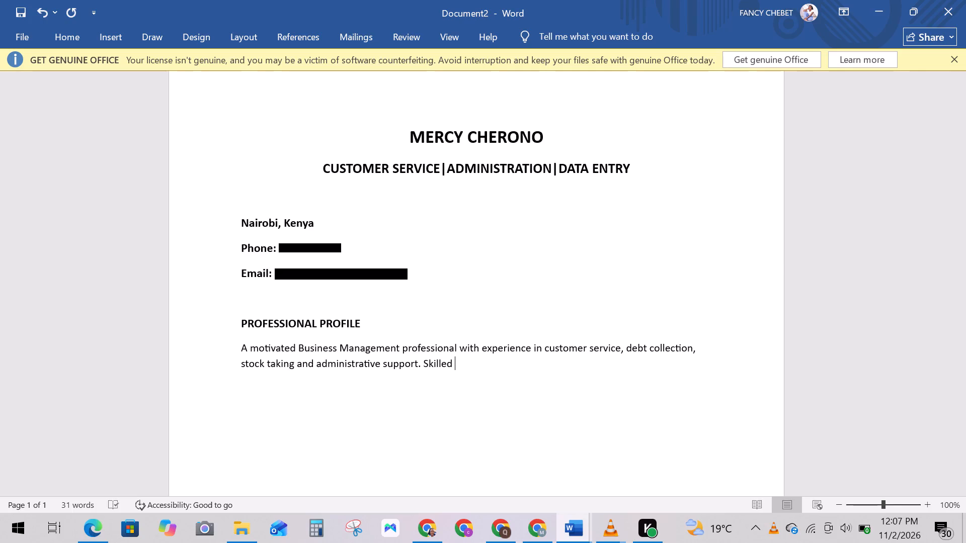
{"action": "type", "text": "in communi"}
{"action": "type", "text": "cation"}
{"action": "key", "text": "space"}
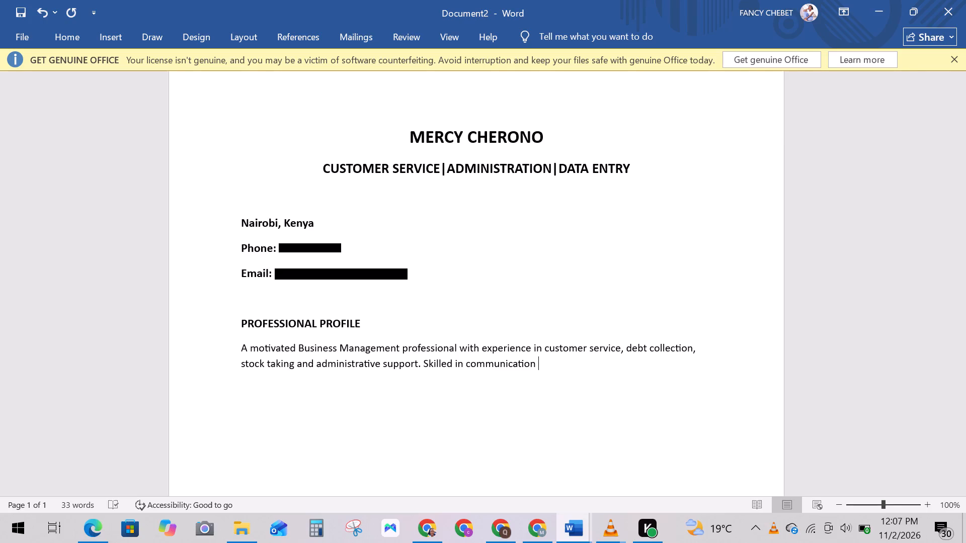
{"action": "key", "text": "BackSpace"}
{"action": "type", "text": ","}
{"action": "key", "text": "space"}
{"action": "type", "text": "record keeping"}
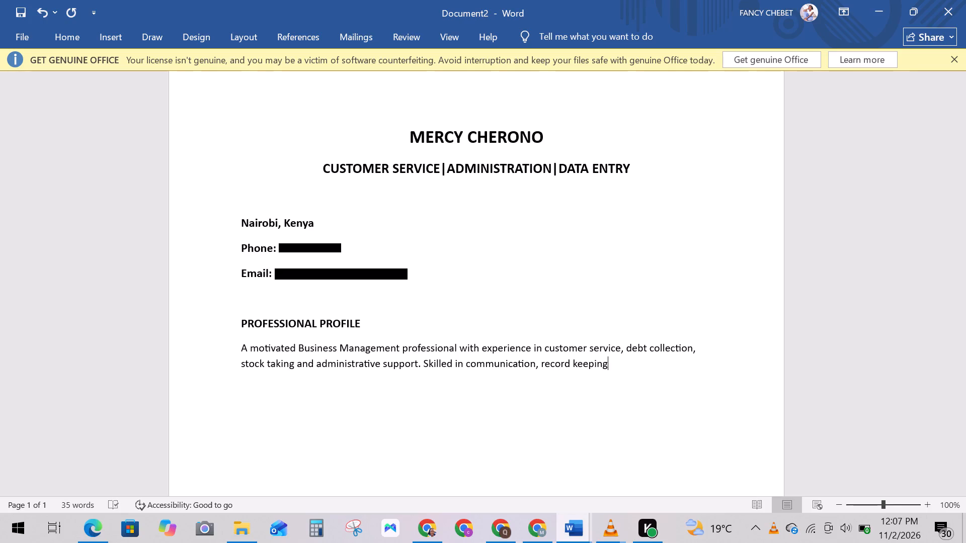
{"action": "type", "text": ","}
{"action": "key", "text": "space"}
{"action": "type", "text": "pr"}
{"action": "type", "text": "oblem"}
{"action": "key", "text": "0"}
{"action": "key", "text": "BackSpace"}
{"action": "key", "text": "equal"}
{"action": "key", "text": "BackSpace"}
{"action": "key", "text": "minus"}
{"action": "type", "text": "solving and"}
{"action": "key", "text": "space"}
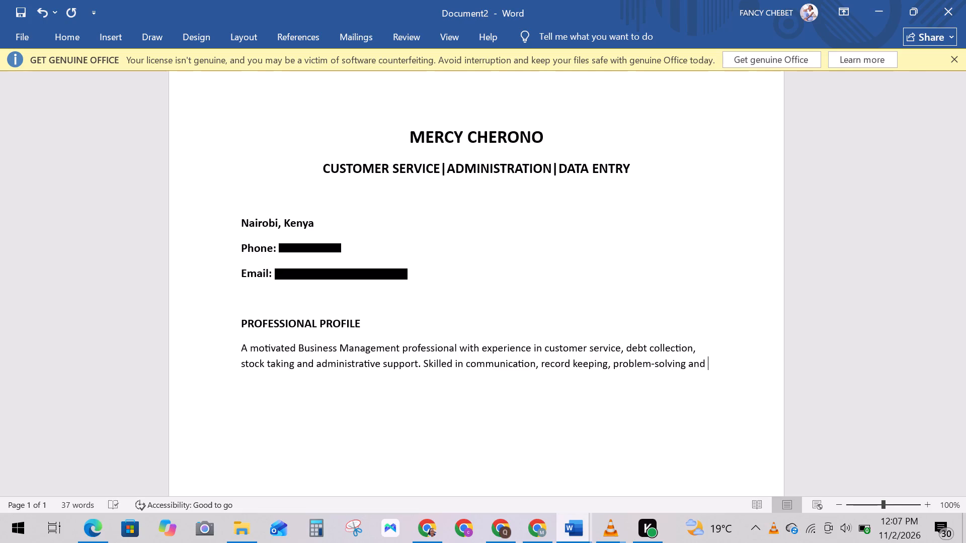
{"action": "type", "text": "computer"}
{"action": "key", "text": "space"}
{"action": "key", "text": "a"}
{"action": "type", "text": "pplications"}
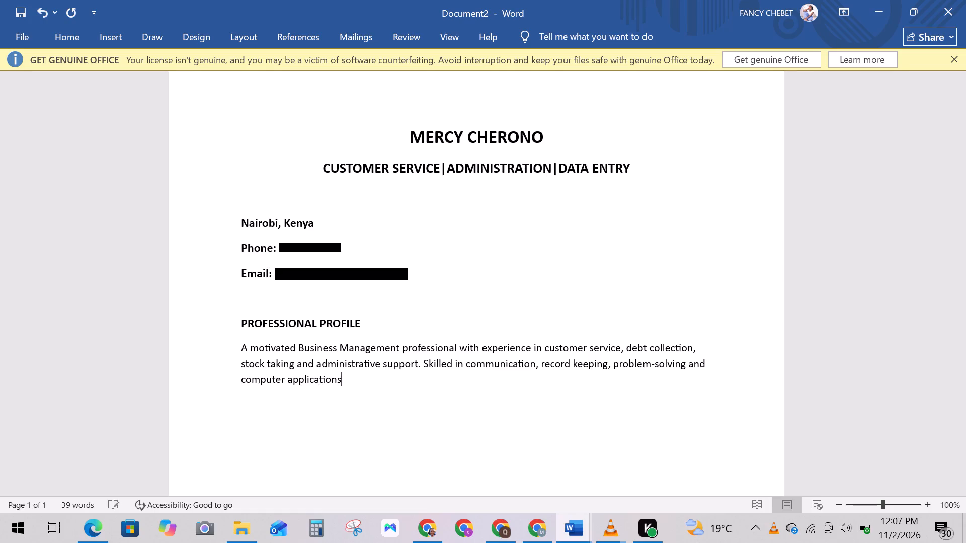
{"action": "key", "text": "period"}
Continue the profile paragraph with the sentence "Able to work independently, pay attention to detail and deliver quality results.".
{"action": "key", "text": "space"}
{"action": "type", "text": "able t"}
{"action": "type", "text": "o"}
{"action": "key", "text": "space"}
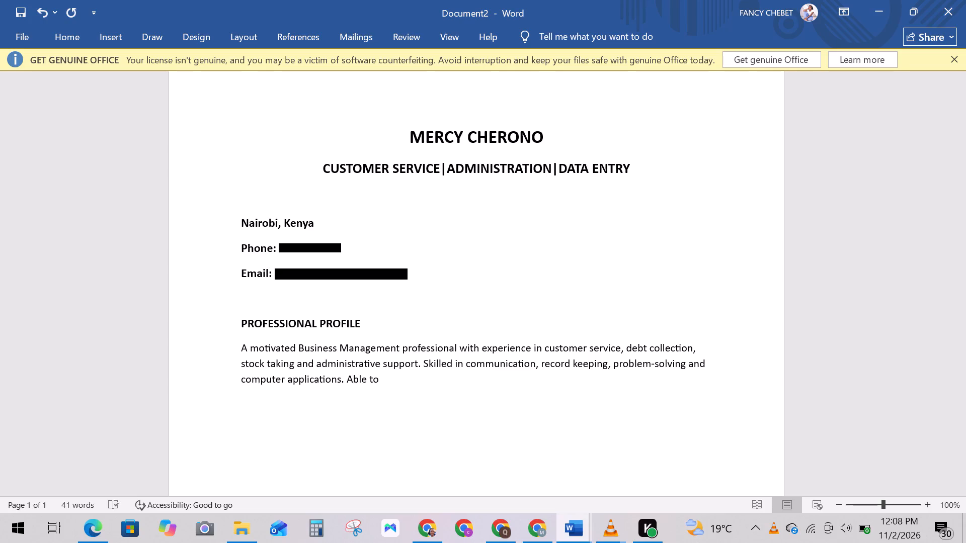
{"action": "type", "text": "work independently"}
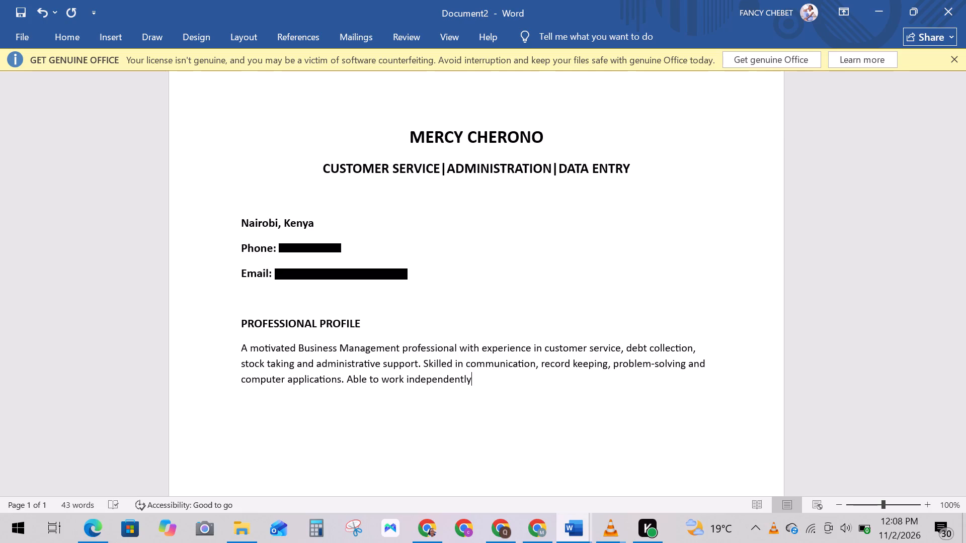
{"action": "type", "text": ", pay"}
{"action": "key", "text": "space"}
{"action": "type", "text": "attention"}
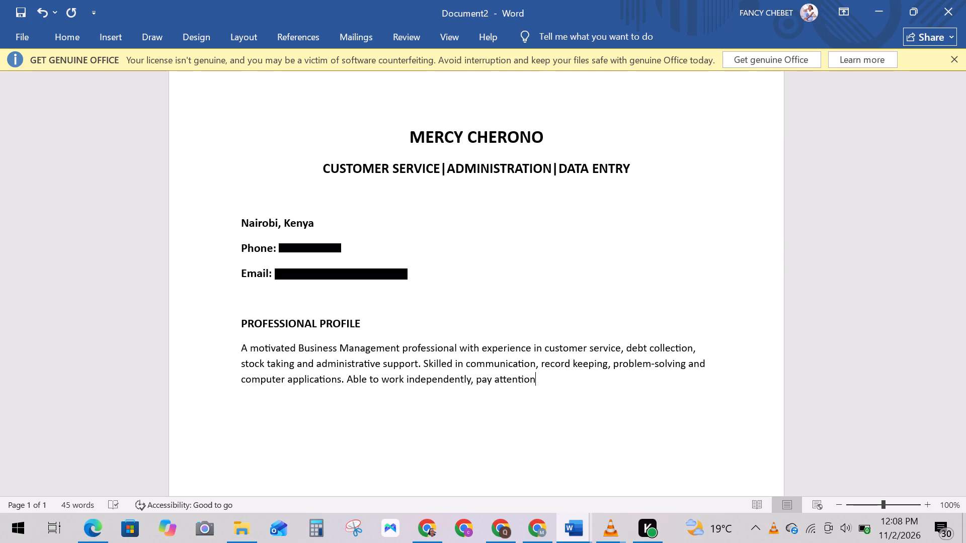
{"action": "key", "text": "space"}
{"action": "type", "text": "to detau"}
{"action": "key", "text": "BackSpace"}
{"action": "type", "text": "il"}
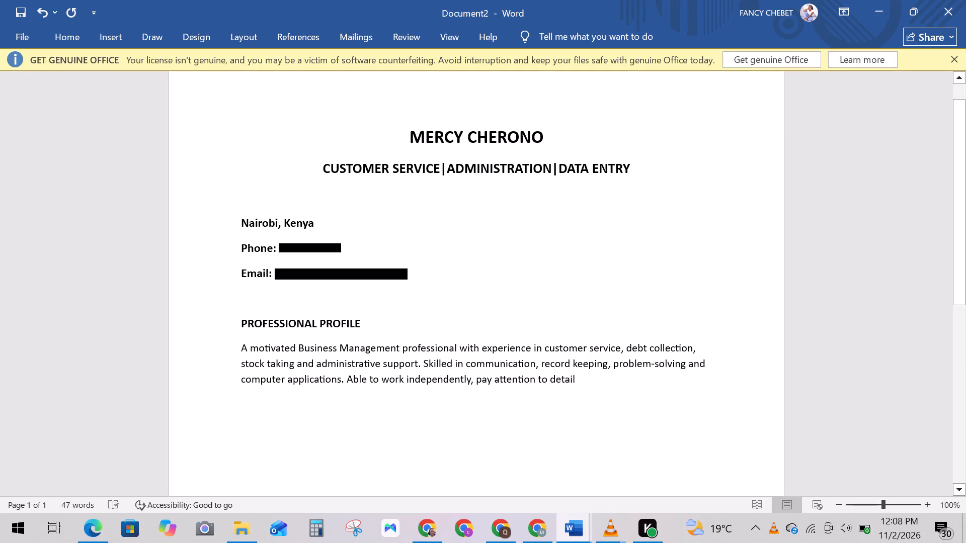
{"action": "key", "text": "space"}
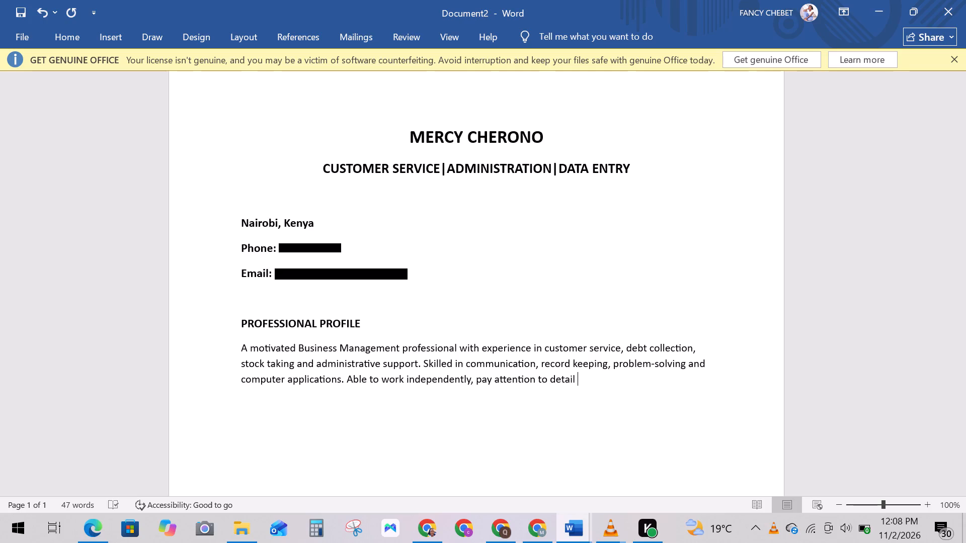
{"action": "type", "text": "and"}
{"action": "key", "text": "space"}
{"action": "type", "text": "de"}
{"action": "type", "text": "liver"}
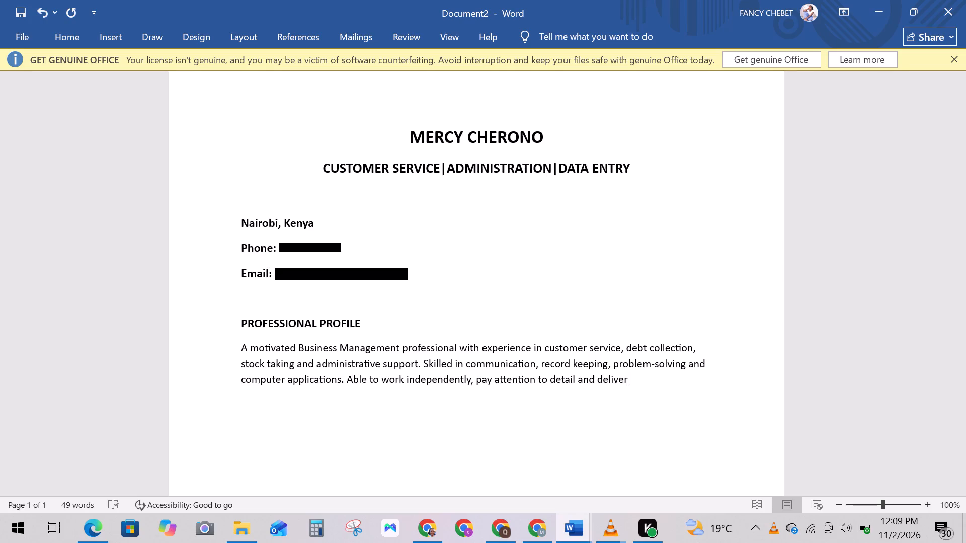
{"action": "key", "text": "space"}
{"action": "type", "text": "quality"}
{"action": "key", "text": "space"}
{"action": "type", "text": "re"}
{"action": "type", "text": "sults"}
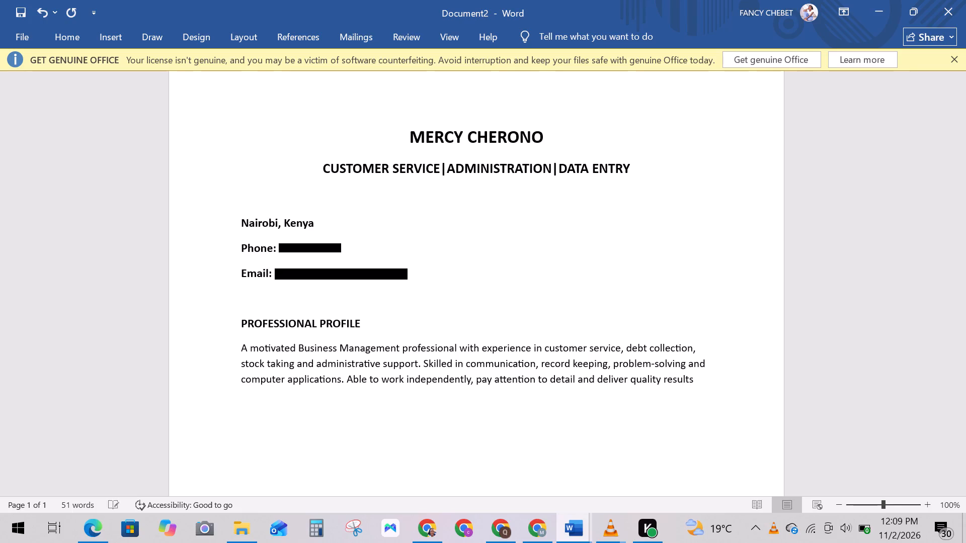
{"action": "key", "text": "period"}
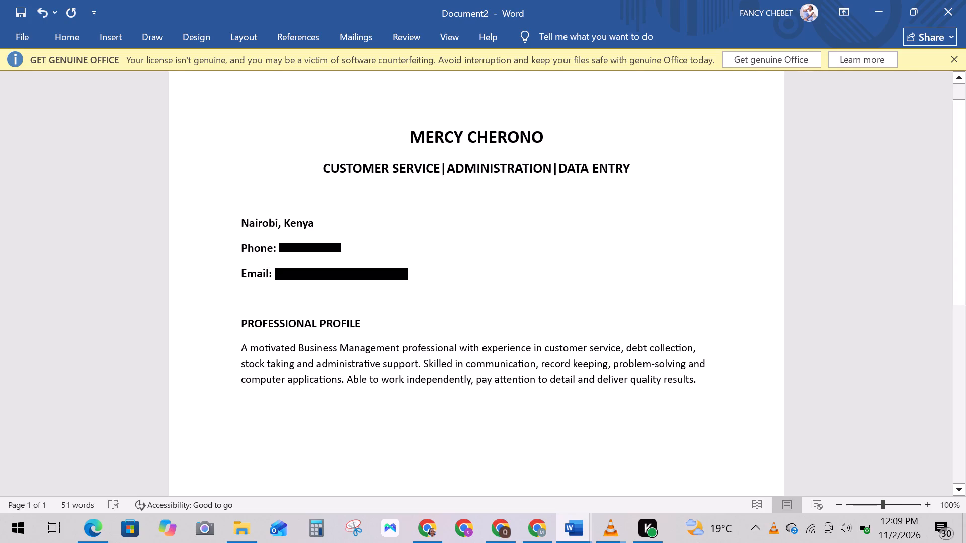
Add the heading EDUCATION in bold, font size 12, on a new line below the profile paragraph.
{"action": "key", "text": "Return"}
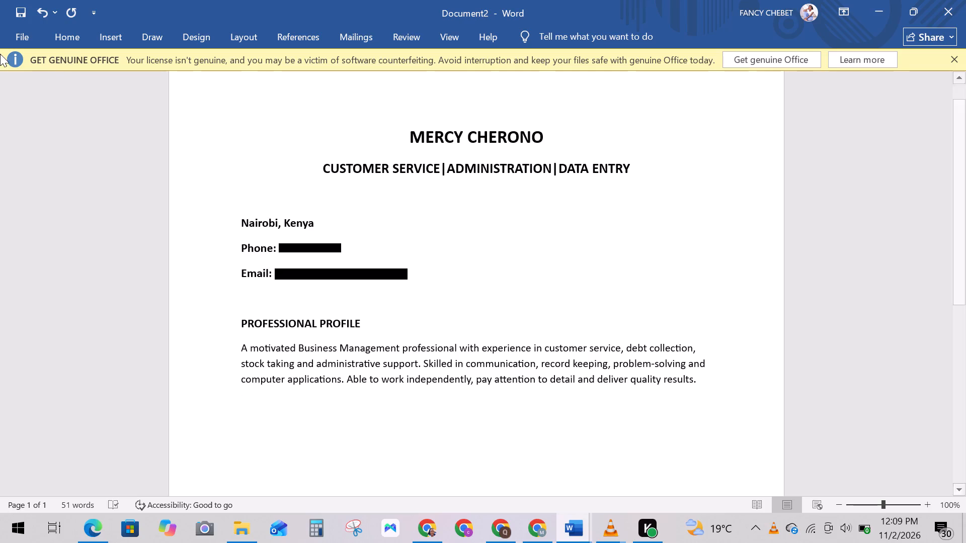
{"action": "left_click", "coordinate": [56, 31]}
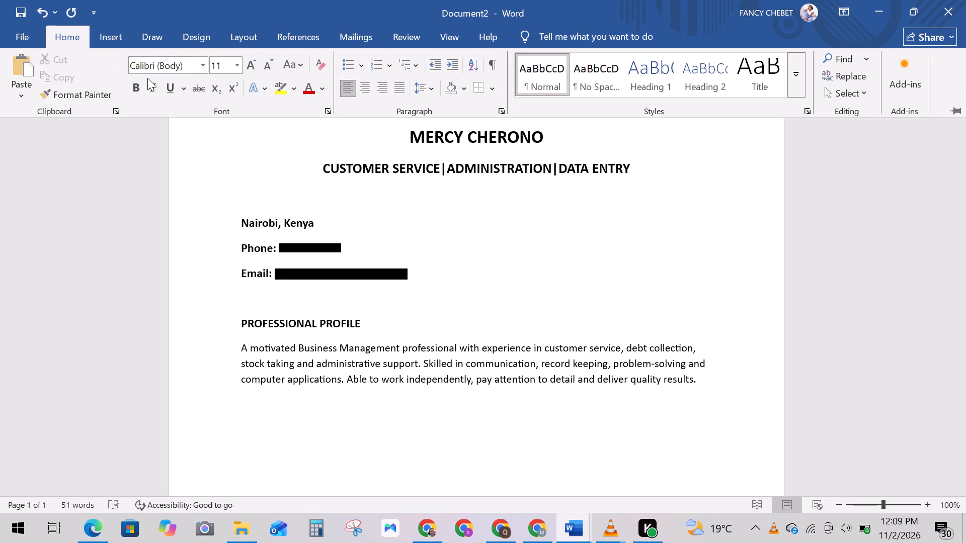
{"action": "left_click", "coordinate": [239, 68]}
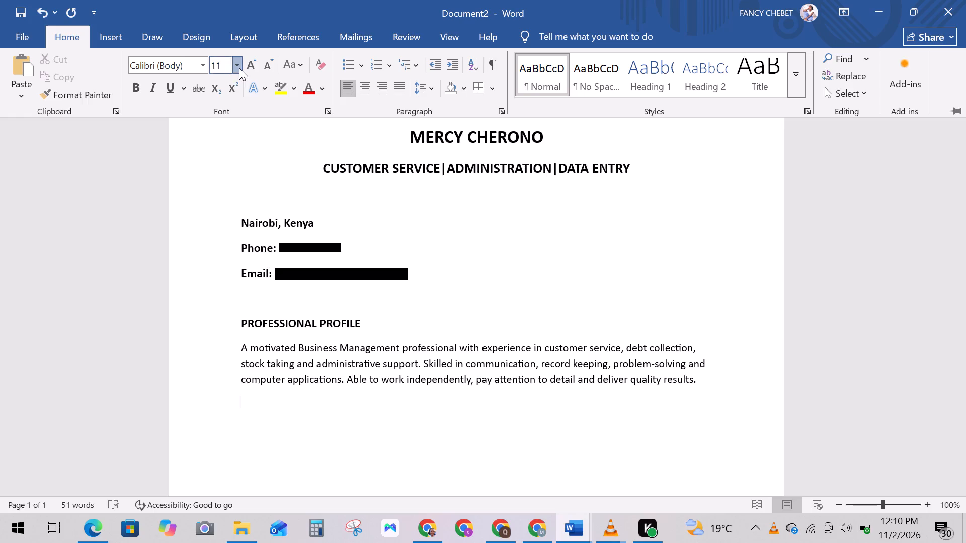
{"action": "left_click", "coordinate": [223, 141]}
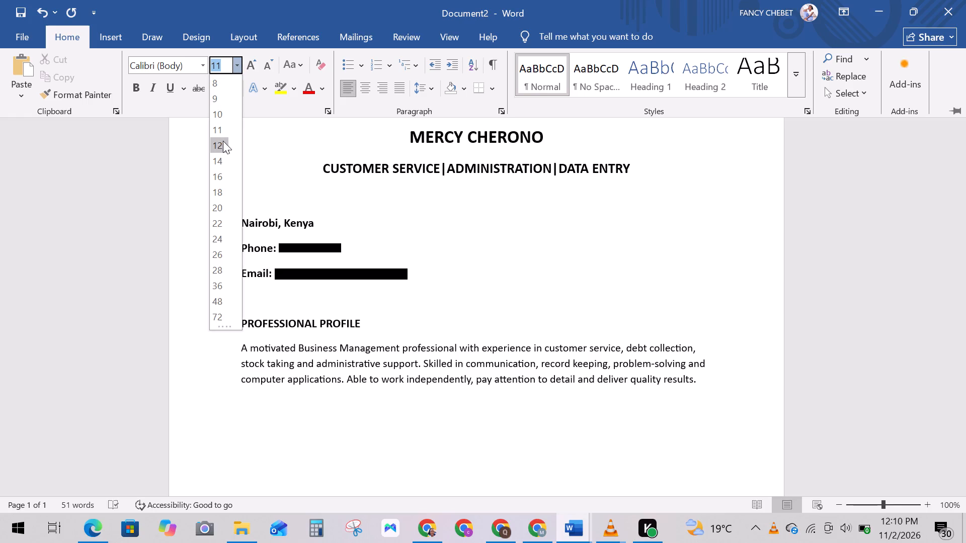
{"action": "left_click", "coordinate": [137, 84]}
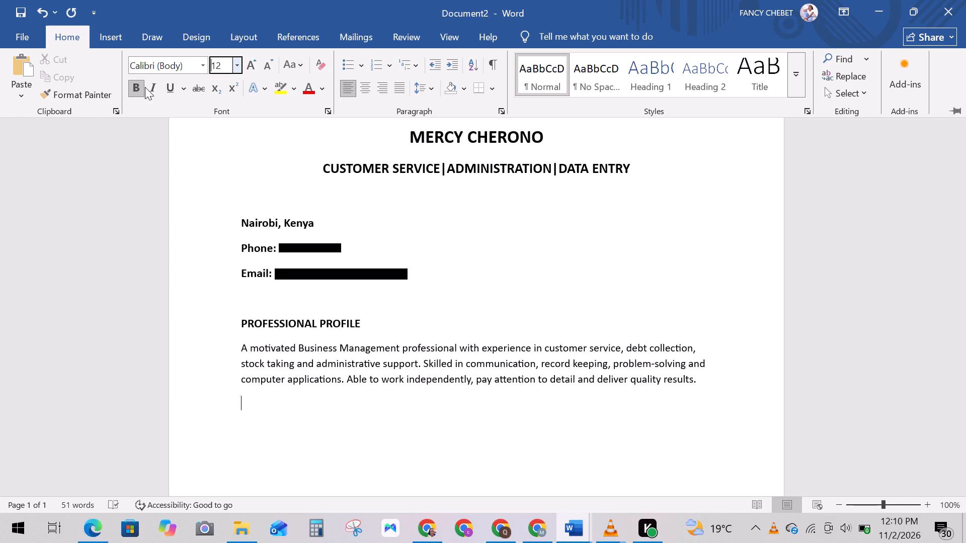
{"action": "left_click", "coordinate": [268, 413]}
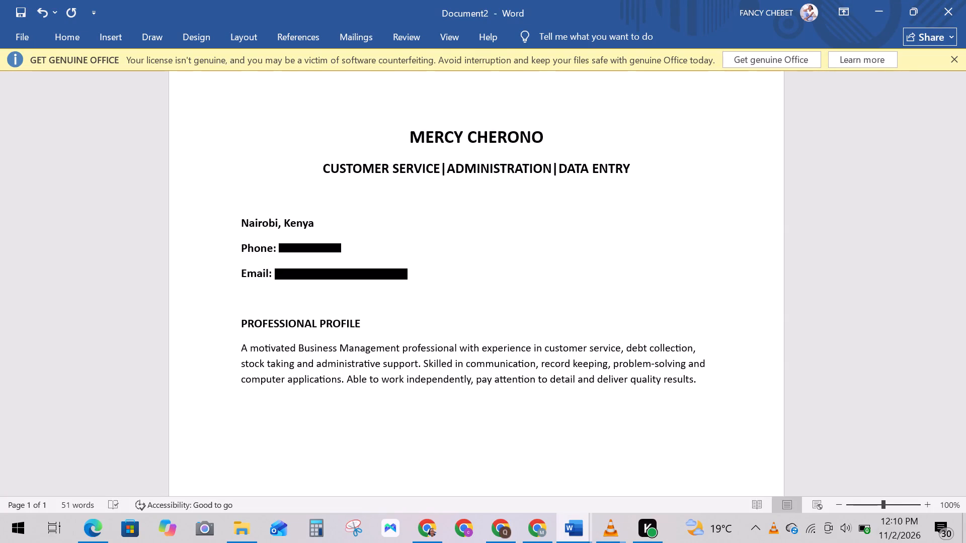
{"action": "type", "text": "educat"}
{"action": "key", "text": "BackSpace"}
{"action": "key", "text": "BackSpace"}
{"action": "key", "text": "BackSpace"}
{"action": "key", "text": "BackSpace"}
{"action": "key", "text": "BackSpace"}
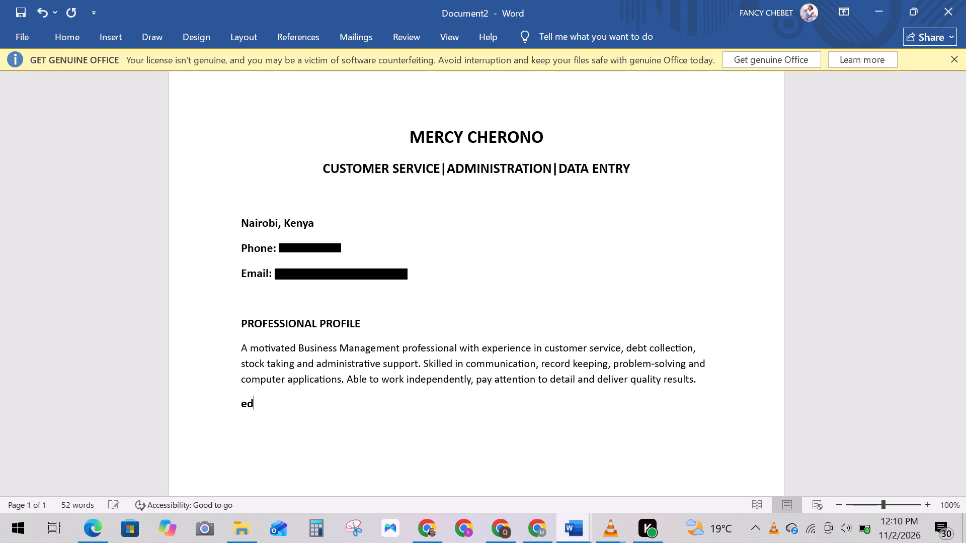
{"action": "key", "text": "BackSpace"}
{"action": "type", "text": "EDUC"}
{"action": "type", "text": "ATION"}
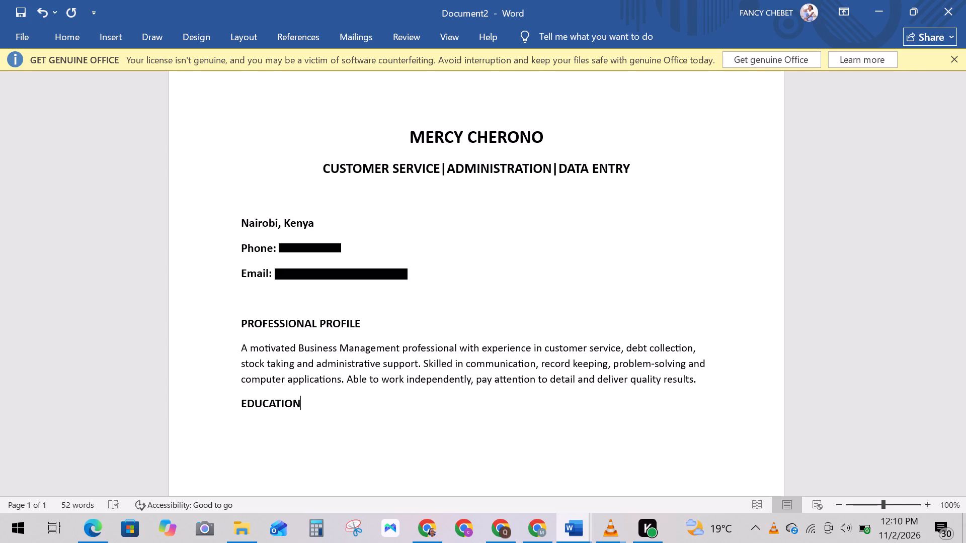
Start a new line under the EDUCATION heading with bold turned off and font size 11.
{"action": "key", "text": "Return"}
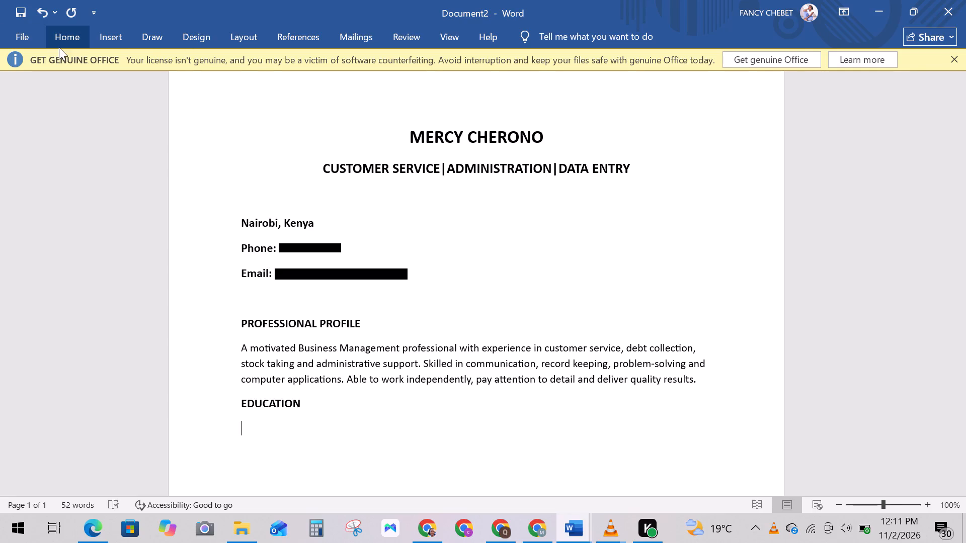
{"action": "left_click", "coordinate": [55, 35]}
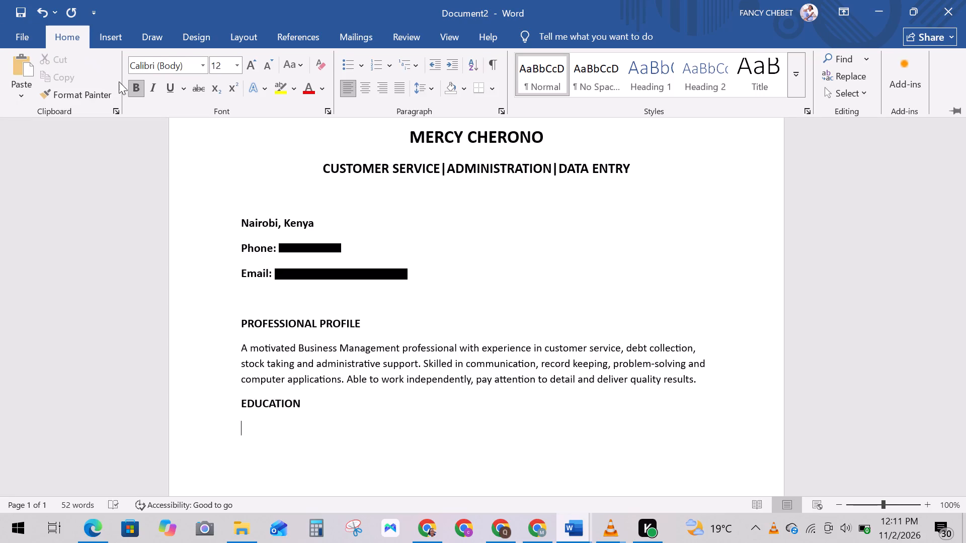
{"action": "left_click", "coordinate": [129, 89]}
{"action": "left_click", "coordinate": [236, 67]}
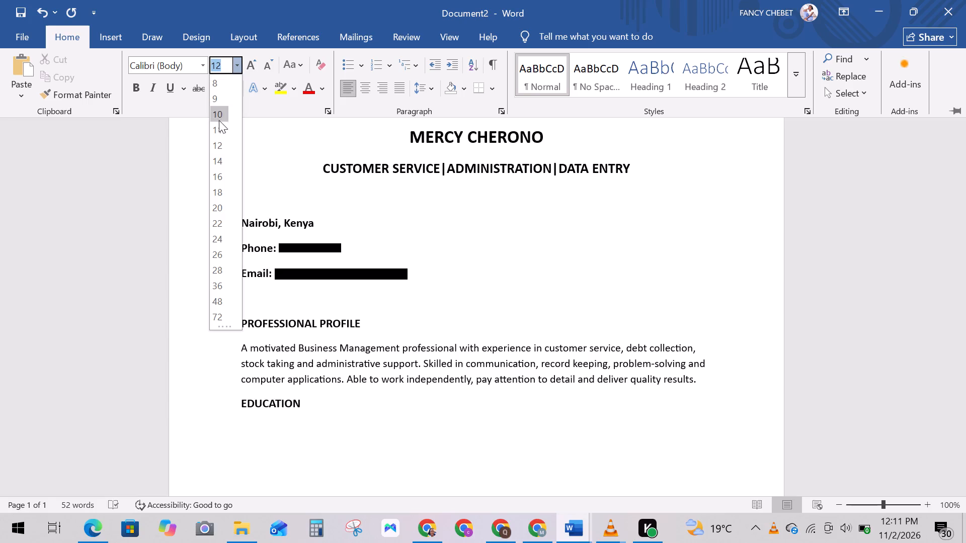
{"action": "left_click", "coordinate": [219, 127]}
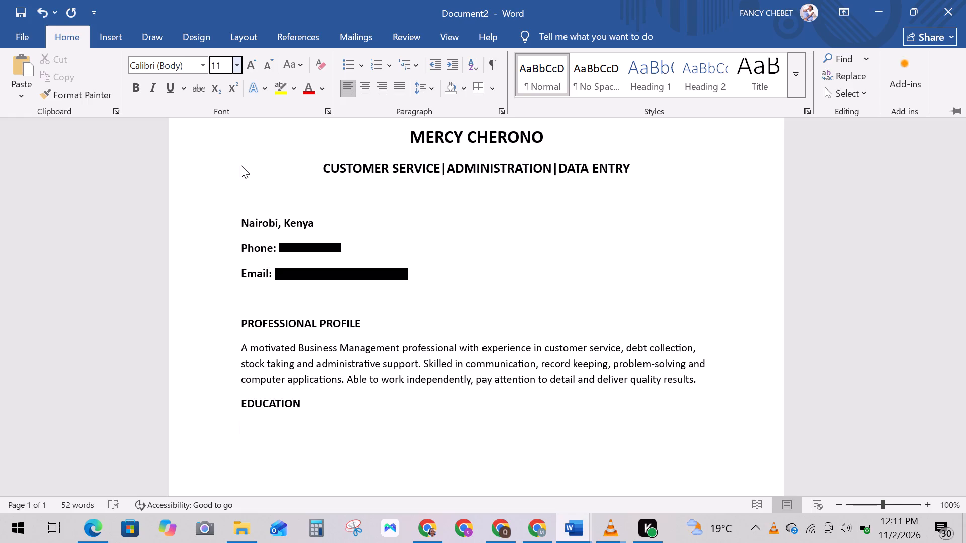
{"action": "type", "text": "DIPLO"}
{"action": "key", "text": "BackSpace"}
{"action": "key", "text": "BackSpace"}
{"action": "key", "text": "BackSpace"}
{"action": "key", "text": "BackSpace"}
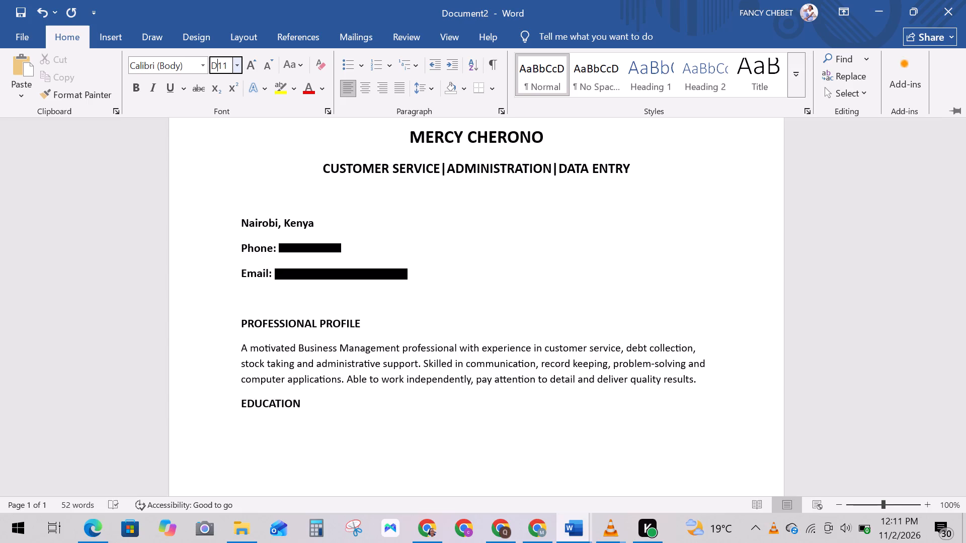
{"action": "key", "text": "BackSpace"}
Enter "Diploma in Business Management" on the line below the EDUCATION heading.
{"action": "left_click", "coordinate": [265, 431]}
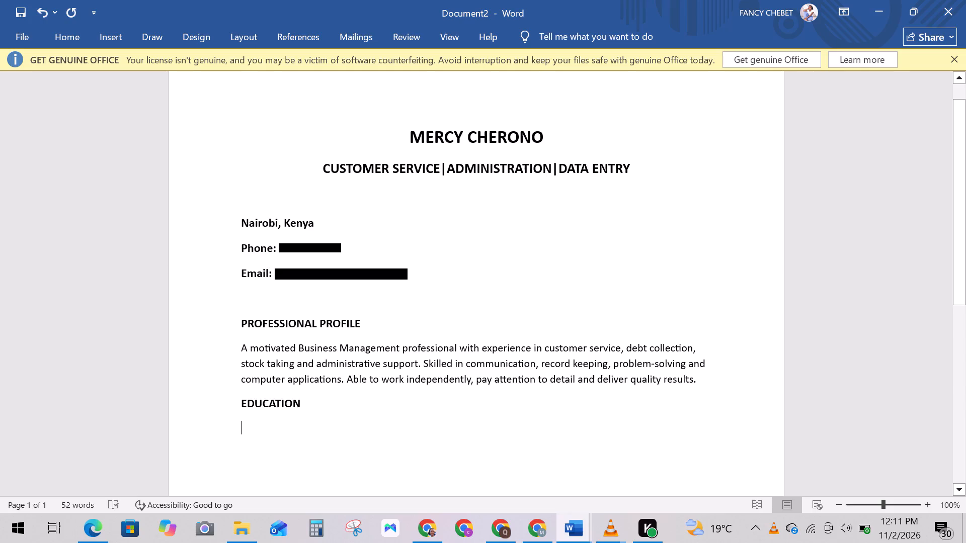
{"action": "type", "text": "diploma"}
{"action": "key", "text": "space"}
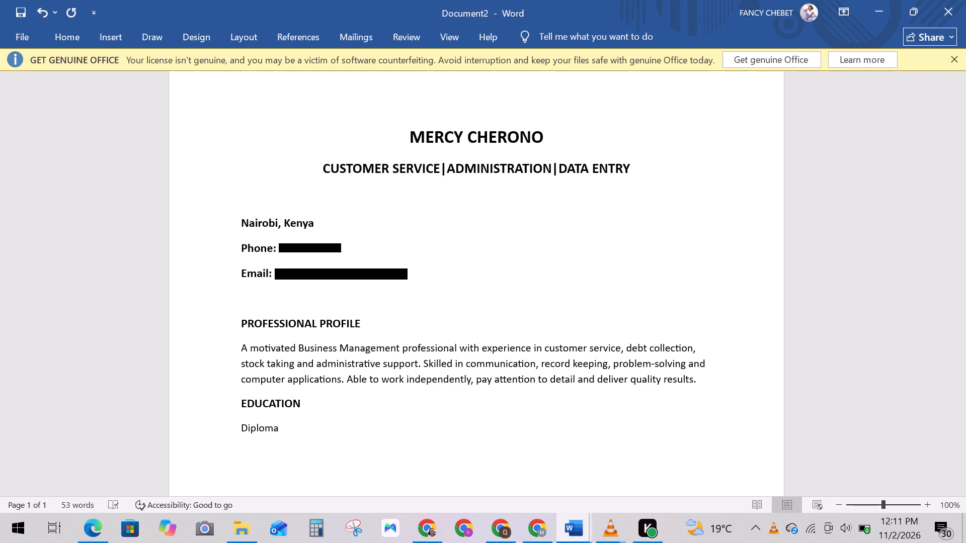
{"action": "type", "text": "in"}
{"action": "key", "text": "space"}
{"action": "type", "text": "usiness"}
{"action": "key", "text": "space"}
{"action": "key", "text": "m"}
{"action": "type", "text": "anagement"}
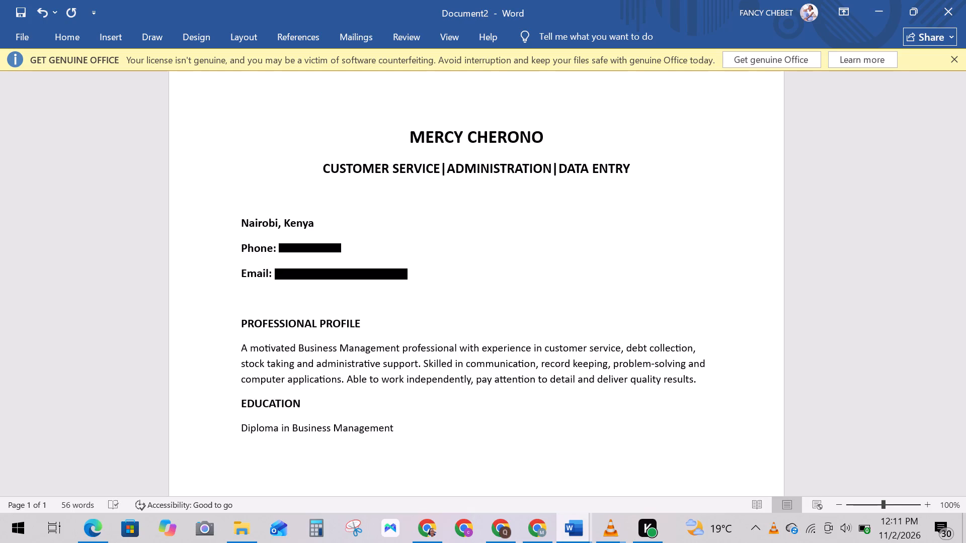
Add "Royal Business School" on a new line below the diploma entry, followed by a line break.
{"action": "key", "text": "Return"}
{"action": "key", "text": "BackSpace"}
{"action": "key", "text": "BackSpace"}
{"action": "type", "text": "royal"}
{"action": "key", "text": "space"}
{"action": "key", "text": "b"}
{"action": "type", "text": "usiness"}
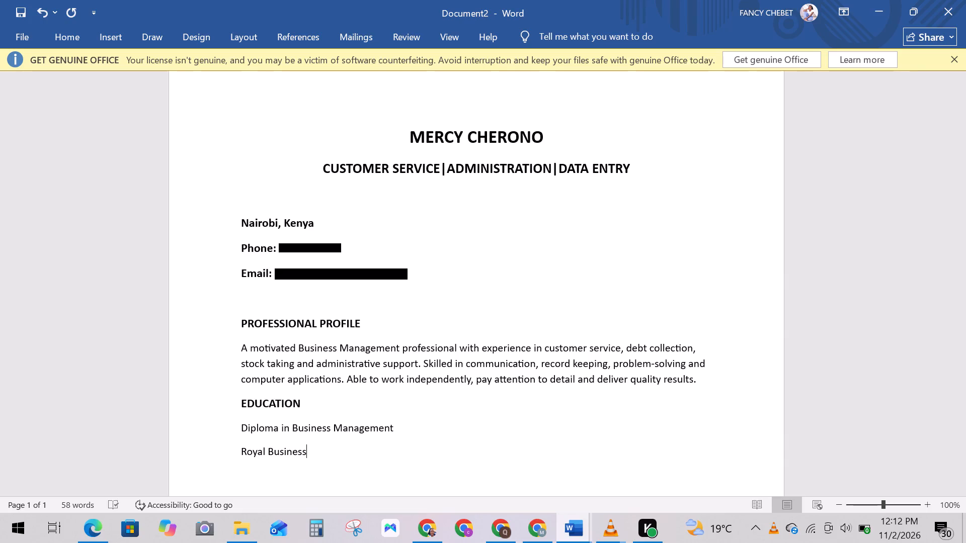
{"action": "key", "text": "space"}
{"action": "type", "text": "chool"}
{"action": "key", "text": "Return"}
Set the paragraph spacing after to 0 pt for the diploma and Royal Business School lines.
{"action": "scroll", "coordinate": [271, 293], "scroll_direction": "down", "scroll_amount": 4}
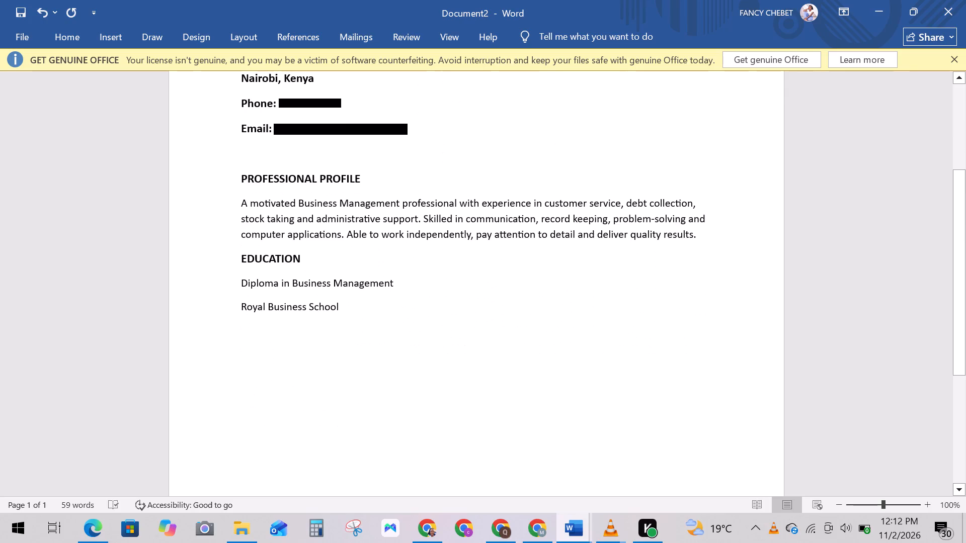
{"action": "left_click_drag", "start_coordinate": [244, 288], "coordinate": [294, 289]}
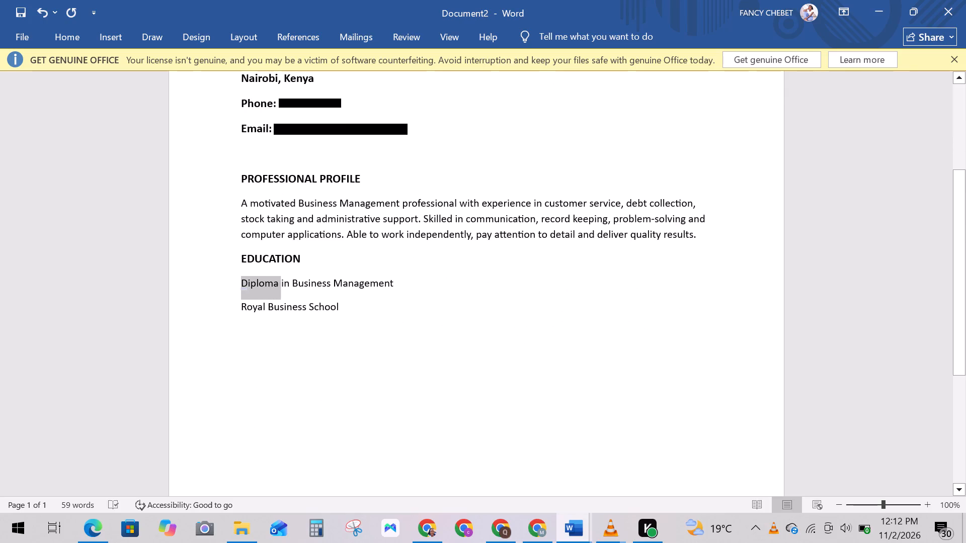
{"action": "left_click_drag", "start_coordinate": [294, 289], "coordinate": [358, 313]}
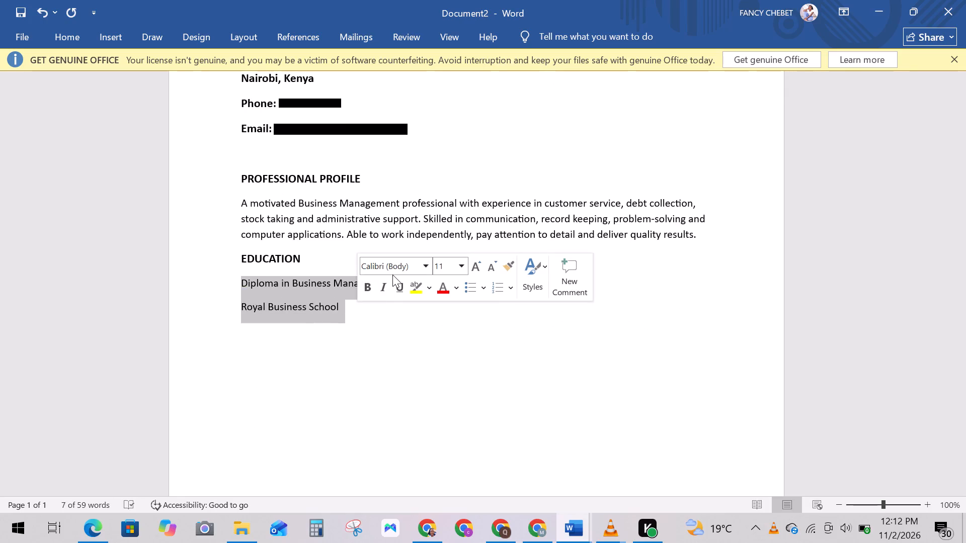
{"action": "left_click", "coordinate": [126, 39]}
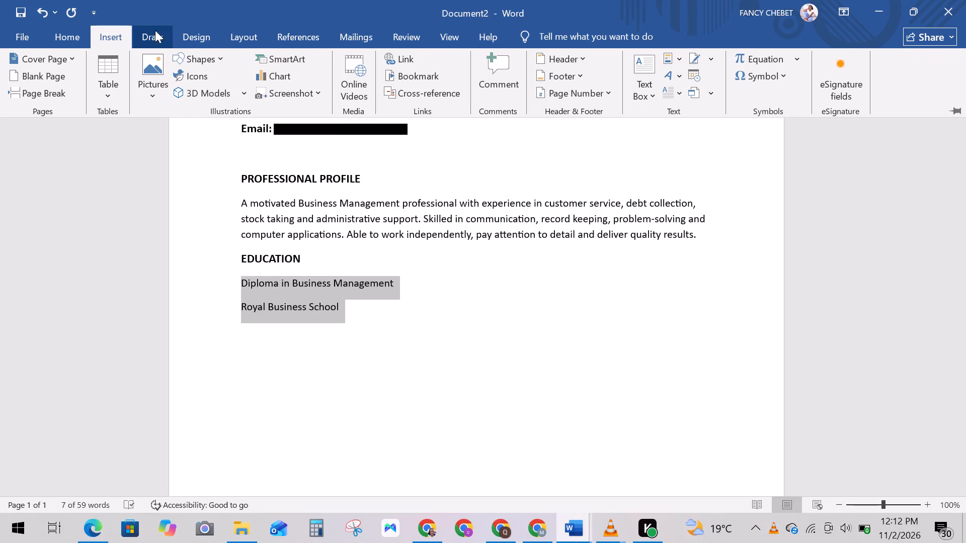
{"action": "left_click", "coordinate": [192, 42]}
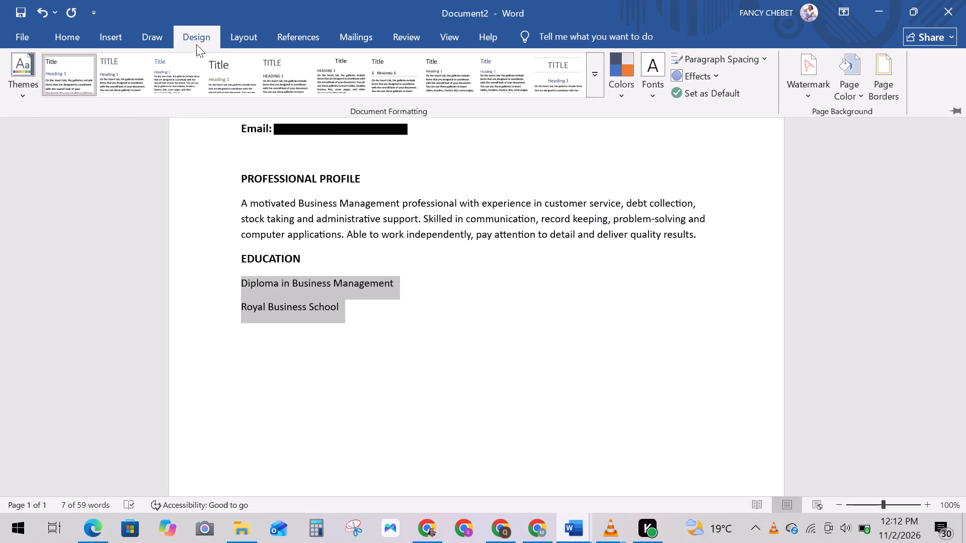
{"action": "left_click", "coordinate": [229, 43]}
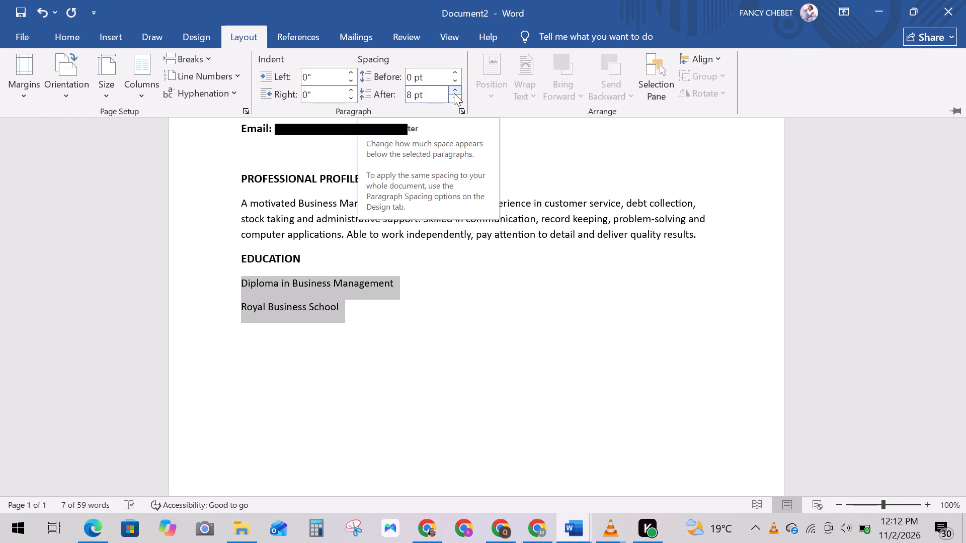
{"action": "left_click", "coordinate": [452, 90]}
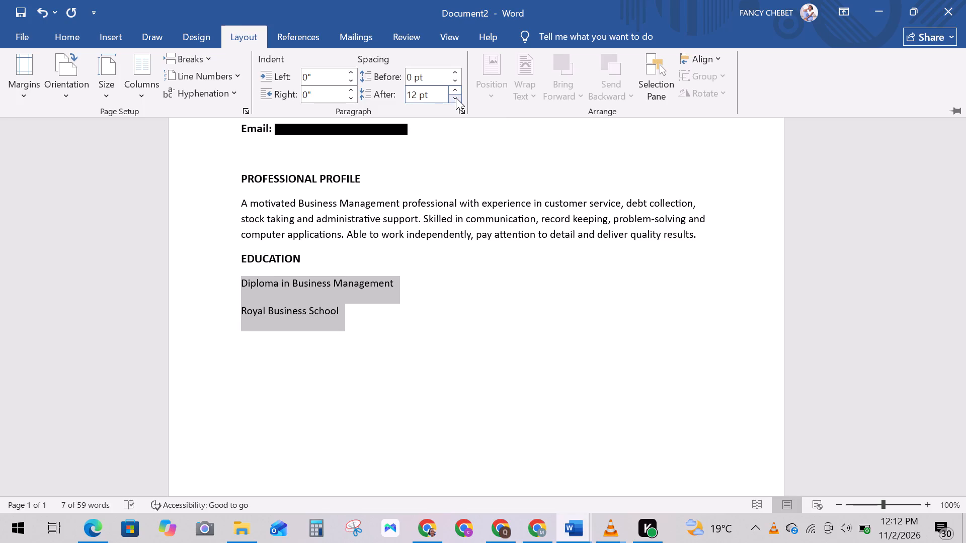
{"action": "left_click", "coordinate": [456, 98]}
{"action": "left_click", "coordinate": [456, 98]}
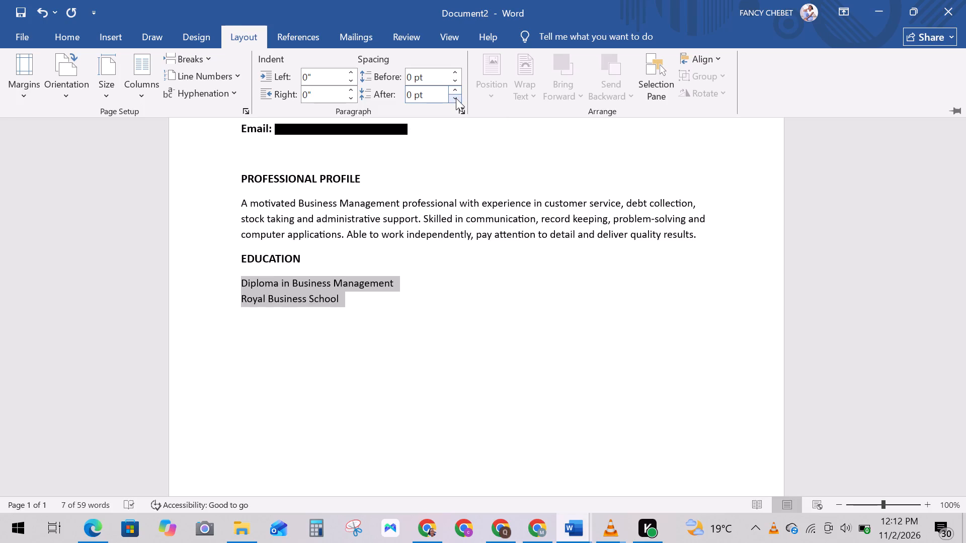
{"action": "left_click", "coordinate": [456, 98]}
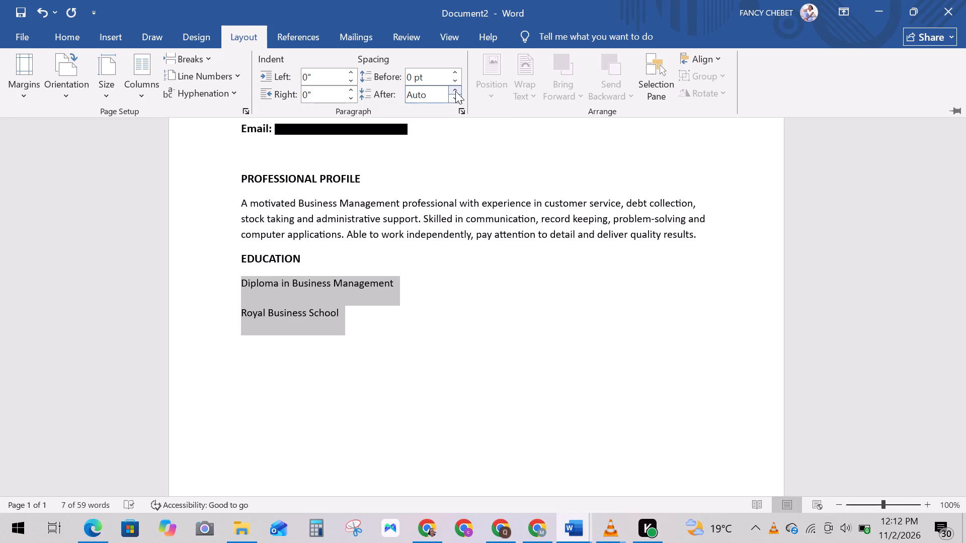
{"action": "left_click", "coordinate": [455, 91]}
{"action": "left_click", "coordinate": [367, 303]}
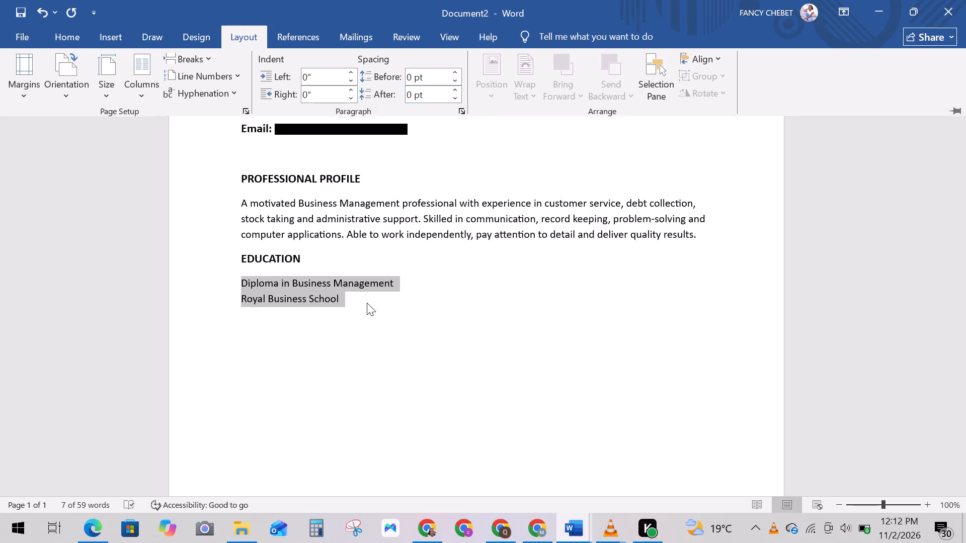
Add "Certificate in Computer packages" below Royal Business School, leaving one blank line between them.
{"action": "left_click", "coordinate": [354, 304]}
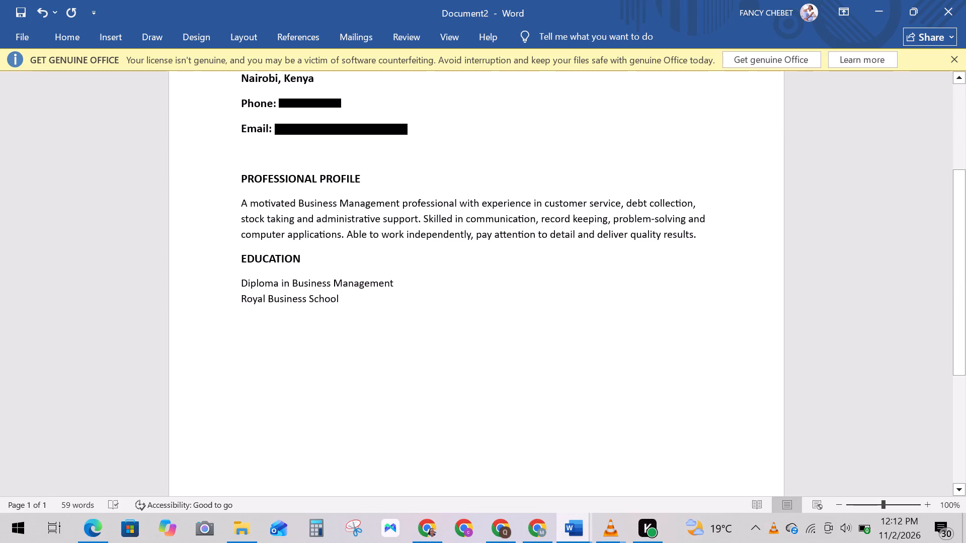
{"action": "key", "text": "Return"}
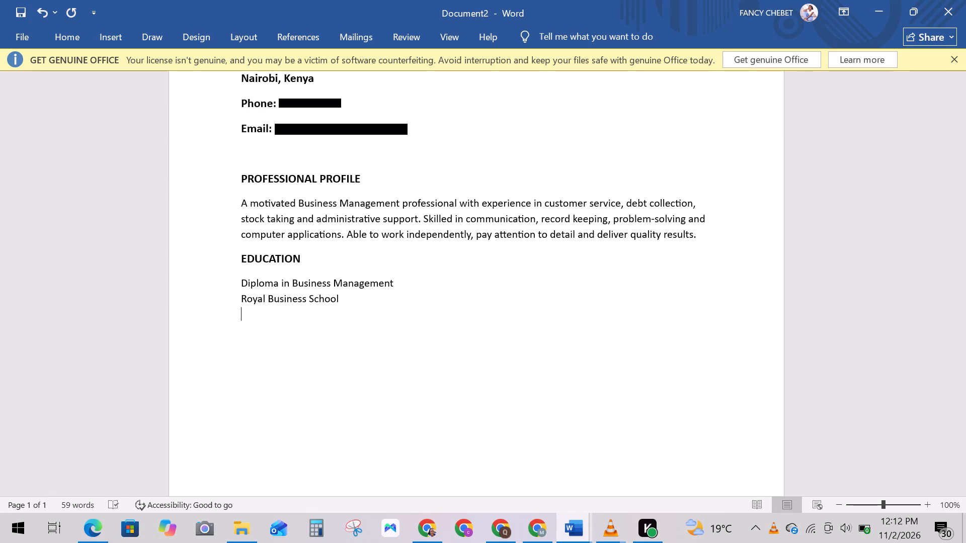
{"action": "key", "text": "Return"}
{"action": "type", "text": "cert"}
{"action": "type", "text": "ificat"}
{"action": "key", "text": "e"}
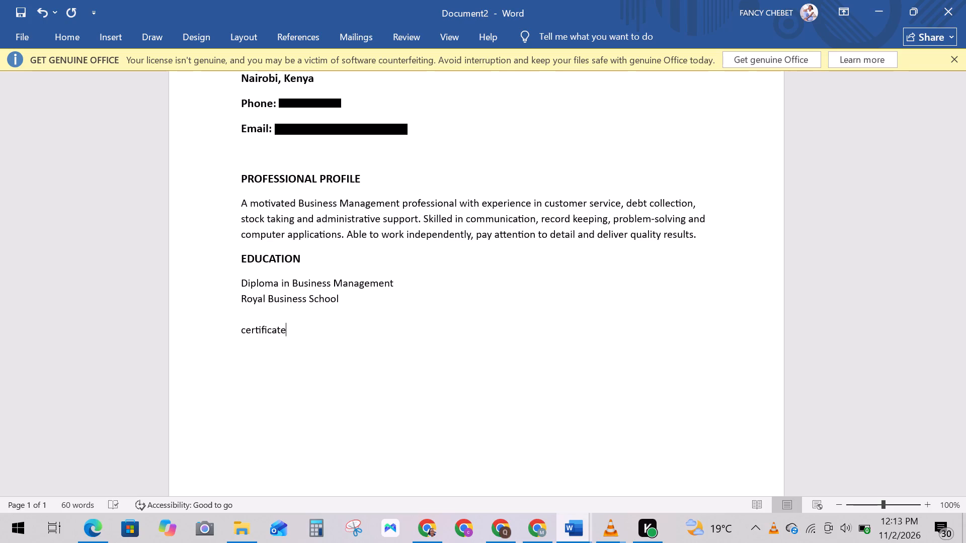
{"action": "key", "text": "space"}
{"action": "type", "text": "in"}
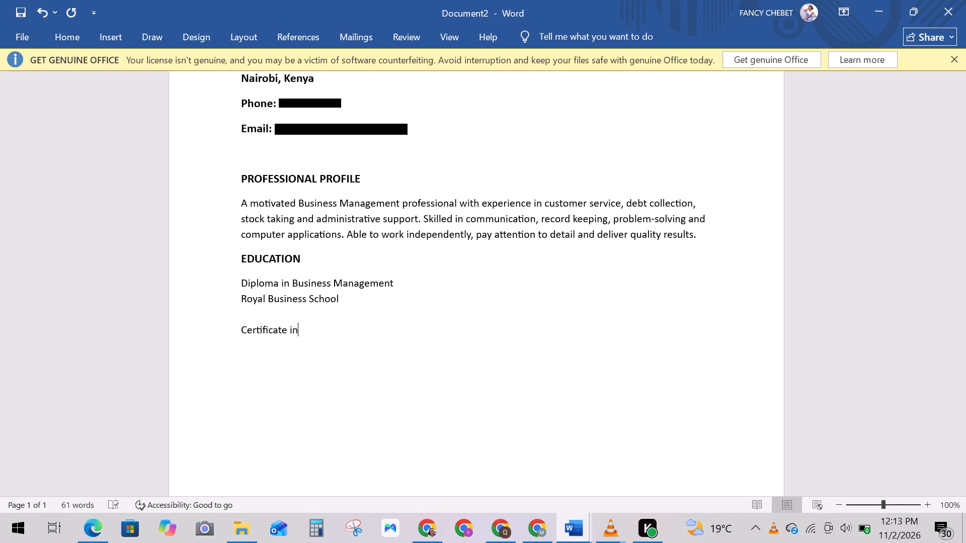
{"action": "key", "text": "c"}
{"action": "key", "text": "BackSpace"}
{"action": "key", "text": "space"}
{"action": "type", "text": "C"}
{"action": "type", "text": "omputer"}
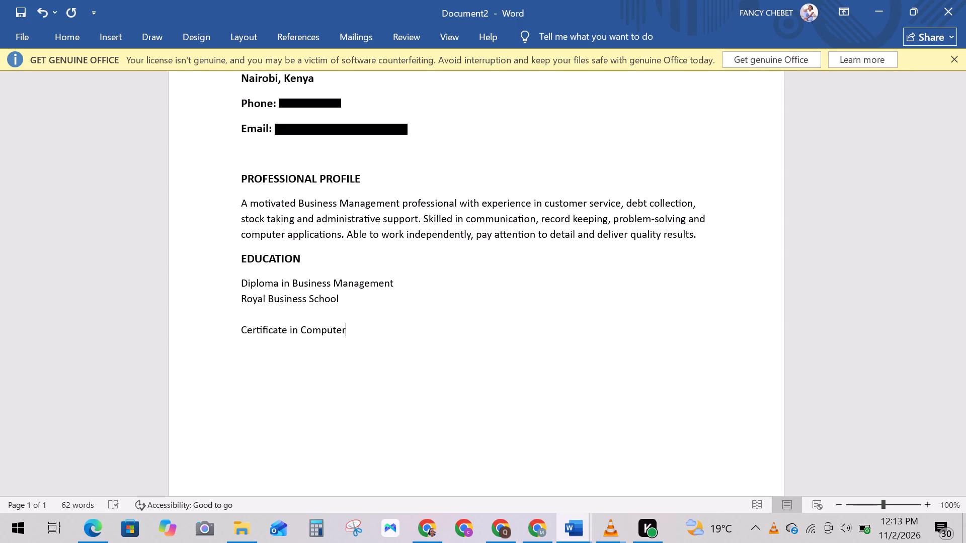
{"action": "key", "text": "space"}
{"action": "type", "text": "packages"}
Add "Nairobi seed of hope" on a new line directly below "Certificate in Computer packages".
{"action": "key", "text": "Return"}
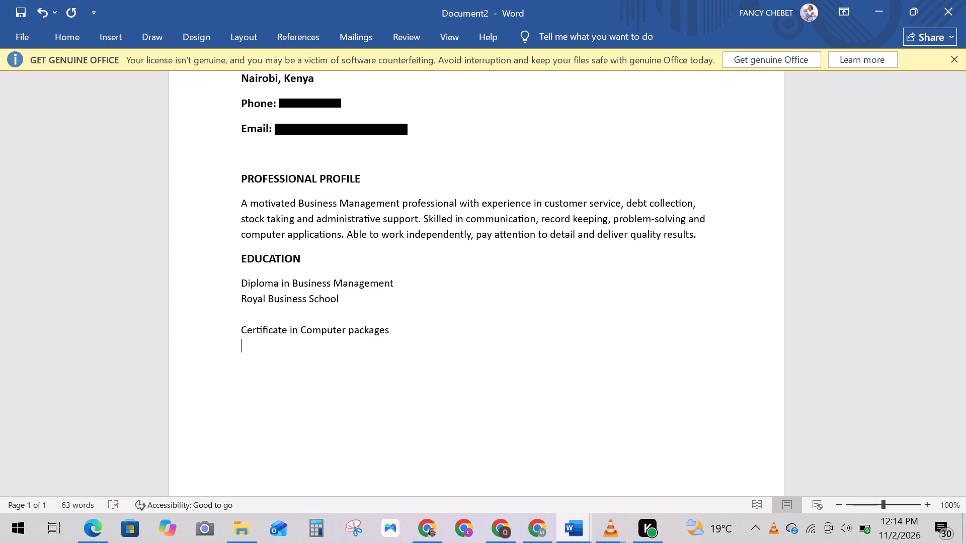
{"action": "type", "text": "nairobi"}
{"action": "key", "text": "space"}
{"action": "type", "text": "seed"}
{"action": "key", "text": "space"}
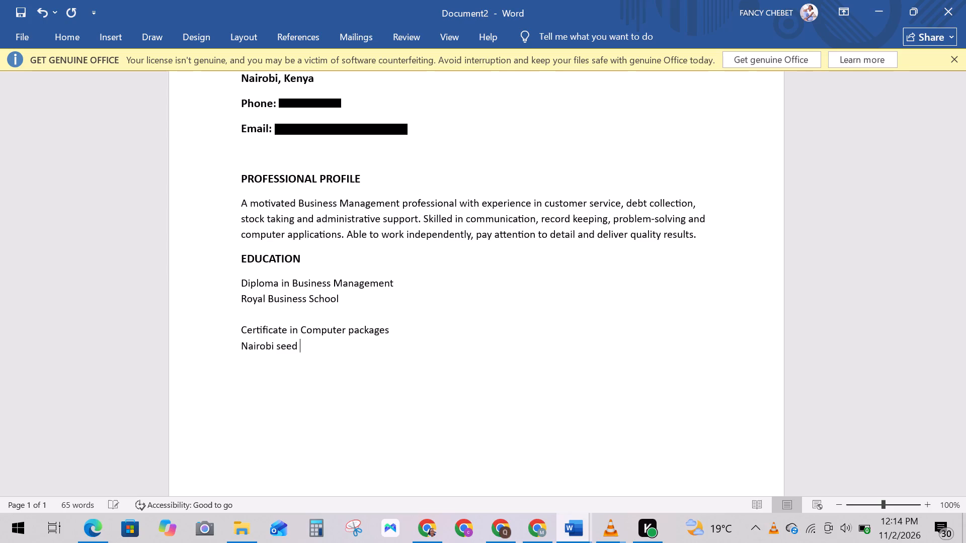
{"action": "type", "text": "of hope"}
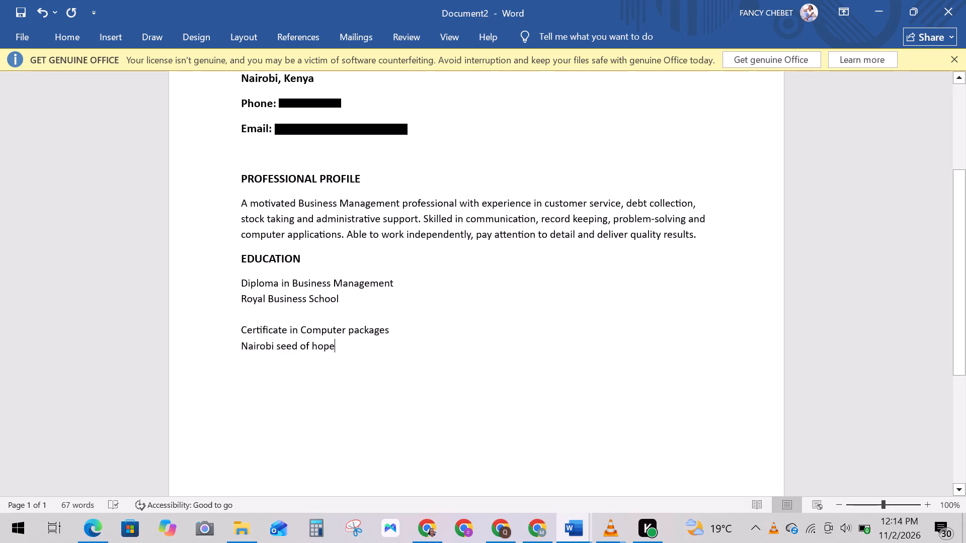
Append a vertical bar and the start date "January 2024" after "Royal Business School".
{"action": "left_click", "coordinate": [344, 304]}
{"action": "key", "text": "backslash"}
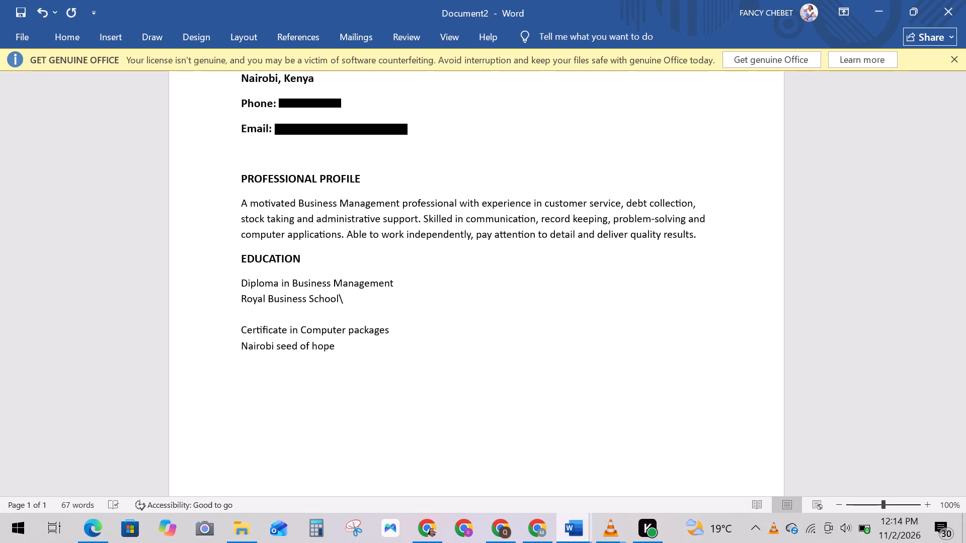
{"action": "key", "text": "BackSpace"}
{"action": "key", "text": "shift+bar"}
{"action": "key", "text": "space"}
{"action": "type", "text": "ja"}
{"action": "type", "text": "nuary"}
{"action": "key", "text": "space"}
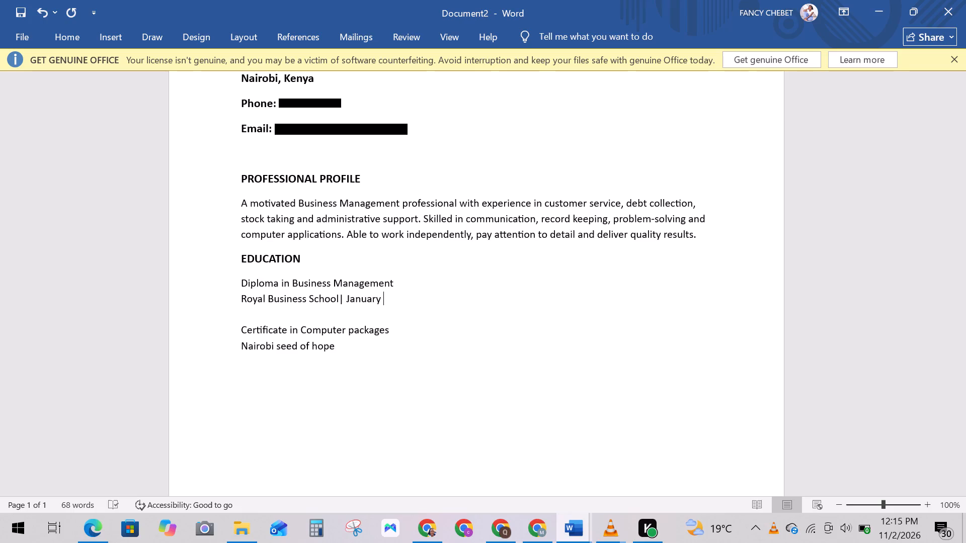
{"action": "key", "text": "2"}
{"action": "type", "text": "024"}
Complete the Royal Business School date range with a hyphen and "December 2025".
{"action": "key", "text": "equal"}
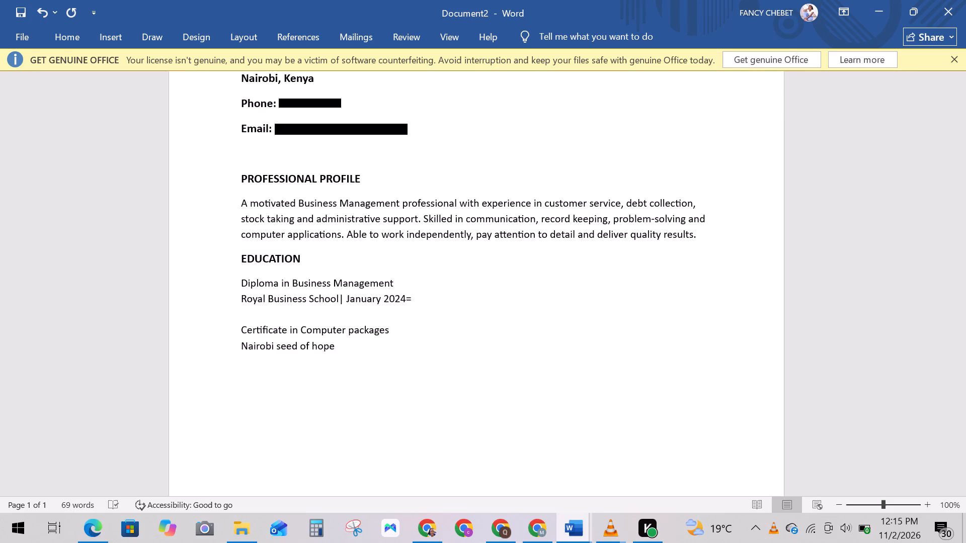
{"action": "key", "text": "BackSpace"}
{"action": "key", "text": "minus"}
{"action": "key", "text": "BackSpace"}
{"action": "key", "text": "0"}
{"action": "key", "text": "BackSpace"}
{"action": "key", "text": "minus"}
{"action": "key", "text": "space"}
{"action": "type", "text": "decem"}
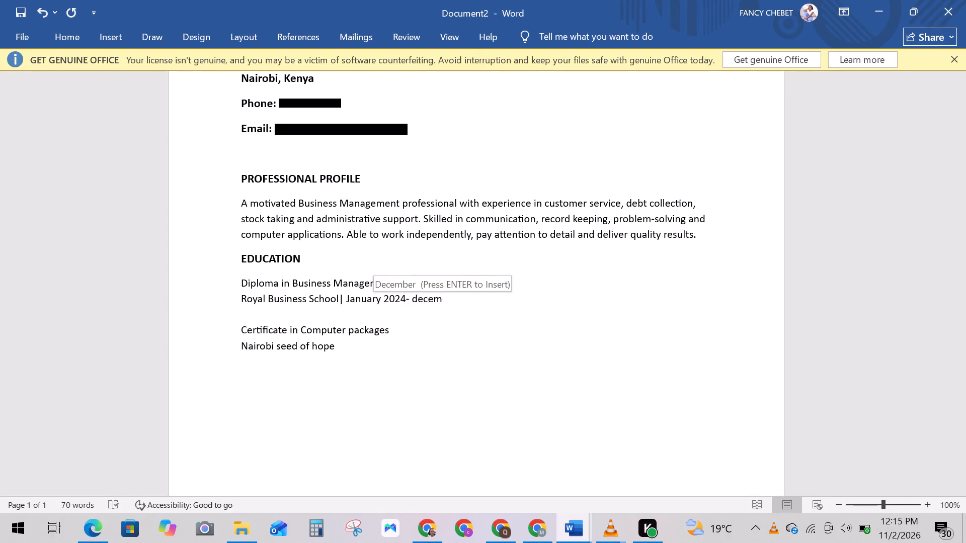
{"action": "key", "text": "b"}
{"action": "type", "text": "er"}
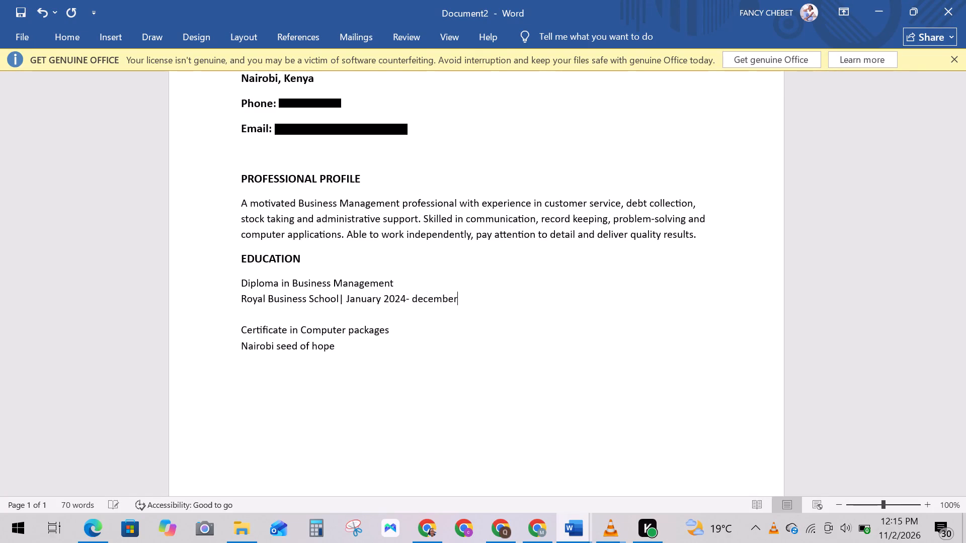
{"action": "key", "text": "space"}
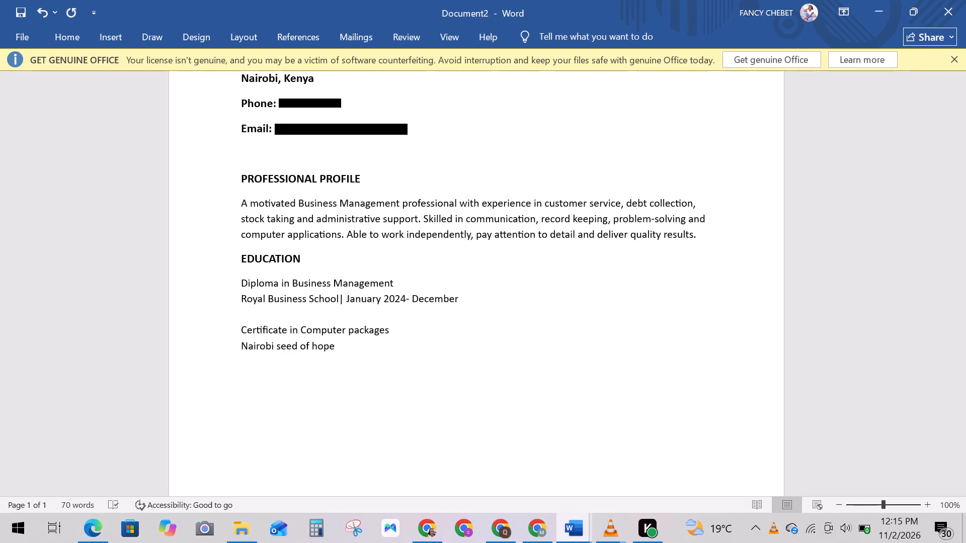
{"action": "type", "text": "2025"}
Append "| January -" after "Nairobi seed of hope", with a space between the vertical bar and the month.
{"action": "left_click", "coordinate": [339, 346]}
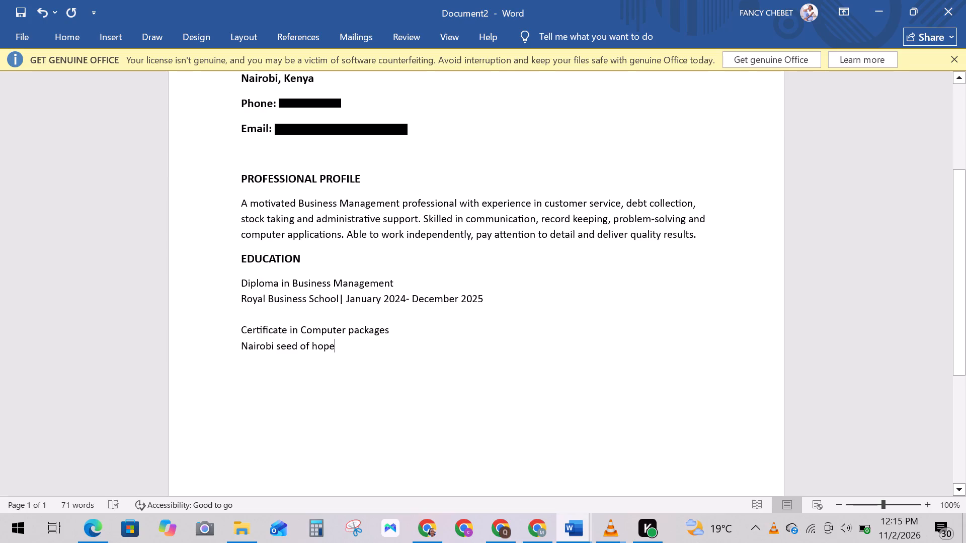
{"action": "key", "text": "shift+bar"}
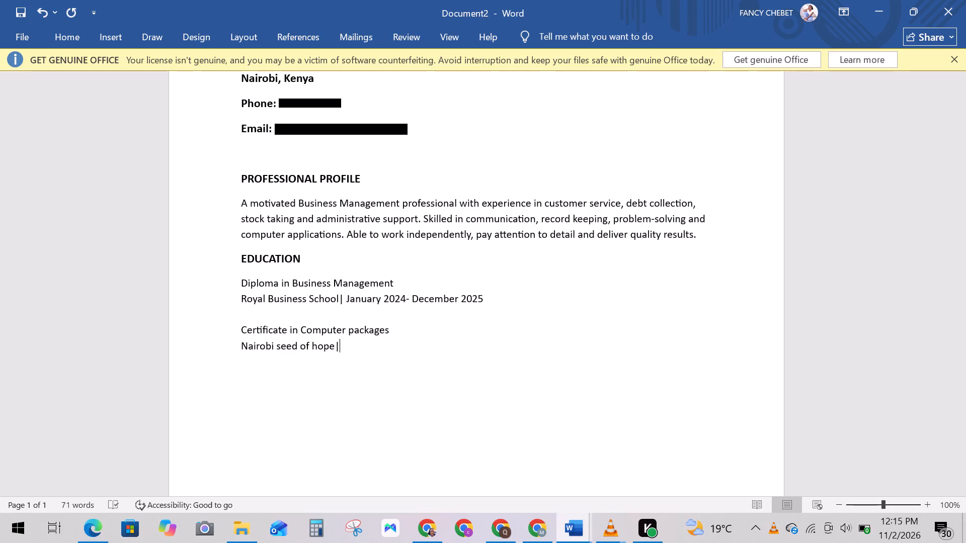
{"action": "type", "text": "january"}
{"action": "key", "text": "space"}
{"action": "key", "text": "equal"}
{"action": "key", "text": "BackSpace"}
{"action": "key", "text": "minus"}
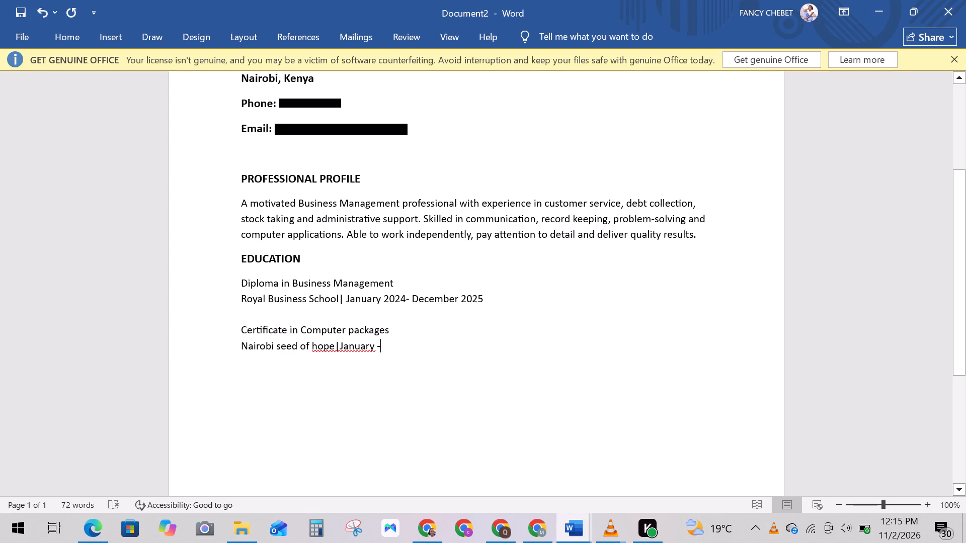
{"action": "left_click", "coordinate": [339, 348]}
{"action": "key", "text": "space"}
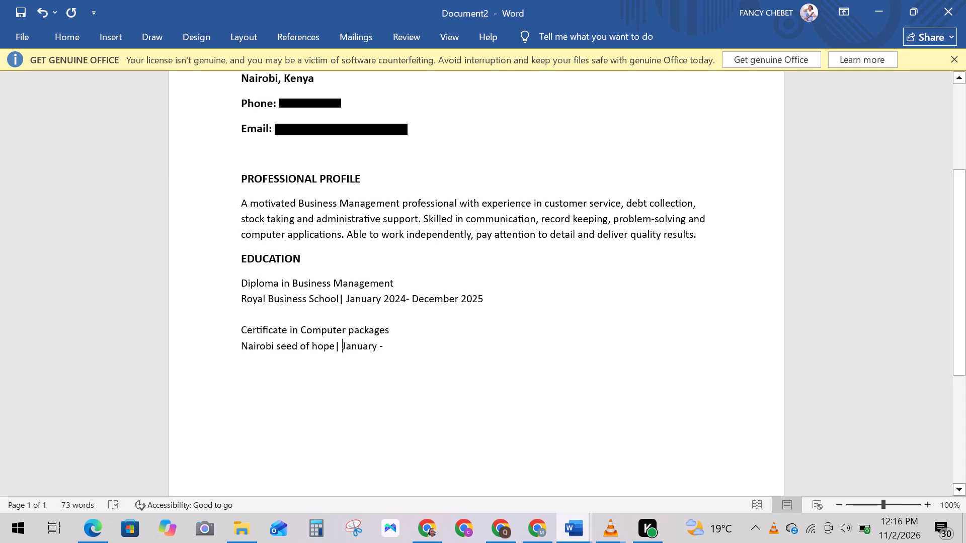
Complete the month range on the Nairobi seed of hope line with "April", separated from the dash by a space.
{"action": "left_click", "coordinate": [388, 348]}
{"action": "type", "text": "april"}
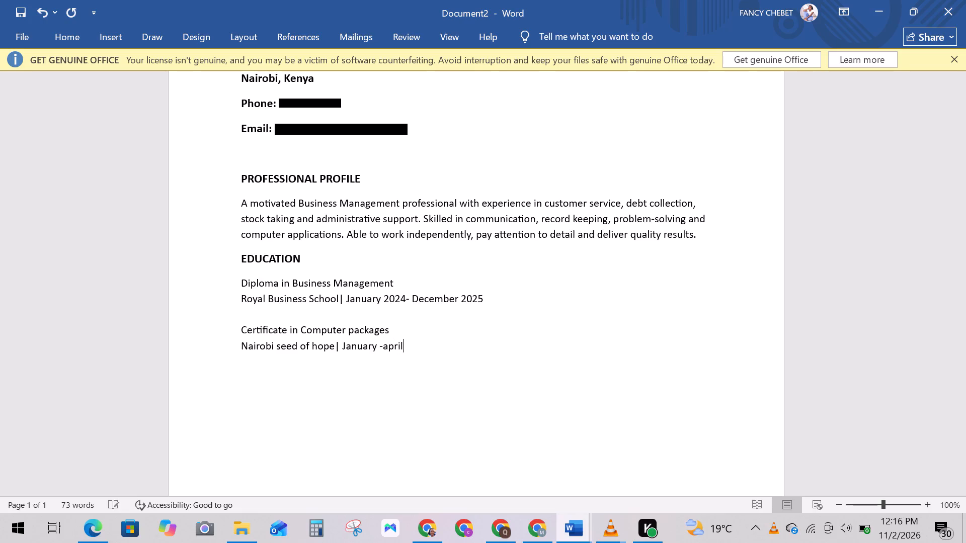
{"action": "key", "text": "BackSpace"}
{"action": "key", "text": "BackSpace"}
{"action": "key", "text": "BackSpace"}
{"action": "key", "text": "BackSpace"}
{"action": "key", "text": "BackSpace"}
{"action": "key", "text": "space"}
{"action": "type", "text": "april"}
{"action": "key", "text": "space"}
Insert a space between "2024" and the hyphen in the Royal Business School date range.
{"action": "left_click", "coordinate": [405, 301]}
{"action": "key", "text": "space"}
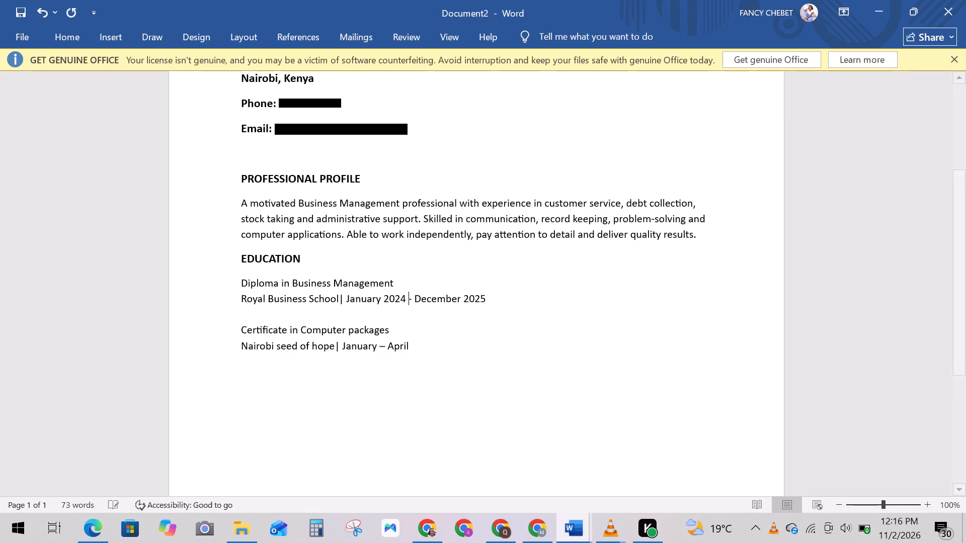
Add the year "2023" after "April" on the Nairobi seed of hope line and start a new line below.
{"action": "left_click", "coordinate": [421, 345]}
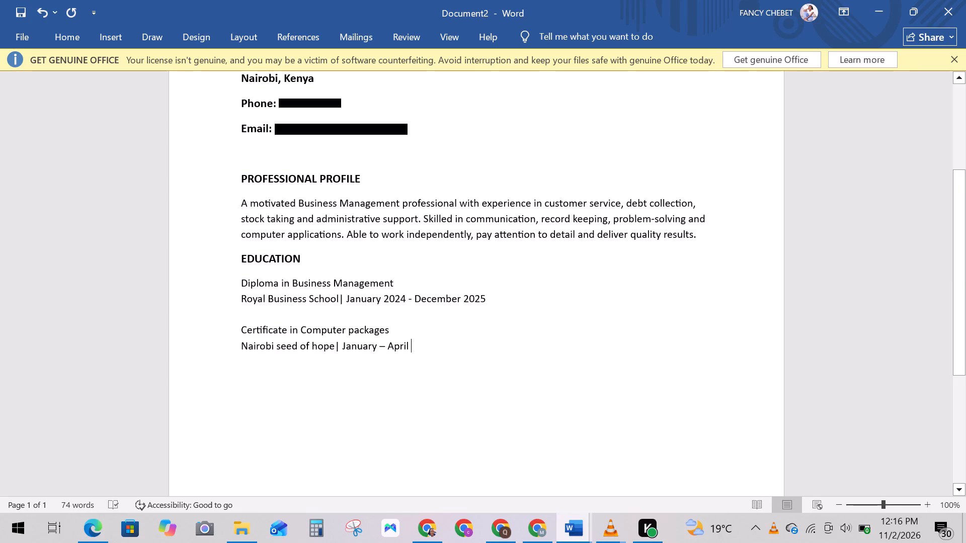
{"action": "type", "text": "2023"}
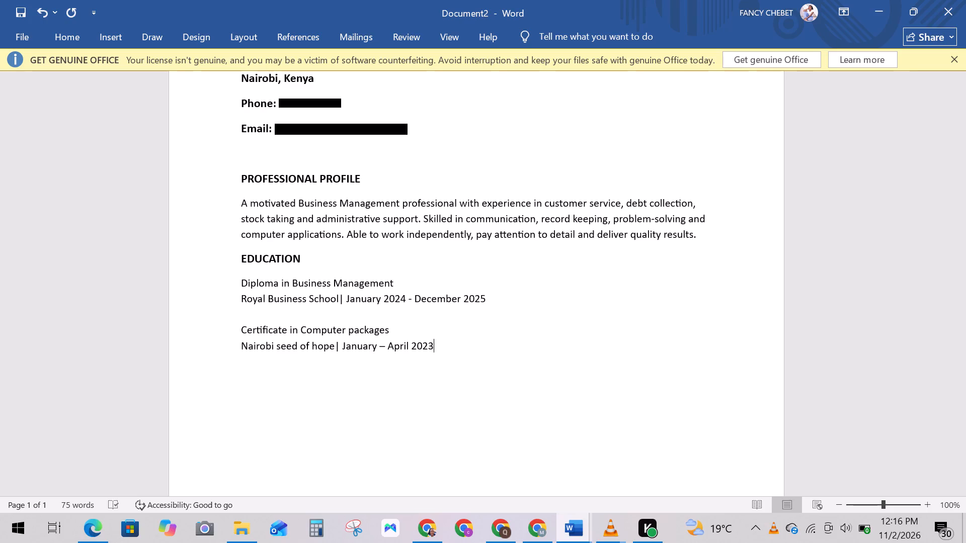
{"action": "key", "text": "Return"}
Leave one blank line below the Nairobi seed of hope line in the EDUCATION section.
{"action": "key", "text": "Return"}
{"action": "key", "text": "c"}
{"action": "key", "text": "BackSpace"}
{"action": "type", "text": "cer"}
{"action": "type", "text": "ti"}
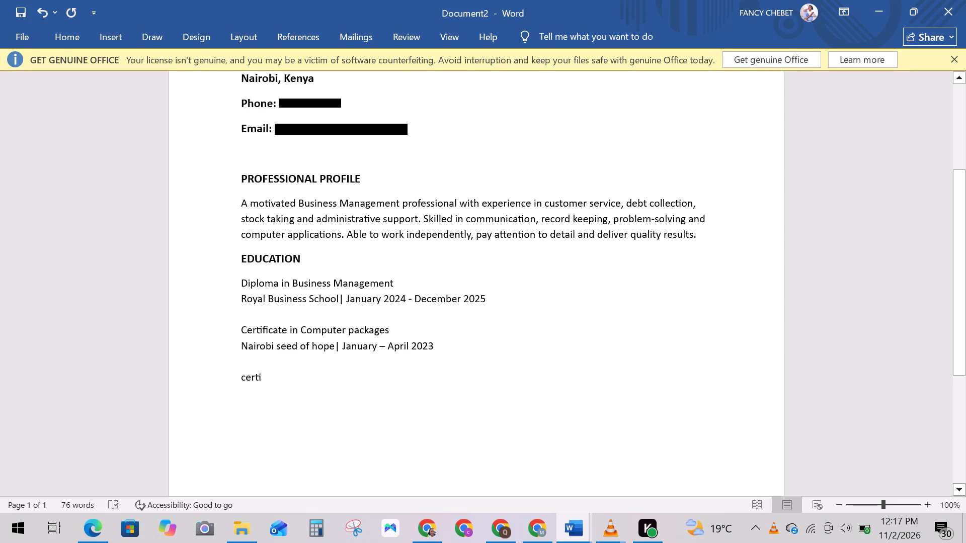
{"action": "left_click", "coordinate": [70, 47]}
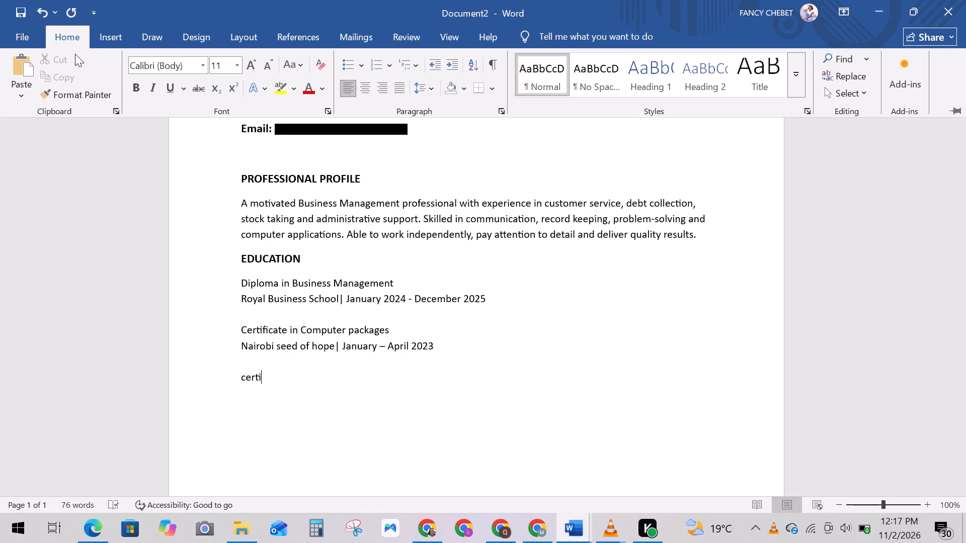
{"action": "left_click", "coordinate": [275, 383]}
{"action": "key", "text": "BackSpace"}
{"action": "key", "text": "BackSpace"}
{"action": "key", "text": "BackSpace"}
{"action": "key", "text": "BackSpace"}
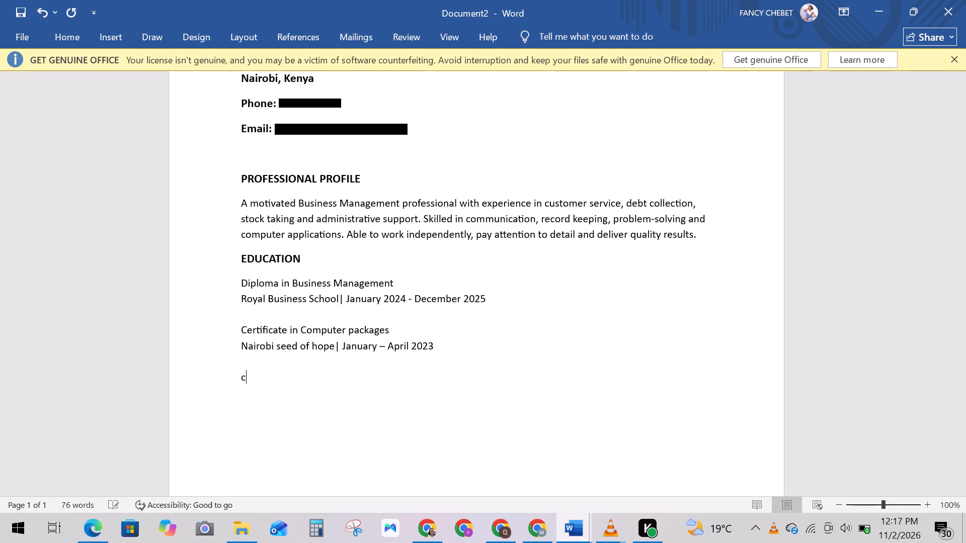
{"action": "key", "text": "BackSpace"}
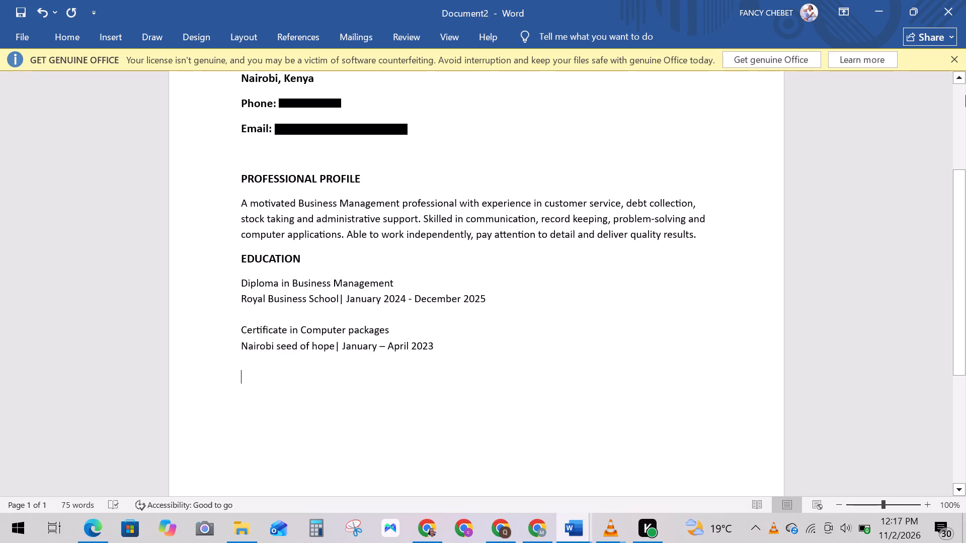
Enter "Kenya certificate of secondary education" as the third qualification in the EDUCATION section.
{"action": "type", "text": "kenya"}
{"action": "key", "text": "space"}
{"action": "type", "text": "cert"}
{"action": "type", "text": "if"}
{"action": "type", "text": "icate"}
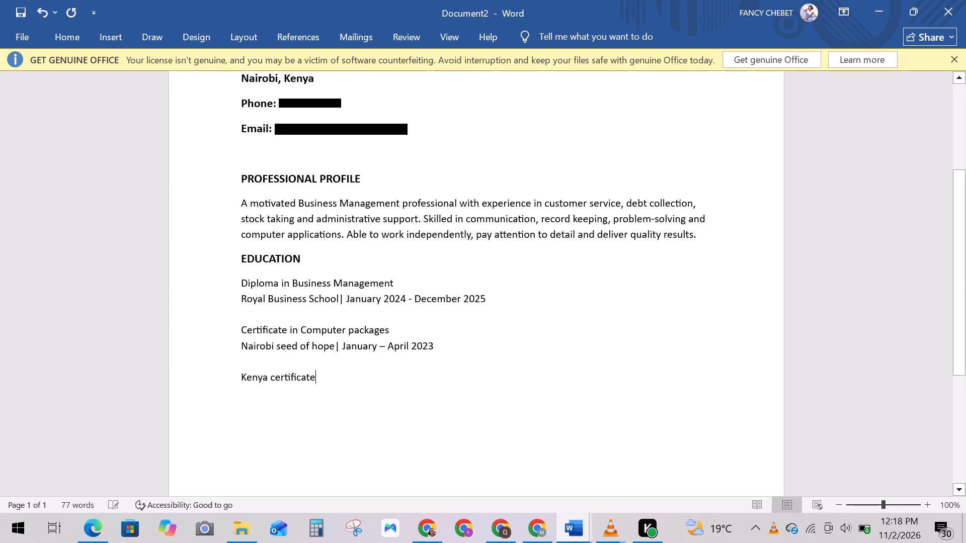
{"action": "key", "text": "space"}
{"action": "key", "text": "o"}
{"action": "key", "text": "f"}
{"action": "key", "text": "space"}
{"action": "type", "text": "secondary ed"}
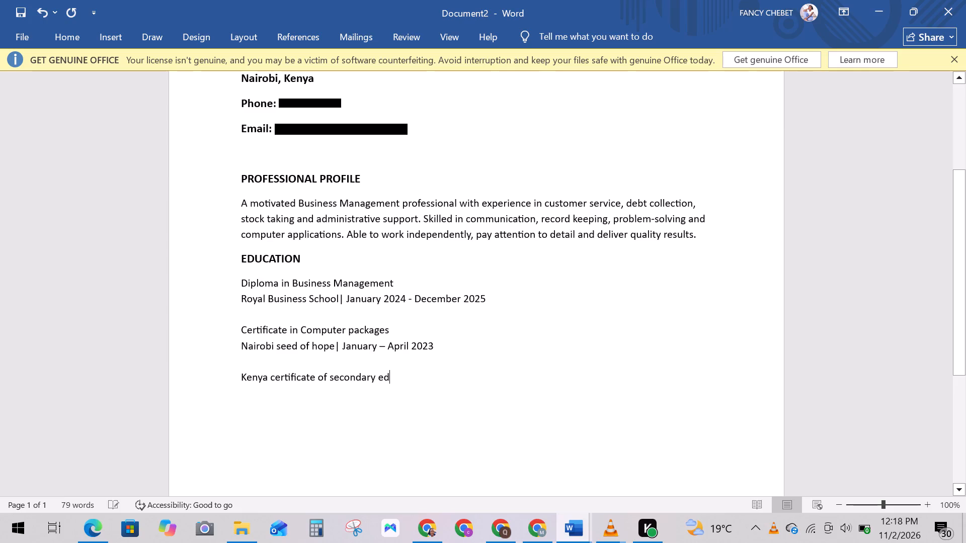
{"action": "type", "text": "ucation"}
{"action": "key", "text": "space"}
Capitalise the initial letters of "Education", "Secondary" and "Certificate" in the Kenya certificate line.
{"action": "left_click", "coordinate": [383, 378]}
{"action": "key", "text": "BackSpace"}
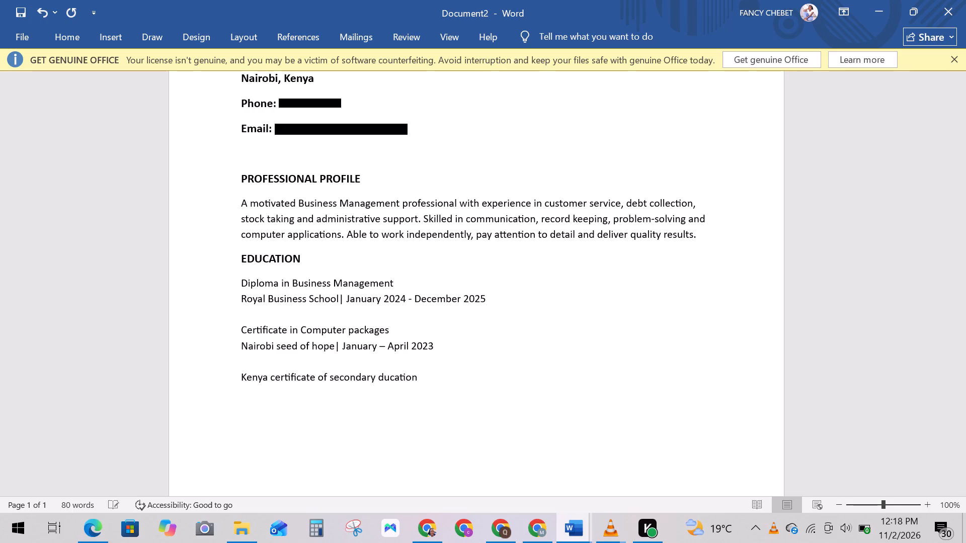
{"action": "key", "text": "e"}
{"action": "left_click", "coordinate": [333, 377]}
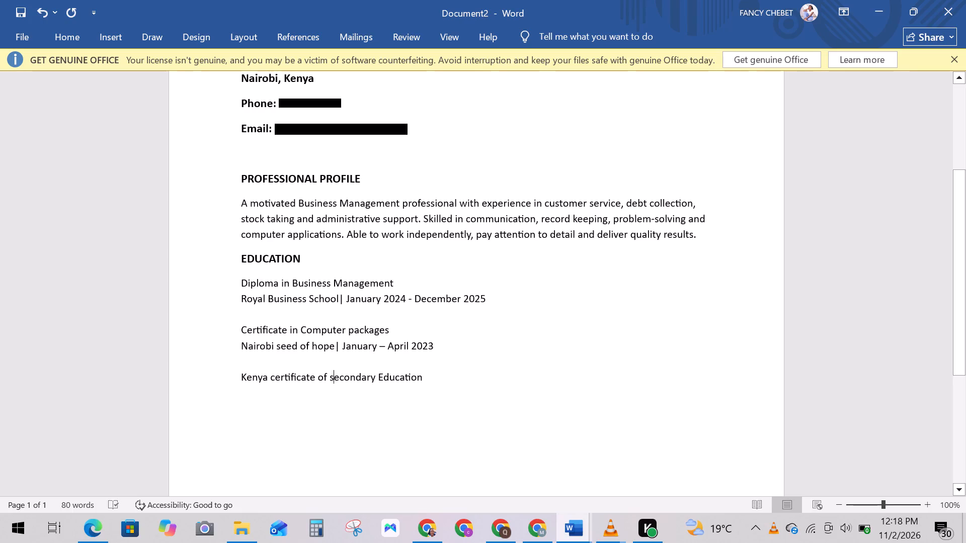
{"action": "key", "text": "BackSpace"}
{"action": "key", "text": "s"}
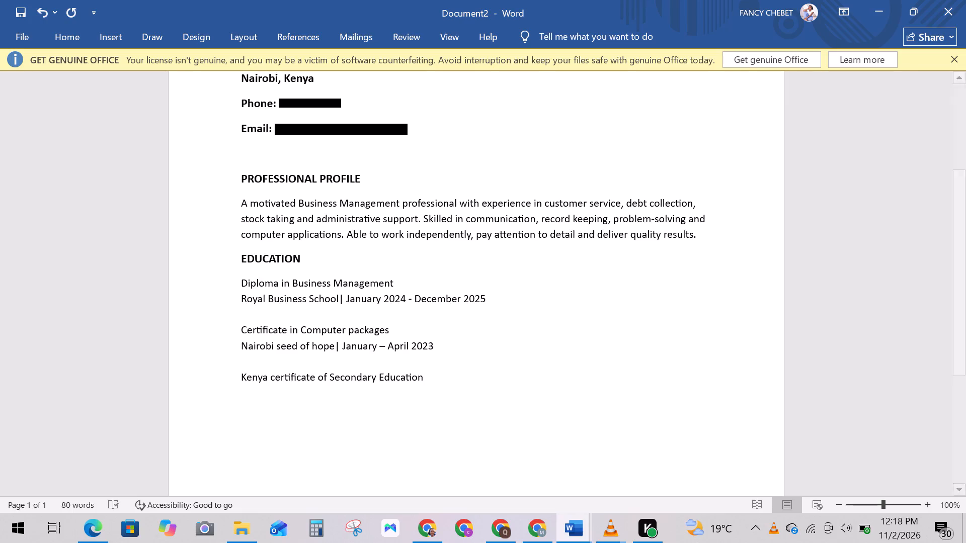
{"action": "left_click", "coordinate": [277, 374]}
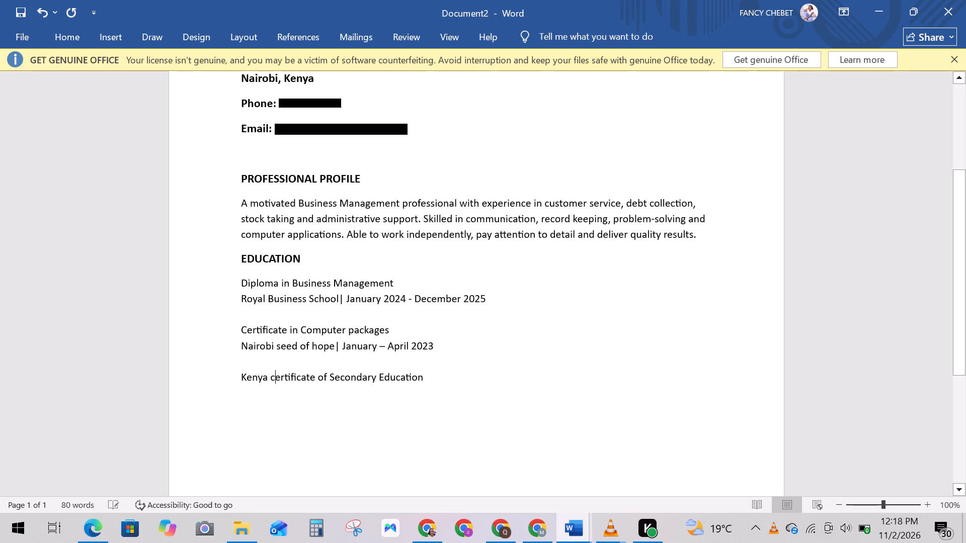
{"action": "key", "text": "BackSpace"}
{"action": "key", "text": "c"}
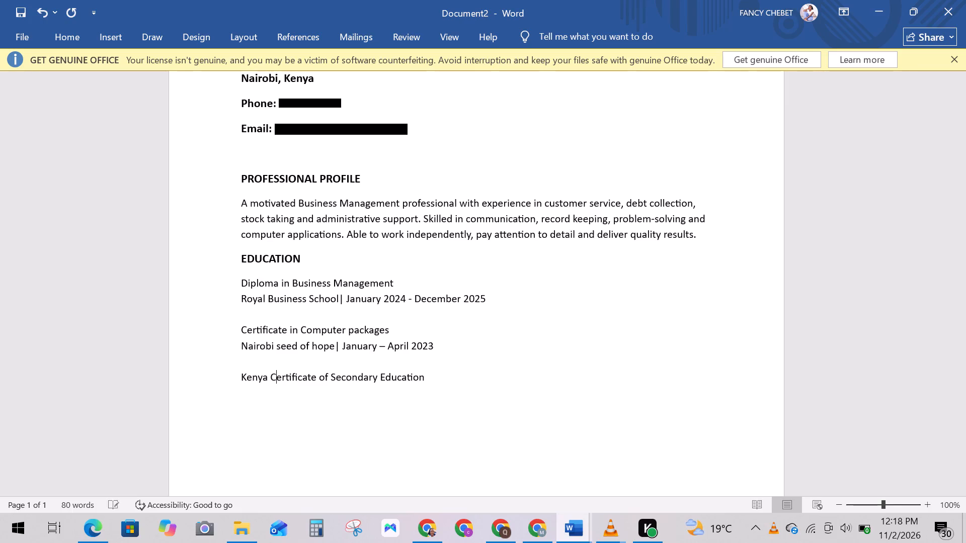
Add "Kapkisiara Girls High School" on a new line below "Kenya Certificate of Secondary Education".
{"action": "left_click", "coordinate": [432, 376]}
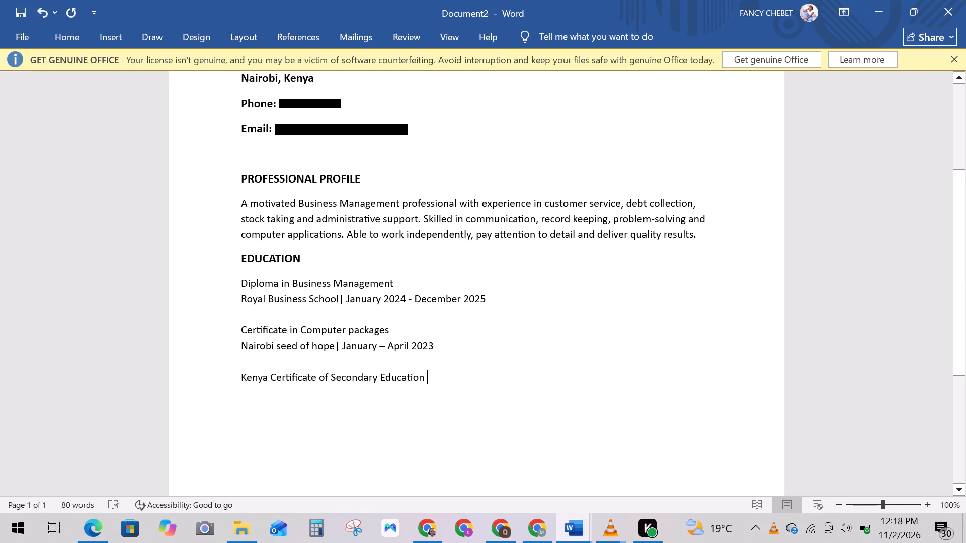
{"action": "key", "text": "Return"}
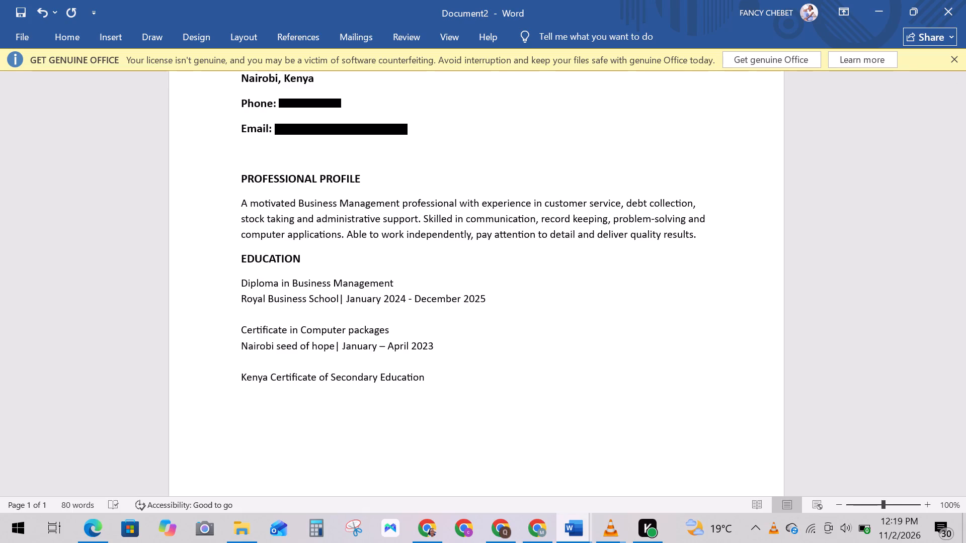
{"action": "type", "text": "kapkisiara"}
{"action": "key", "text": "space"}
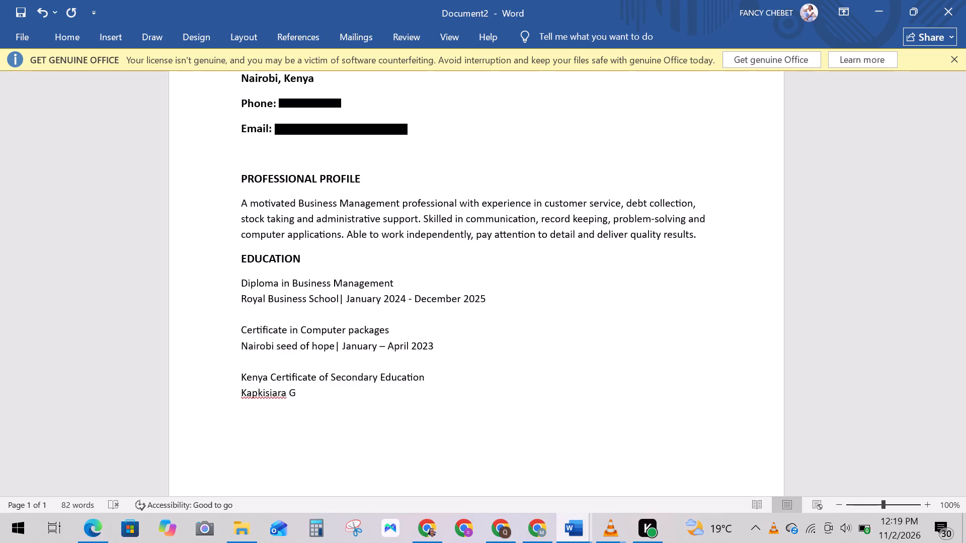
{"action": "type", "text": "irls"}
{"action": "key", "text": "space"}
{"action": "type", "text": "ih"}
{"action": "key", "text": "BackSpace"}
{"action": "type", "text": "gh"}
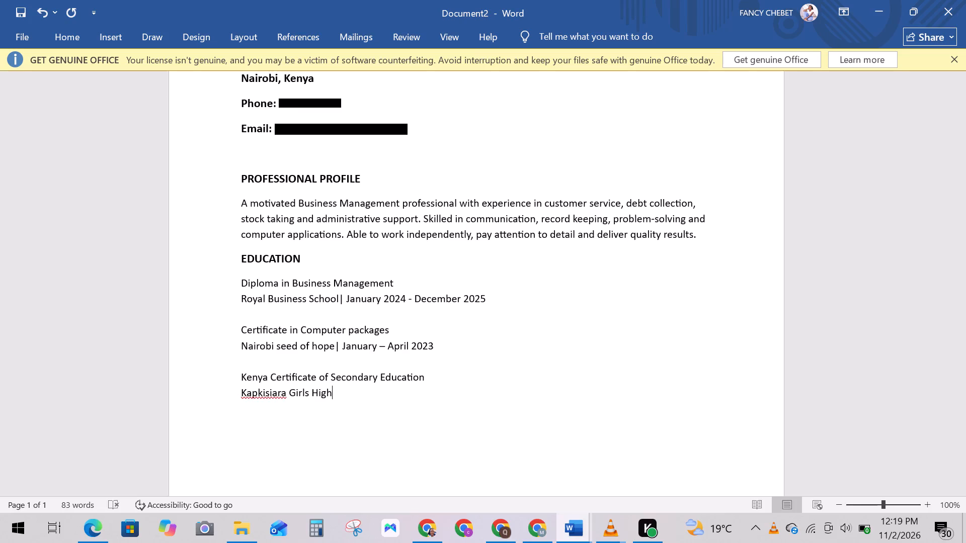
{"action": "key", "text": "space"}
{"action": "type", "text": "chool"}
Add a vertical bar separator and the start year 2019 after "Kapkisiara Girls High School".
{"action": "key", "text": "backslash"}
{"action": "key", "text": "BackSpace"}
{"action": "key", "text": "backslash"}
{"action": "key", "text": "BackSpace"}
{"action": "key", "text": "space"}
{"action": "key", "text": "shift+bar"}
{"action": "key", "text": "space"}
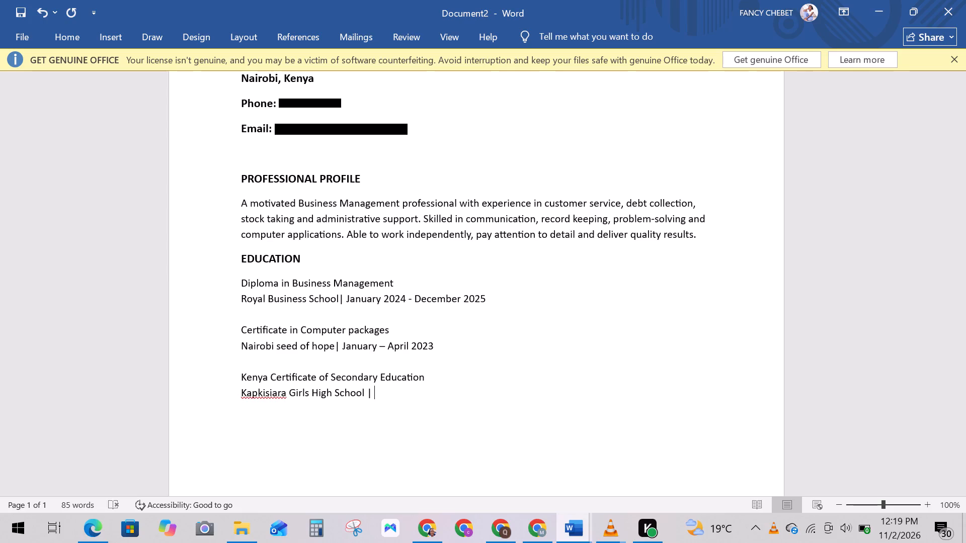
{"action": "key", "text": "2"}
{"action": "type", "text": "02"}
{"action": "key", "text": "BackSpace"}
{"action": "type", "text": "19"}
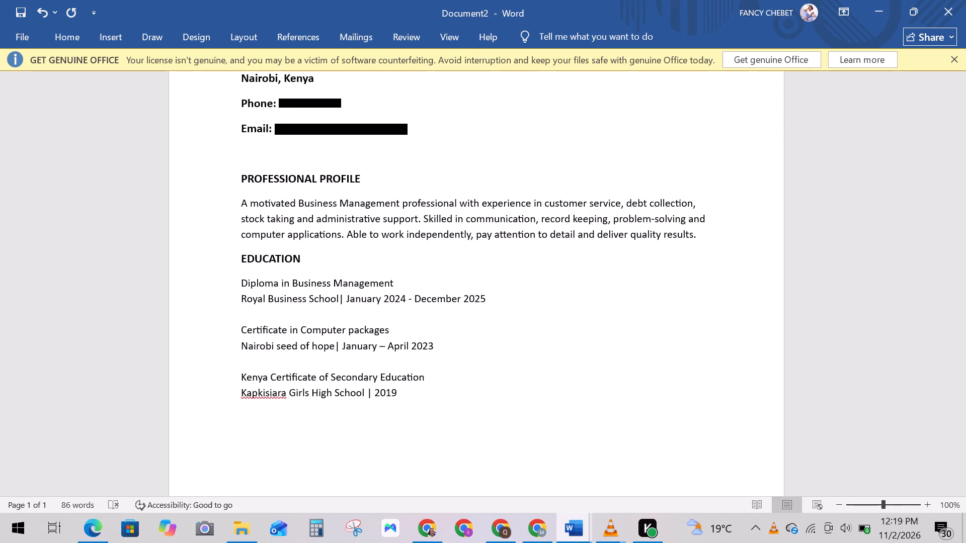
Complete the Kapkisiara Girls High School date range with a spaced hyphen and the end year 2022.
{"action": "key", "text": "space"}
{"action": "type", "text": "-"}
{"action": "key", "text": "space"}
{"action": "key", "text": "BackSpace"}
{"action": "key", "text": "BackSpace"}
{"action": "key", "text": "BackSpace"}
{"action": "key", "text": "space"}
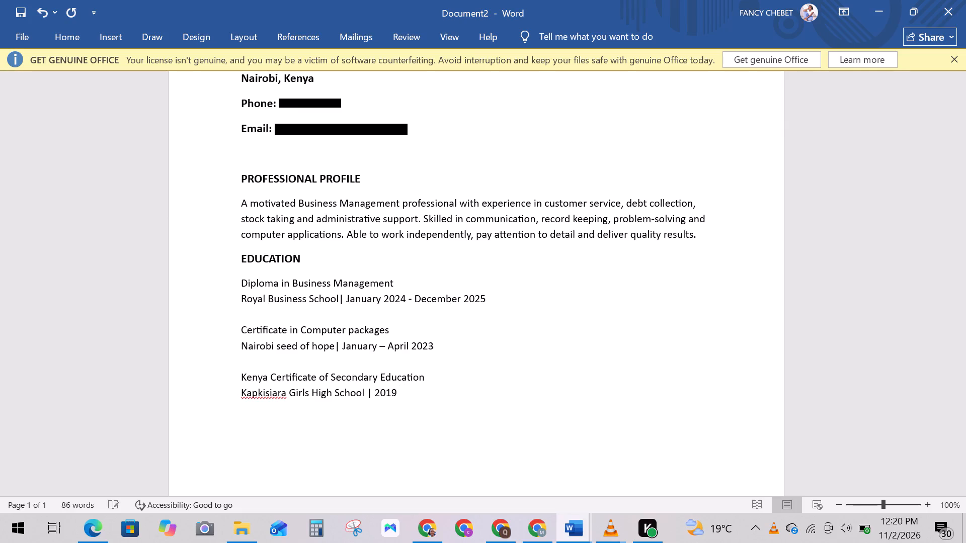
{"action": "key", "text": "BackSpace"}
{"action": "key", "text": "minus"}
{"action": "key", "text": "space"}
{"action": "key", "text": "BackSpace"}
{"action": "key", "text": "BackSpace"}
{"action": "key", "text": "BackSpace"}
{"action": "type", "text": "9"}
{"action": "key", "text": "space"}
{"action": "key", "text": "minus"}
{"action": "key", "text": "space"}
{"action": "type", "text": "2022"}
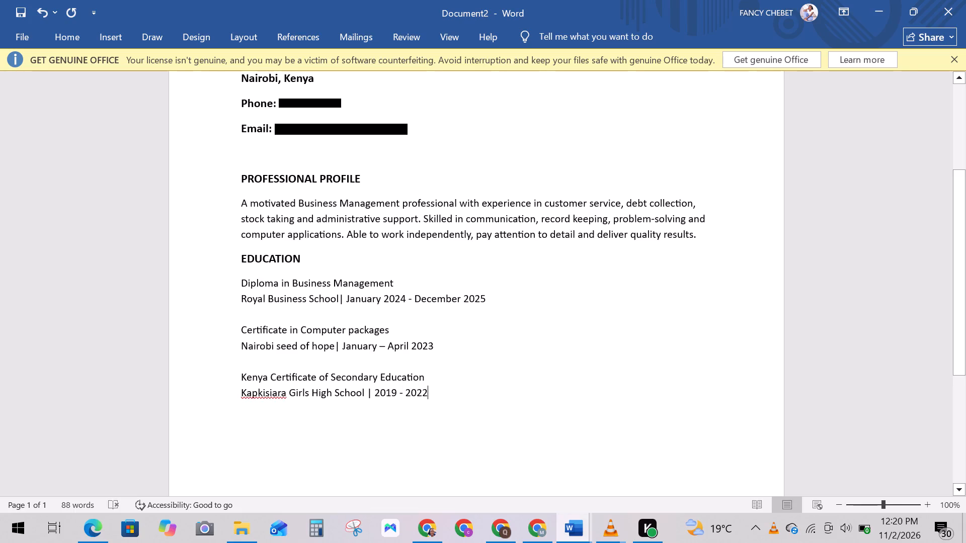
Ignore all spelling flags for the word "Kapkisiara" in the EDUCATION section.
{"action": "left_click", "coordinate": [282, 398]}
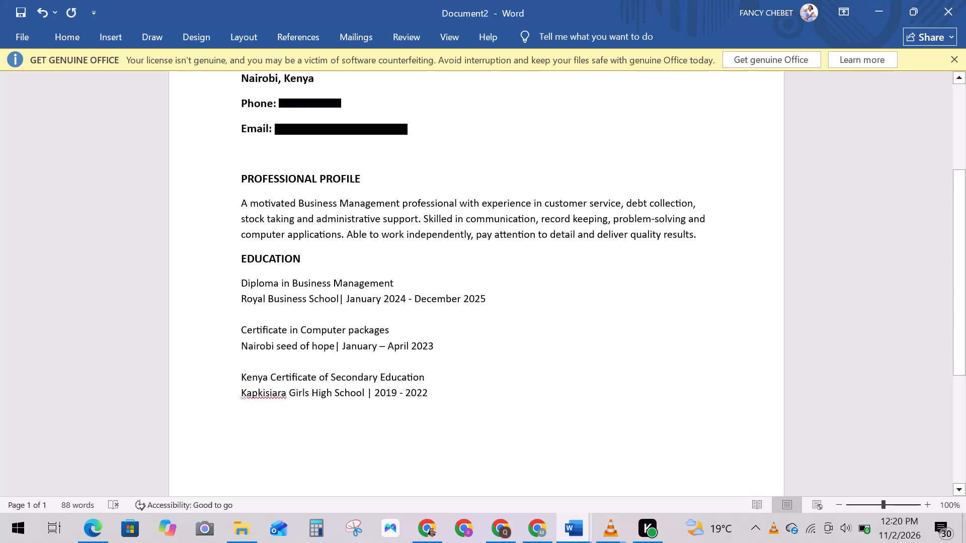
{"action": "right_click", "coordinate": [298, 399]}
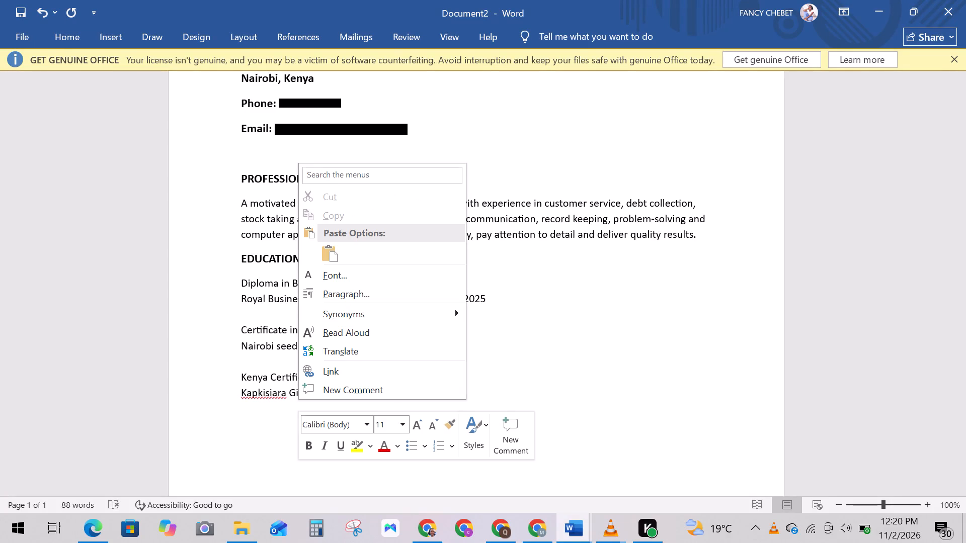
{"action": "left_click", "coordinate": [239, 410]}
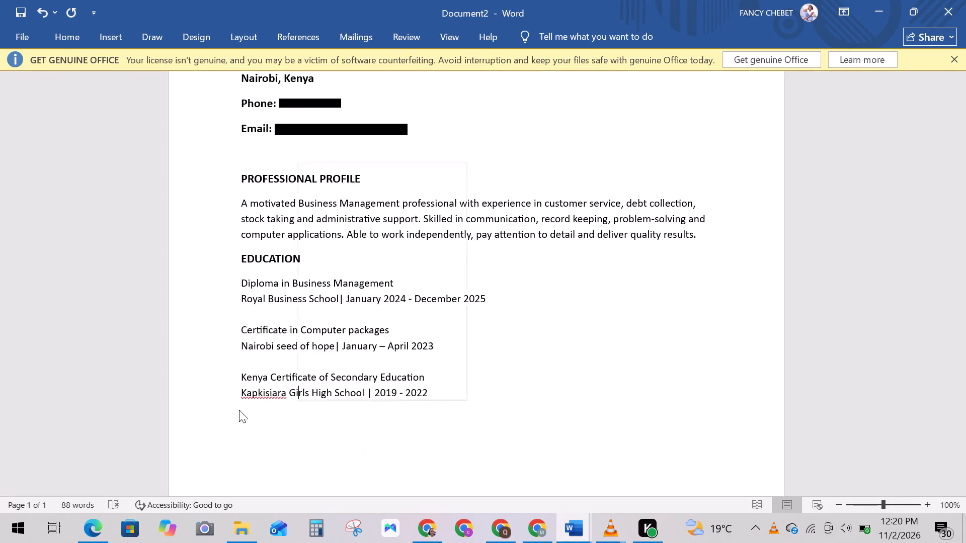
{"action": "left_click", "coordinate": [268, 398]}
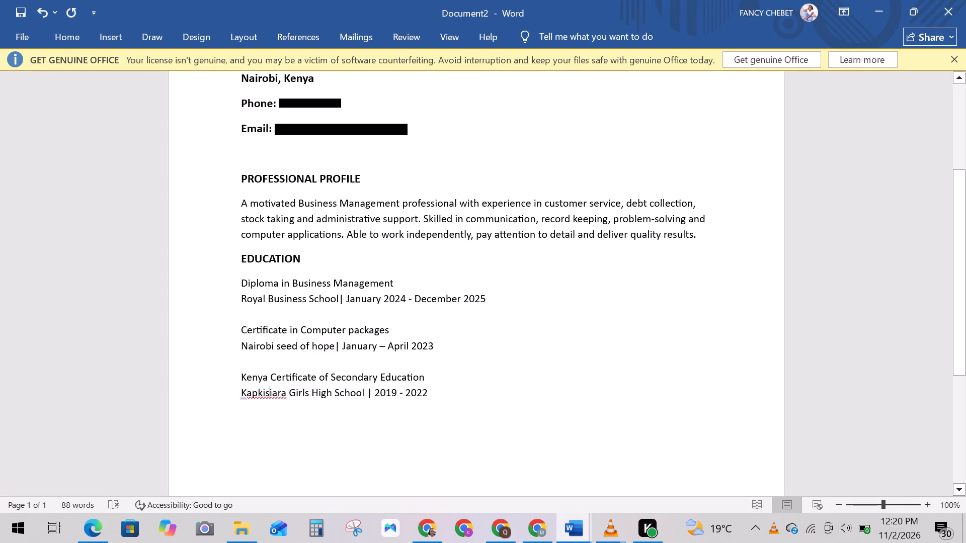
{"action": "right_click", "coordinate": [268, 398]}
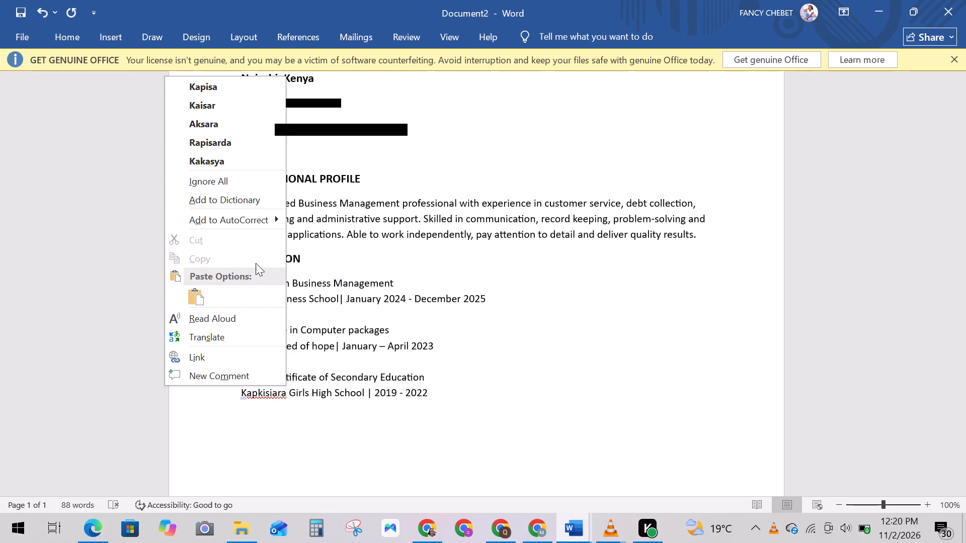
{"action": "left_click", "coordinate": [230, 182]}
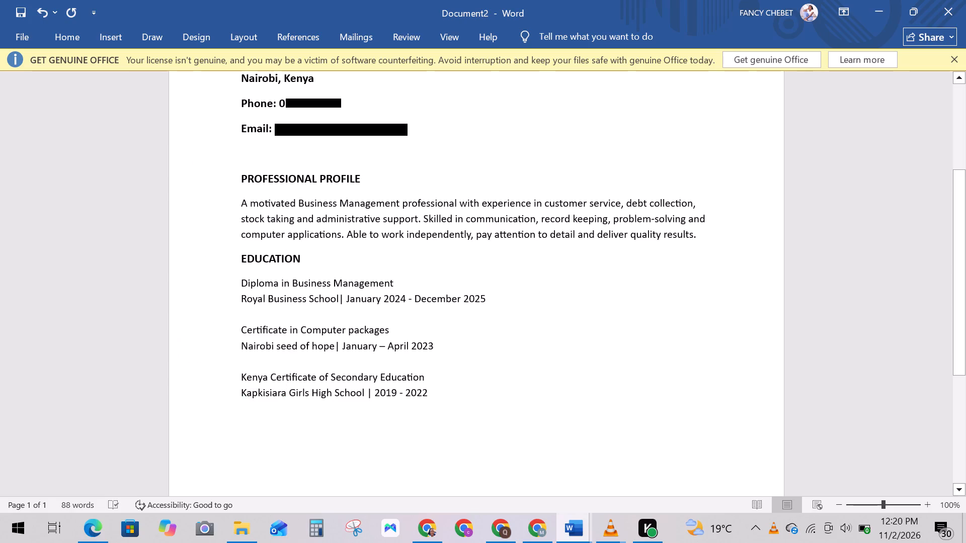
Leave one blank line below the Kapkisiara Girls High School line and start a new line.
{"action": "left_click", "coordinate": [449, 394]}
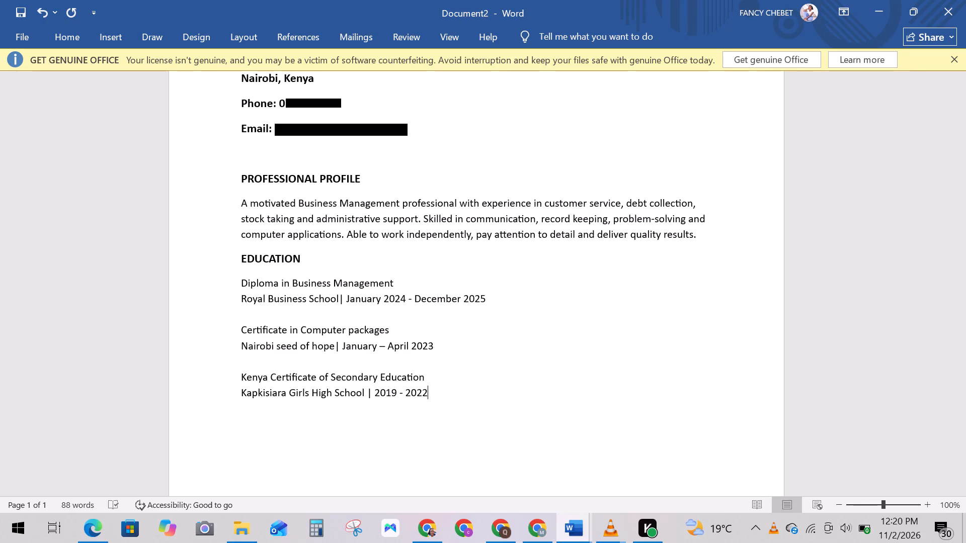
{"action": "key", "text": "Return"}
{"action": "key", "text": "Return"}
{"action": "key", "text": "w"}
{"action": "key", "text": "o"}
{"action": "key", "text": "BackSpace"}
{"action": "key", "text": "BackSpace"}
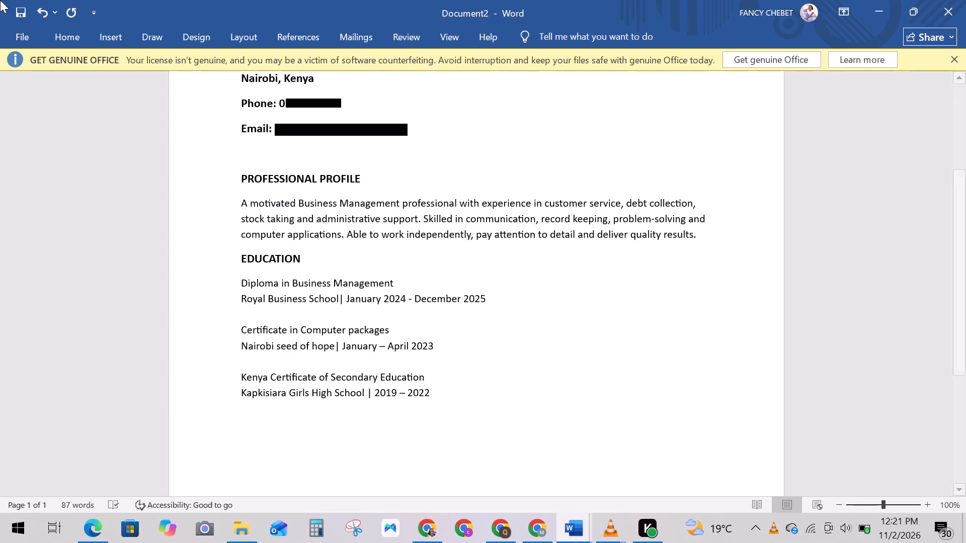
Set the text format of the new line below the EDUCATION section to bold, font size 12.
{"action": "left_click", "coordinate": [56, 34]}
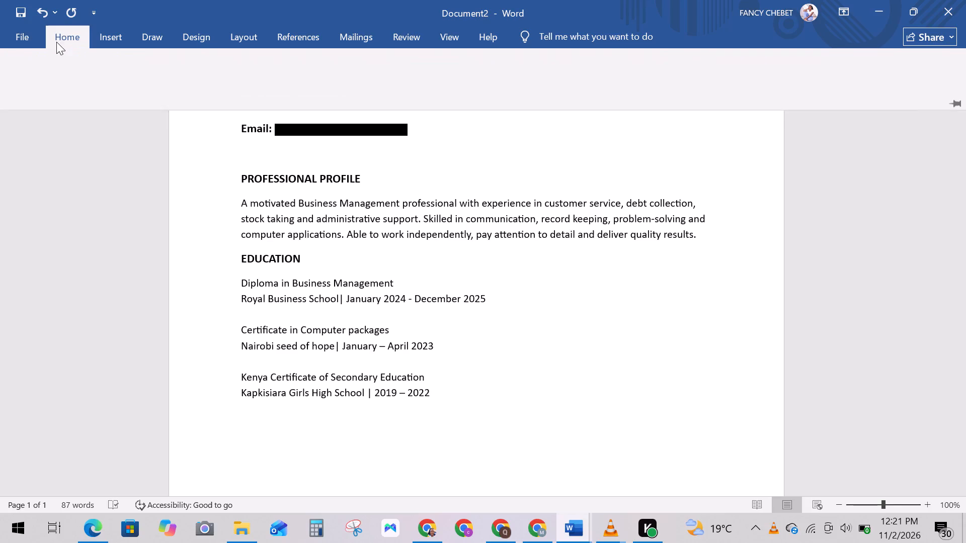
{"action": "left_click", "coordinate": [135, 89]}
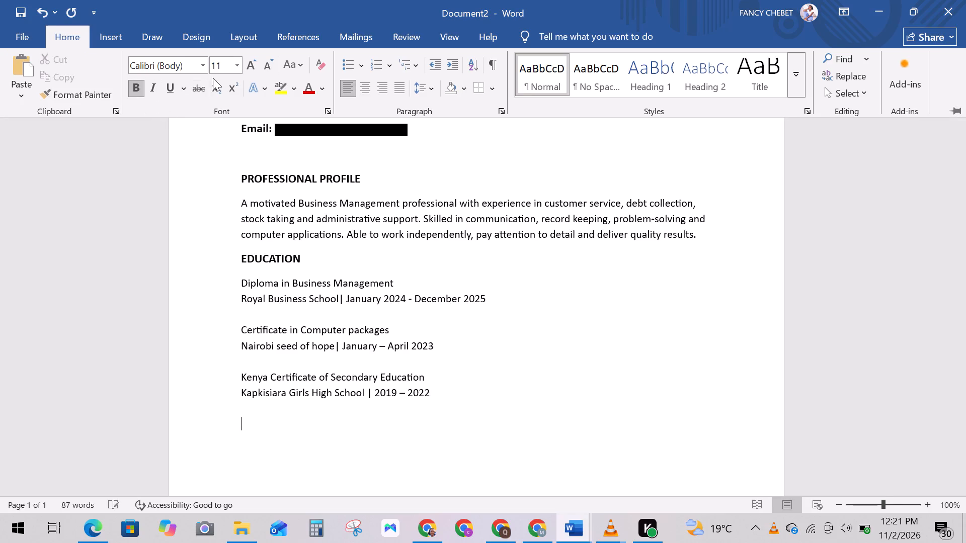
{"action": "left_click", "coordinate": [234, 63]}
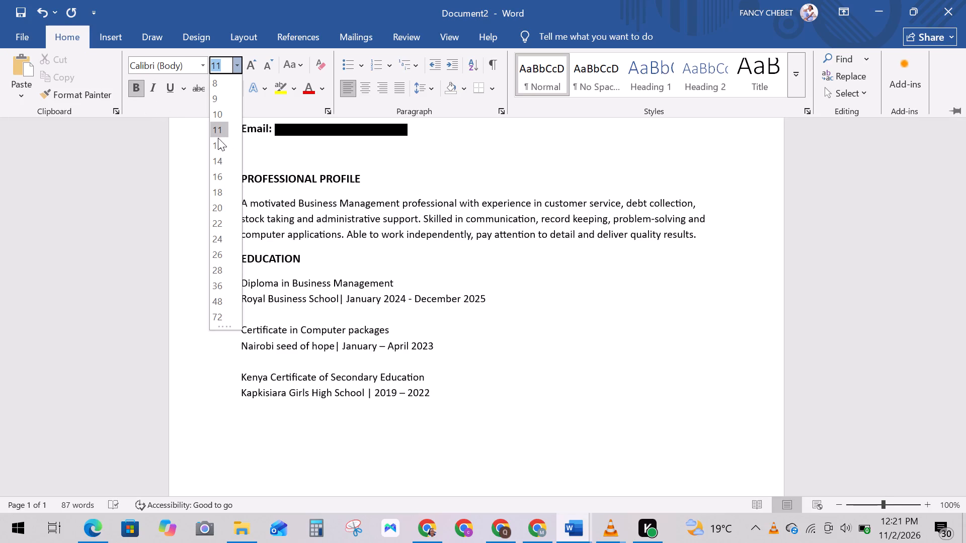
{"action": "left_click", "coordinate": [216, 147]}
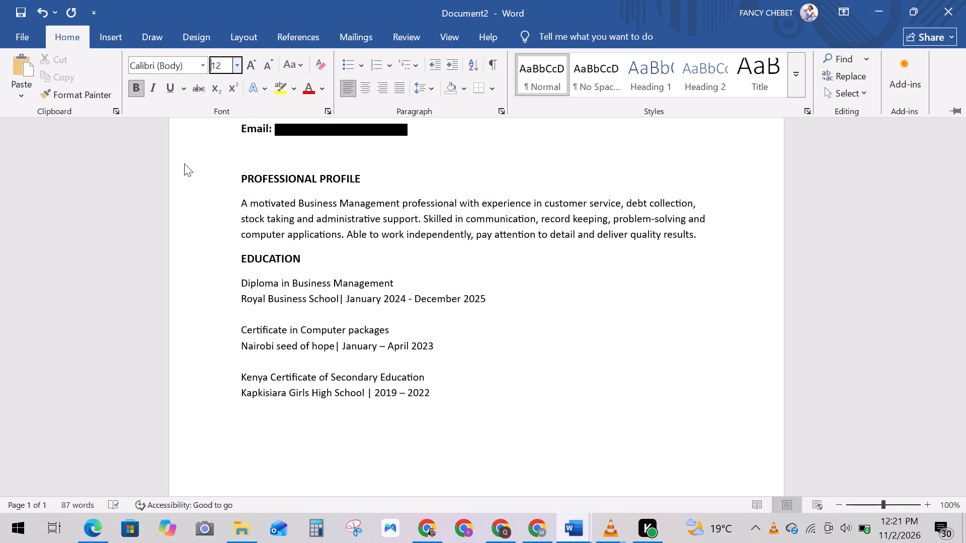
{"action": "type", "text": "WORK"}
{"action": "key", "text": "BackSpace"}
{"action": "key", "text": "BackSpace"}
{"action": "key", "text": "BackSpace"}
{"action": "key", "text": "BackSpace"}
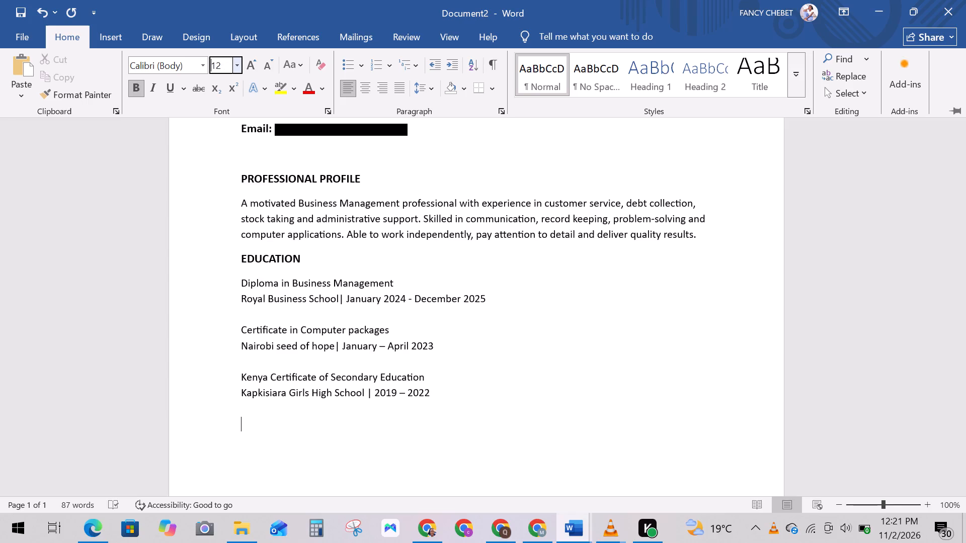
Enter the section heading "WORK EXPERIENCE" below the EDUCATION section and start a new line under it.
{"action": "left_click", "coordinate": [274, 428]}
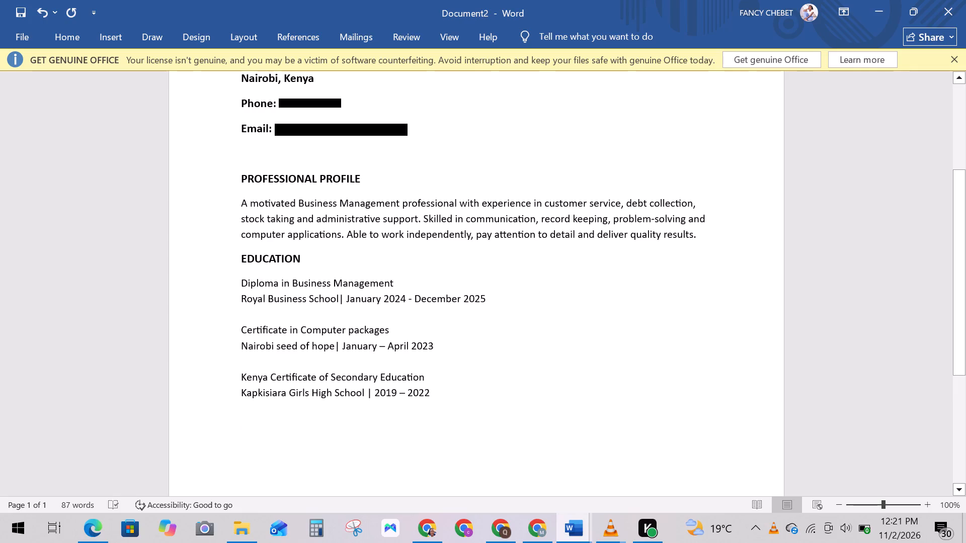
{"action": "type", "text": "WORK"}
{"action": "key", "text": "space"}
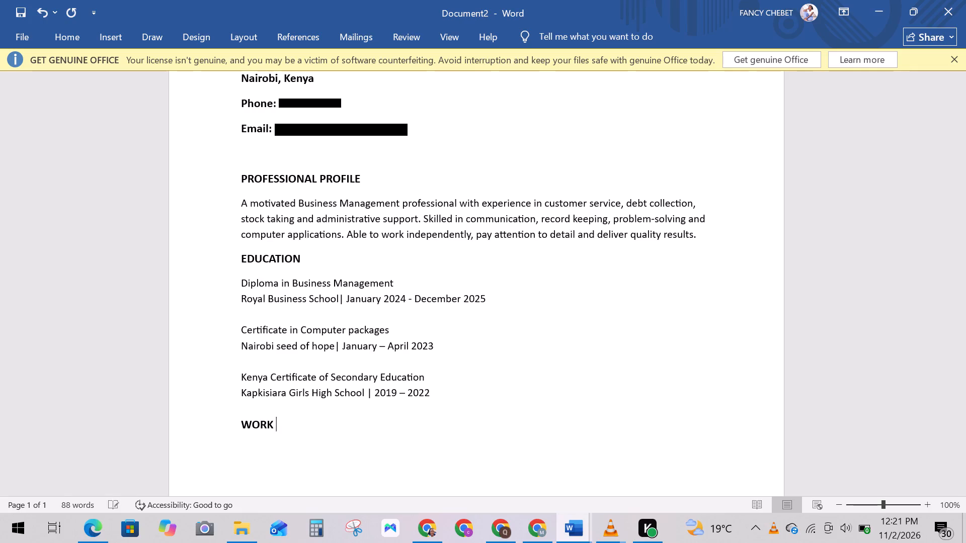
{"action": "type", "text": "EXPER"}
{"action": "type", "text": "IENCE"}
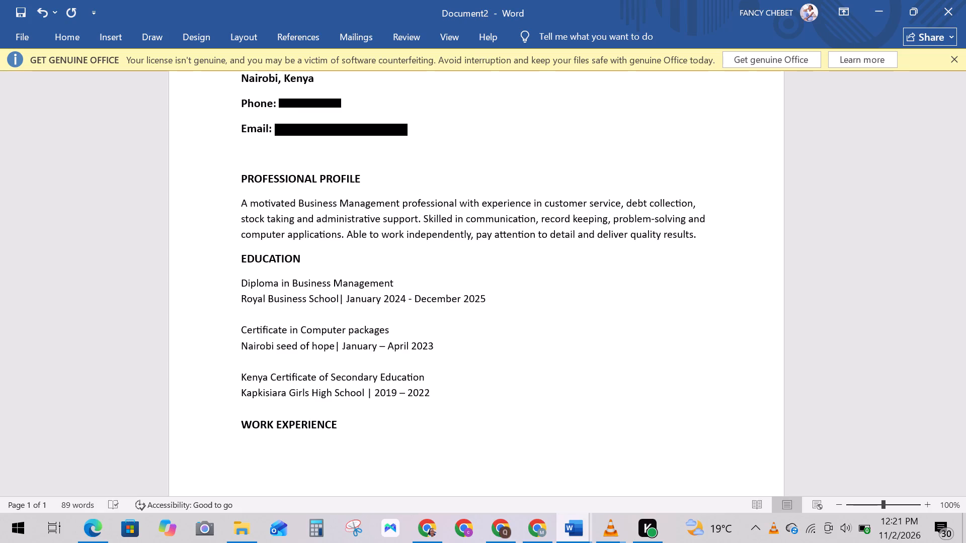
{"action": "key", "text": "Return"}
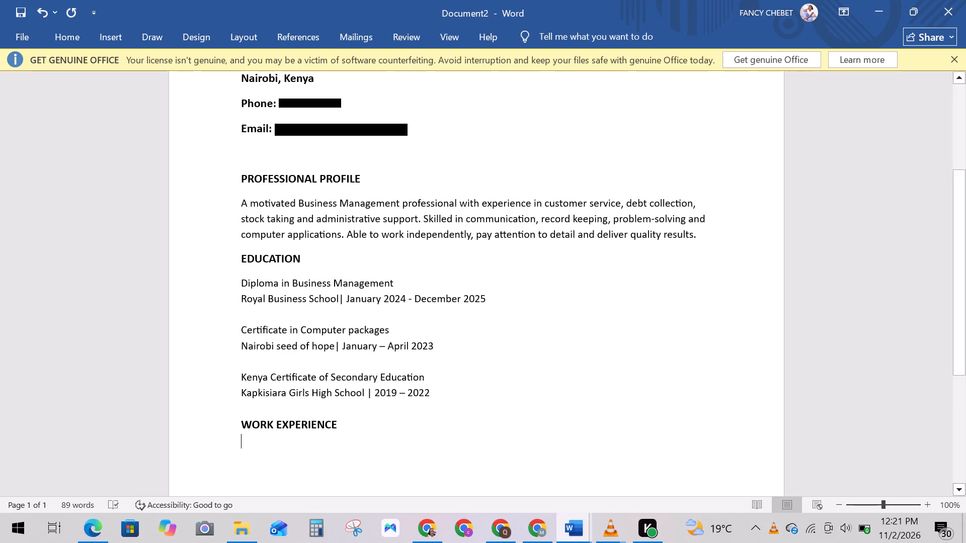
Set the text format of the new line below the WORK EXPERIENCE heading to bold, font size 11.
{"action": "scroll", "coordinate": [438, 167], "scroll_direction": "down", "scroll_amount": 8}
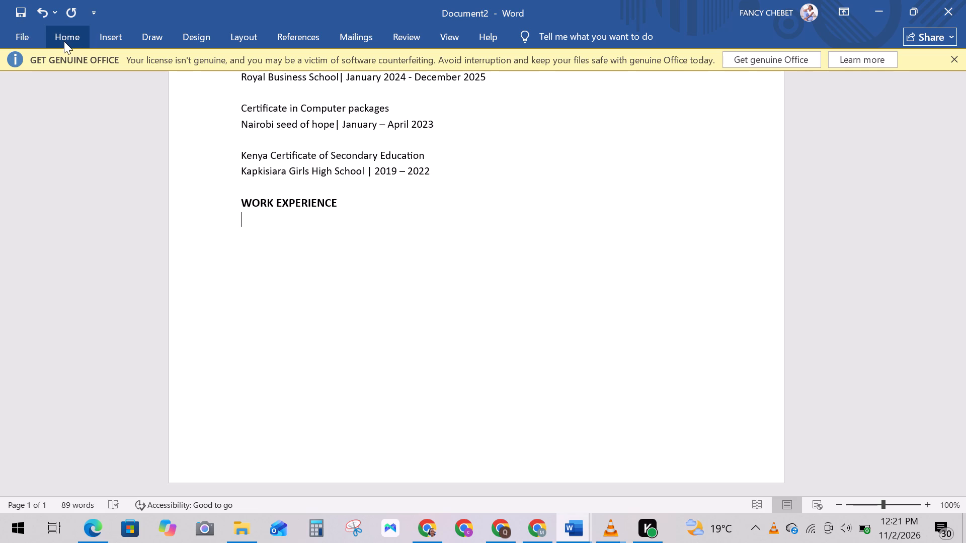
{"action": "left_click", "coordinate": [64, 41]}
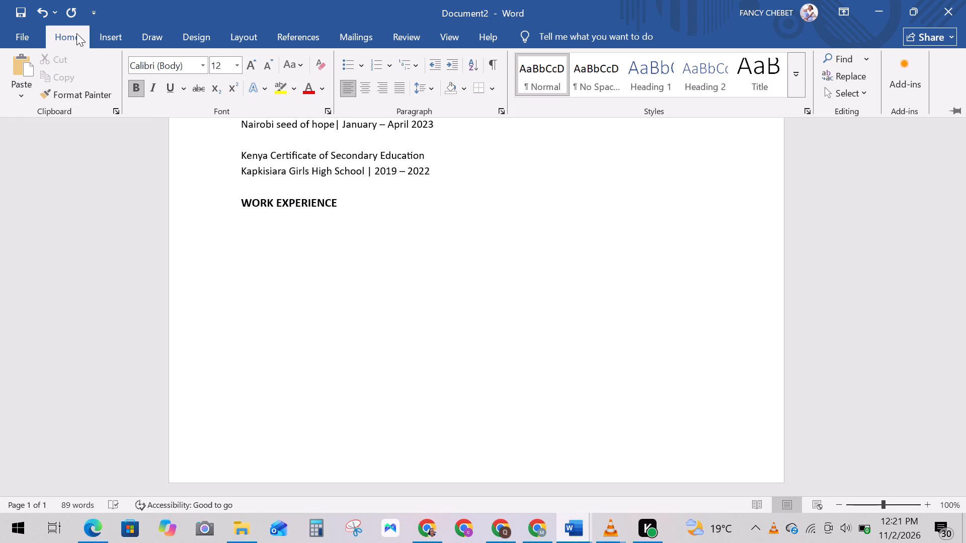
{"action": "left_click", "coordinate": [236, 66]}
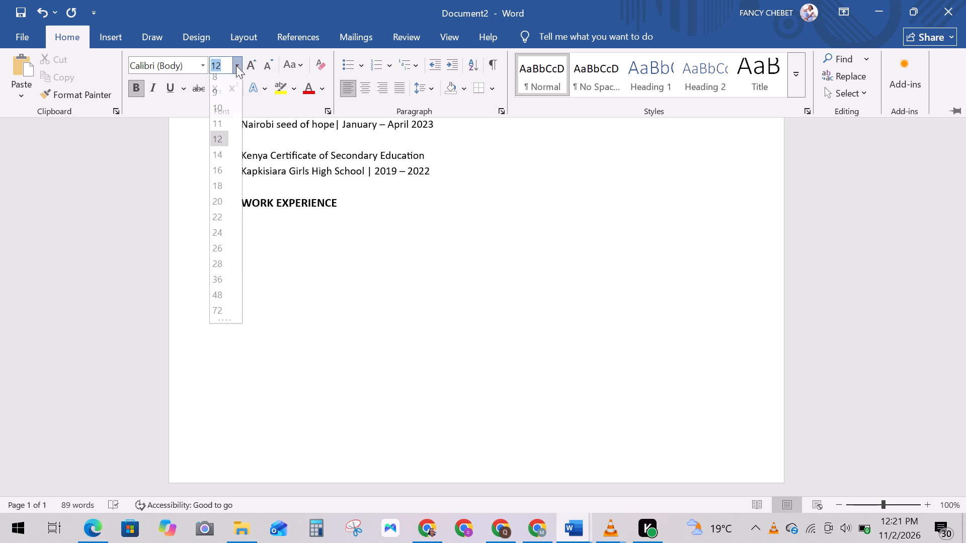
{"action": "left_click", "coordinate": [218, 126]}
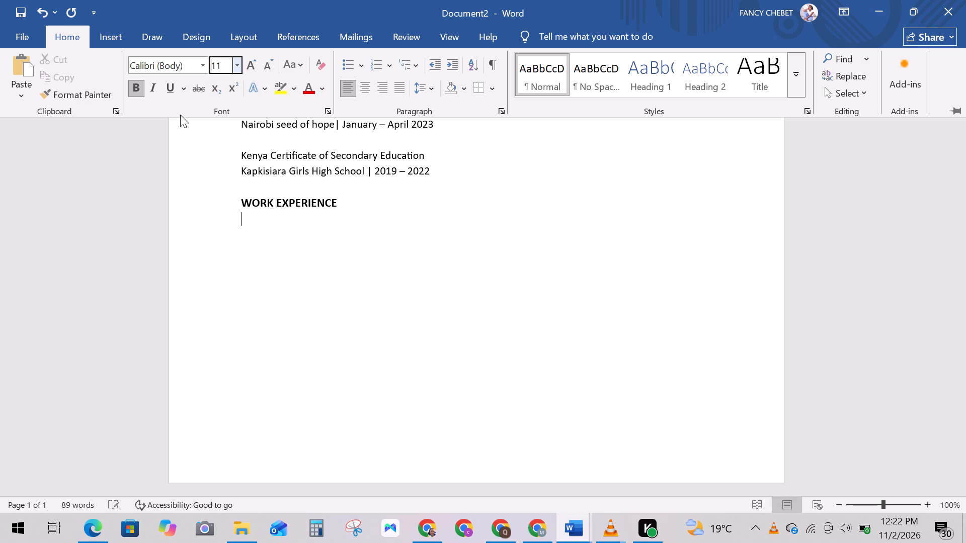
{"action": "left_click", "coordinate": [135, 90]}
{"action": "key", "text": "Return"}
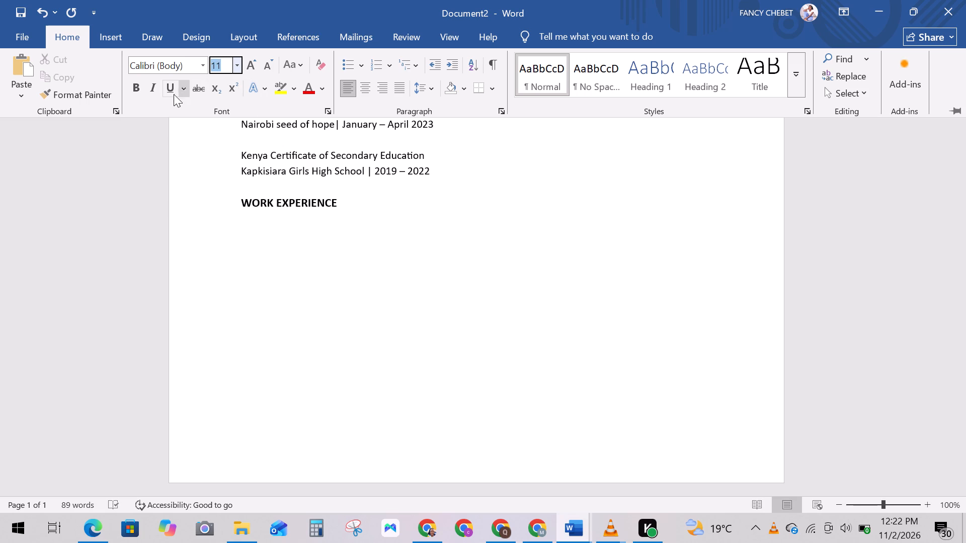
{"action": "left_click_drag", "start_coordinate": [128, 90], "coordinate": [126, 96]}
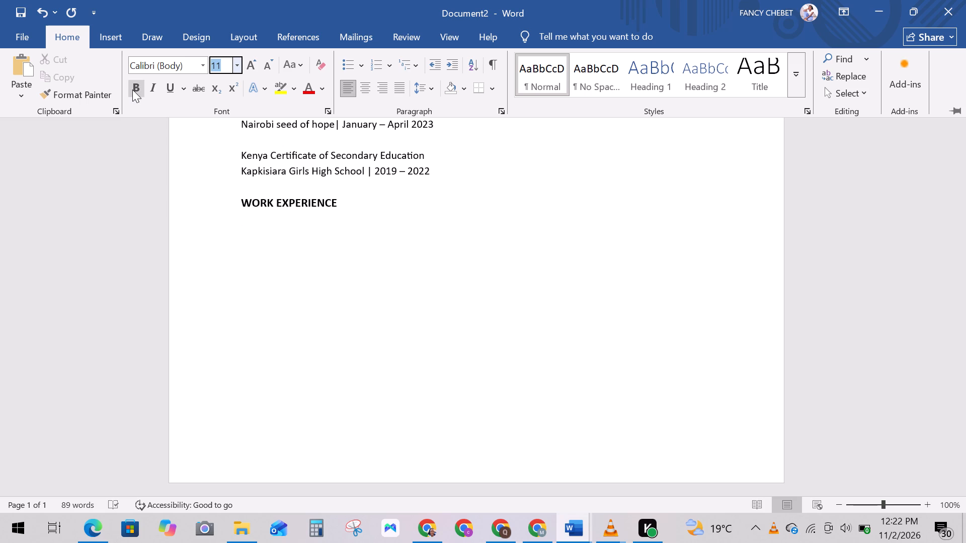
{"action": "left_click", "coordinate": [133, 89]}
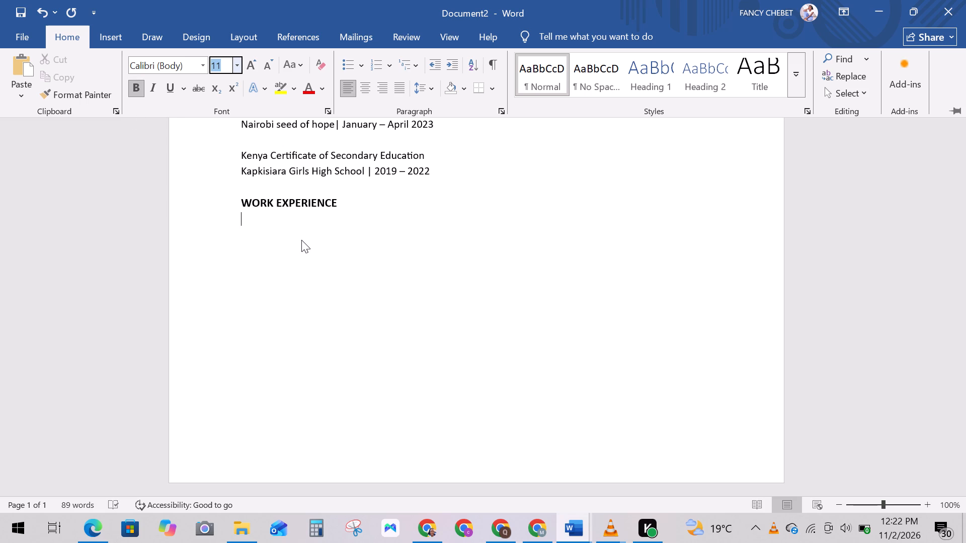
{"action": "left_click", "coordinate": [302, 231]}
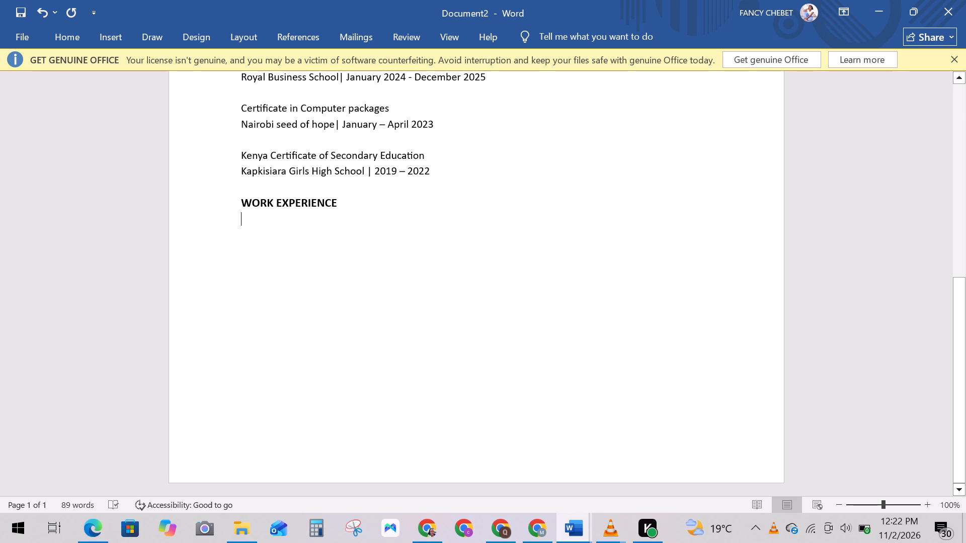
Leave one blank line below the WORK EXPERIENCE heading and enter the job title "Debt collection Agent".
{"action": "scroll", "coordinate": [390, 213], "scroll_direction": "up", "scroll_amount": 2}
{"action": "scroll", "coordinate": [389, 200], "scroll_direction": "down", "scroll_amount": 3}
{"action": "key", "text": "Return"}
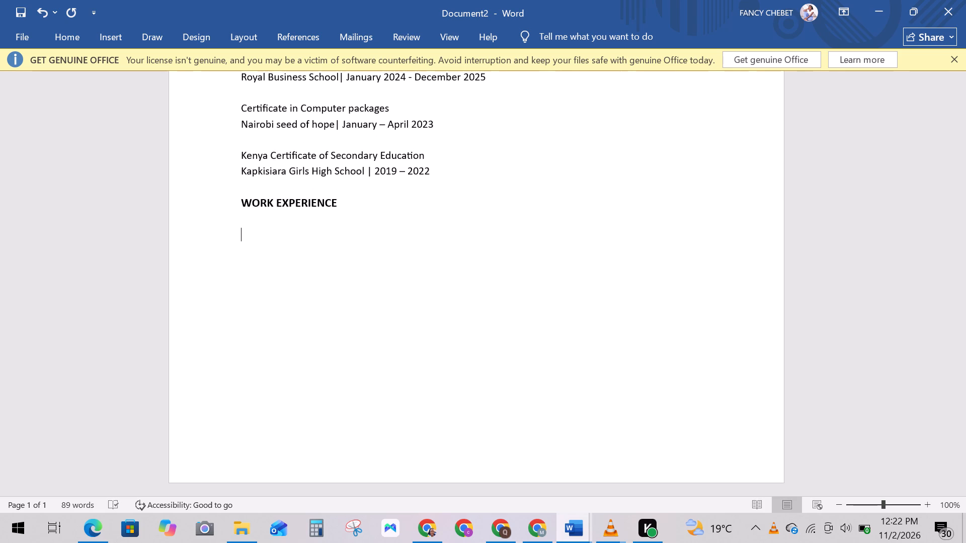
{"action": "key", "text": "d"}
{"action": "type", "text": "ebt"}
{"action": "key", "text": "space"}
{"action": "key", "text": "c"}
{"action": "type", "text": "ollectu"}
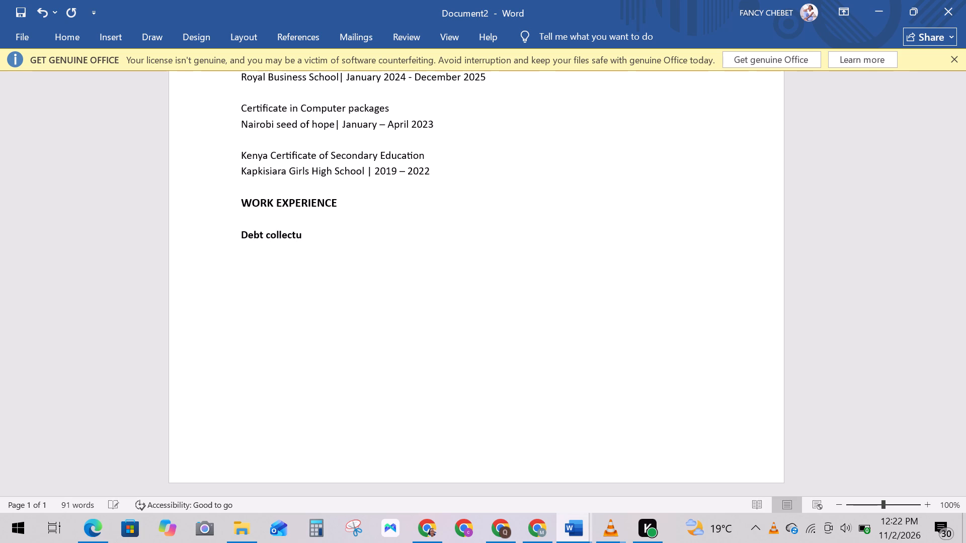
{"action": "key", "text": "BackSpace"}
{"action": "type", "text": "ion"}
{"action": "key", "text": "space"}
{"action": "key", "text": "a"}
{"action": "type", "text": "ge"}
{"action": "type", "text": "nt"}
Capitalise the word "collection" in the job title so it reads "Debt Collection Agent".
{"action": "left_click", "coordinate": [272, 233]}
{"action": "left_click", "coordinate": [269, 235]}
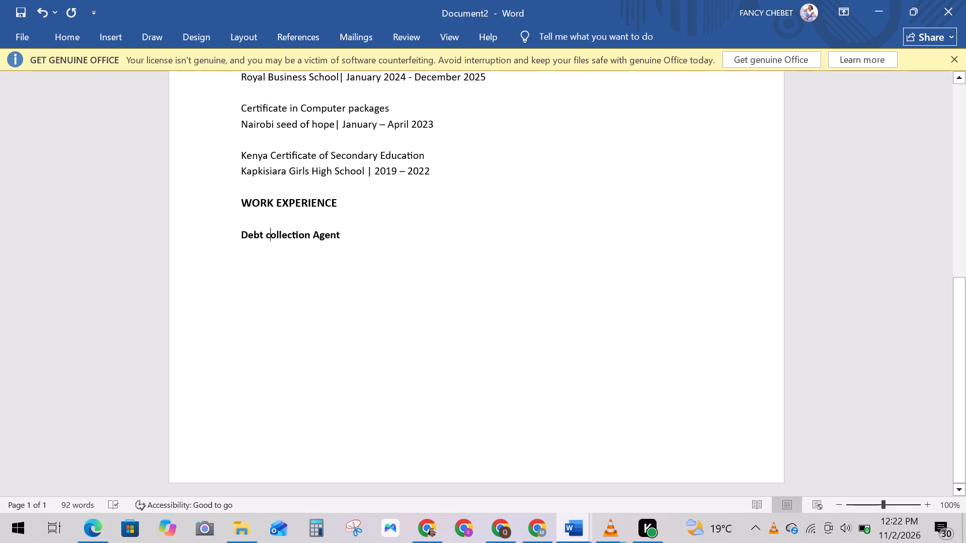
{"action": "key", "text": "BackSpace"}
{"action": "key", "text": "c"}
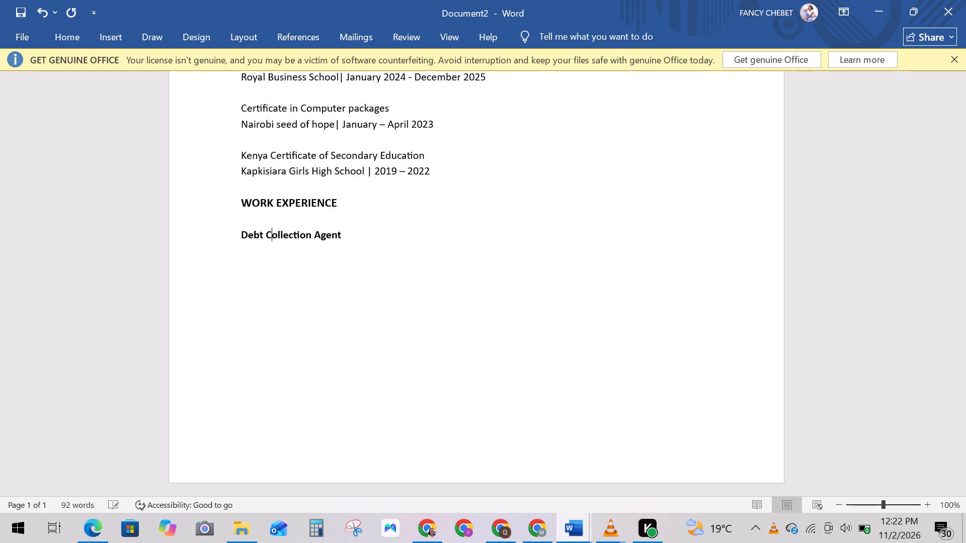
Enter the employer "Sani Extra Repossession Company" in non-bold text on a new line below the Debt Collection Agent title.
{"action": "left_click", "coordinate": [343, 233]}
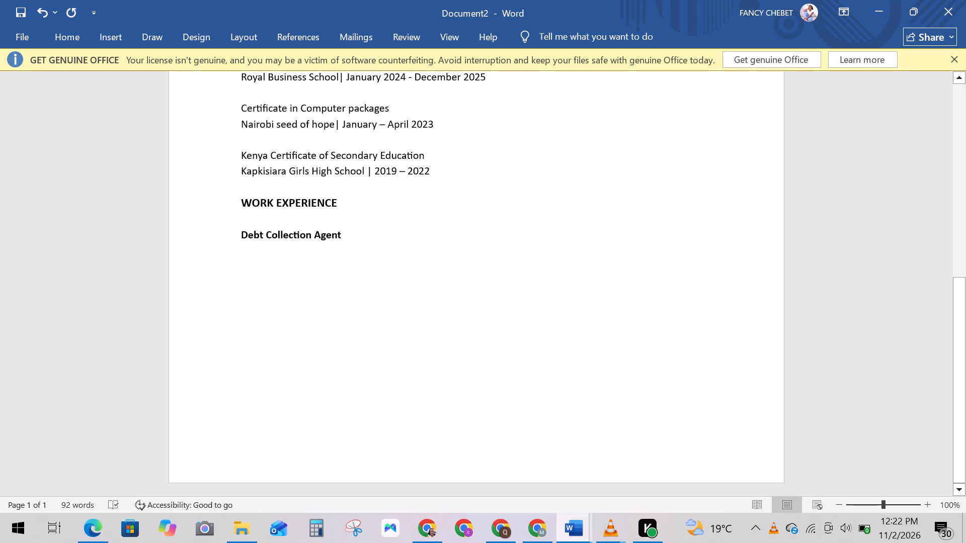
{"action": "key", "text": "Return"}
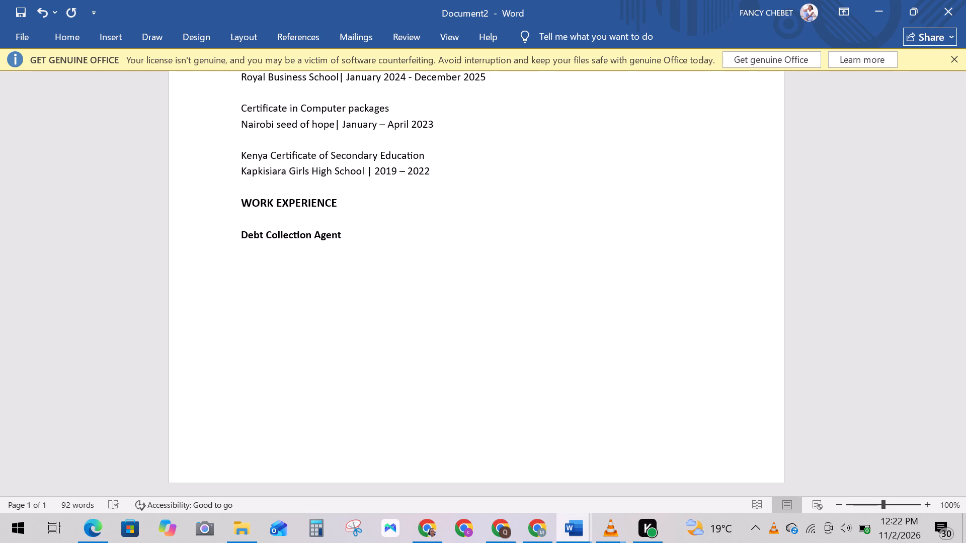
{"action": "left_click", "coordinate": [60, 32]}
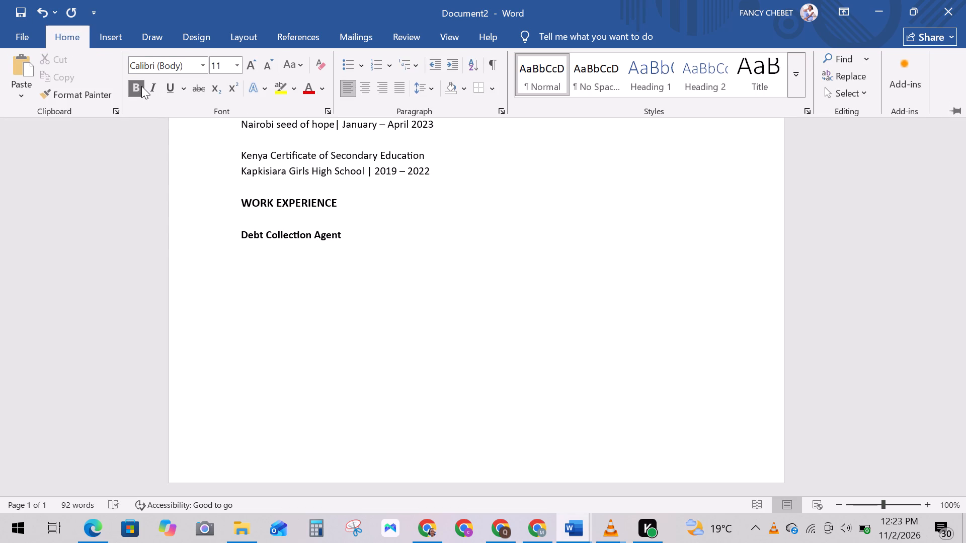
{"action": "left_click", "coordinate": [140, 86]}
{"action": "key", "text": "s"}
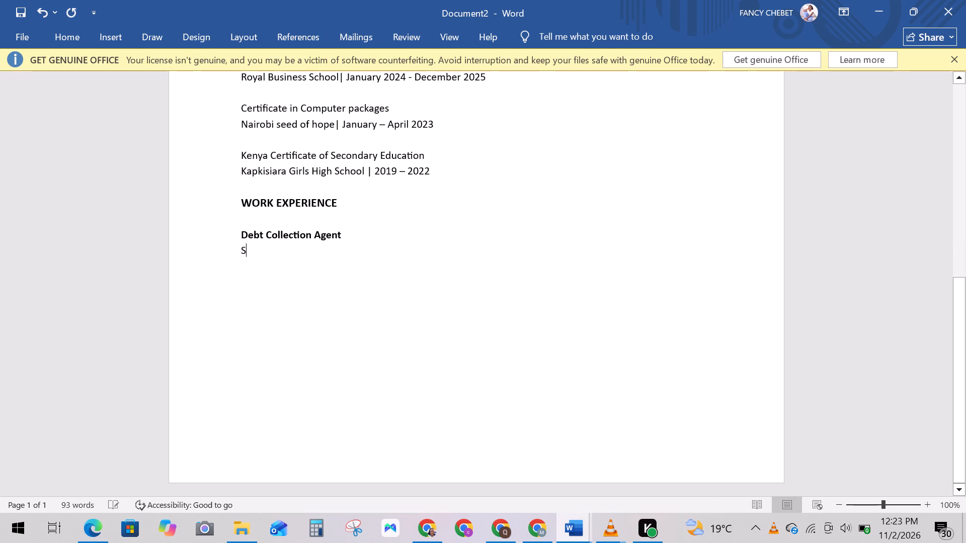
{"action": "key", "text": "a"}
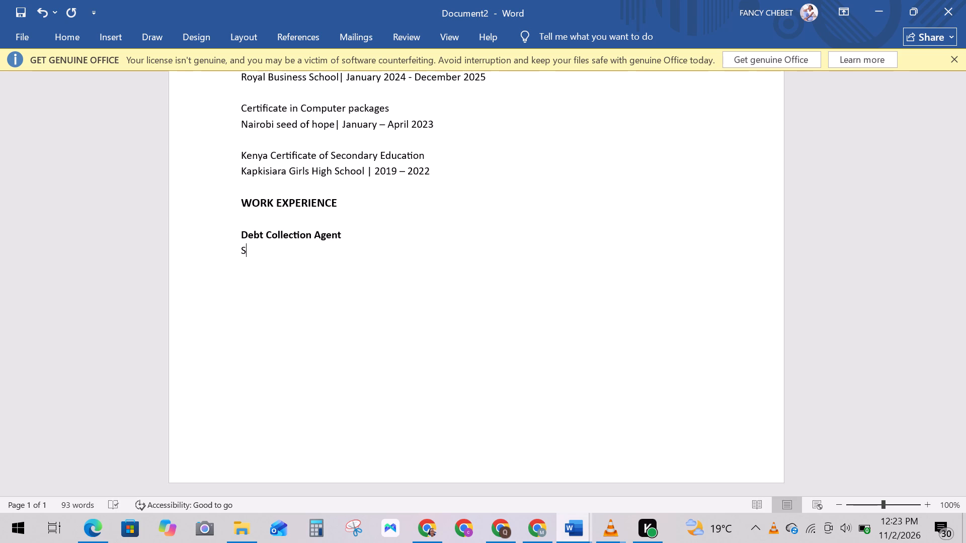
{"action": "type", "text": "ani"}
{"action": "key", "text": "space"}
{"action": "key", "text": "e"}
{"action": "type", "text": "xtra"}
{"action": "key", "text": "space"}
{"action": "type", "text": "epos"}
{"action": "type", "text": "session"}
{"action": "key", "text": "space"}
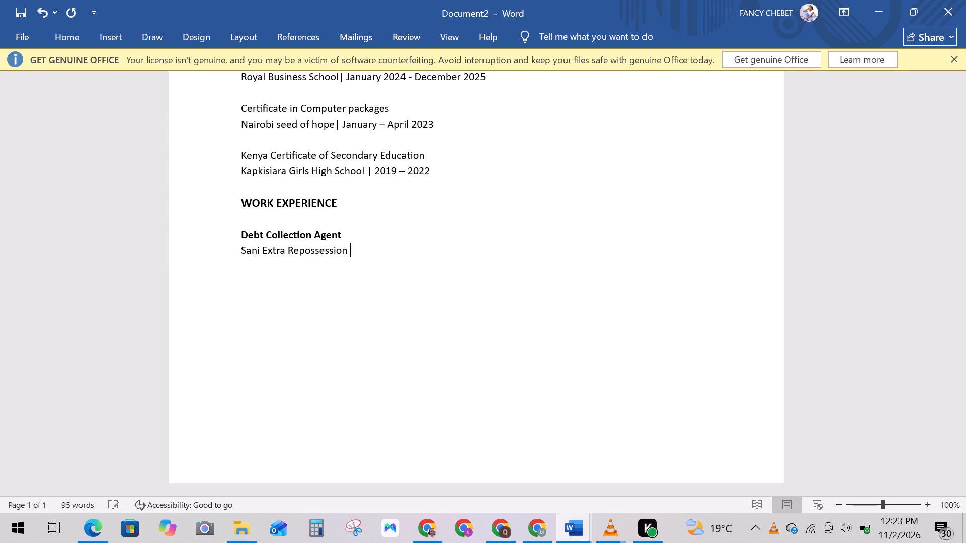
{"action": "type", "text": "ompany"}
Start a bulleted list below the Sani Extra Repossession Company line with the item "Followed up with customers on outstanding loan payments.".
{"action": "key", "text": "Return"}
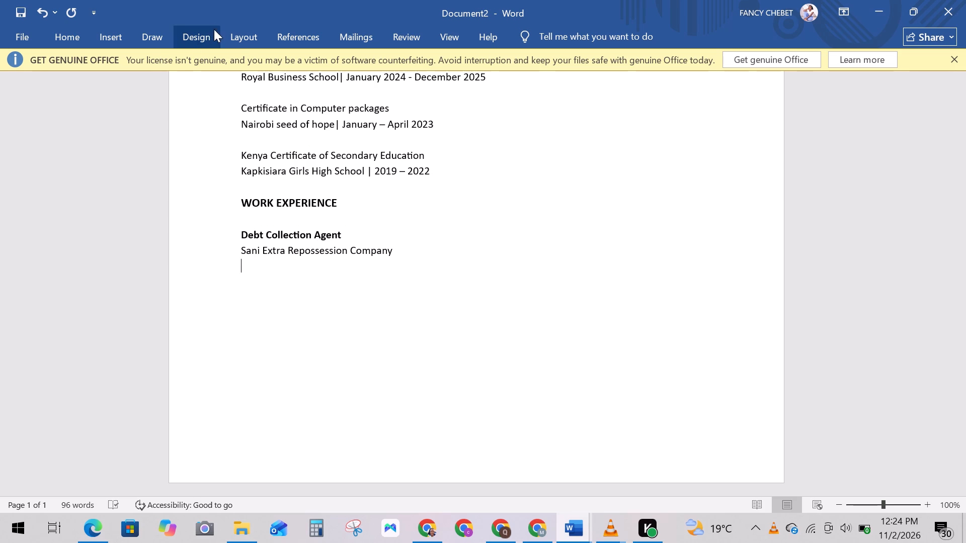
{"action": "left_click", "coordinate": [228, 28]}
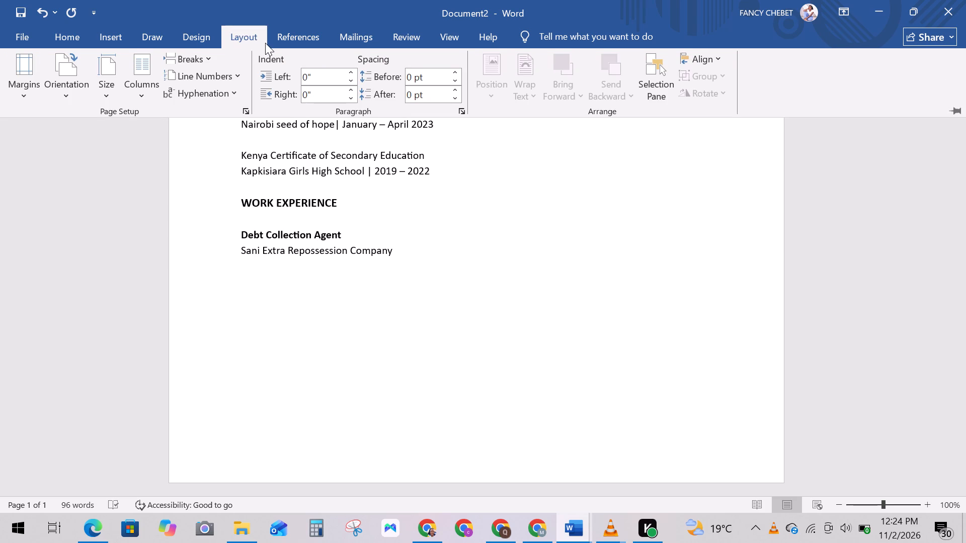
{"action": "left_click", "coordinate": [58, 29]}
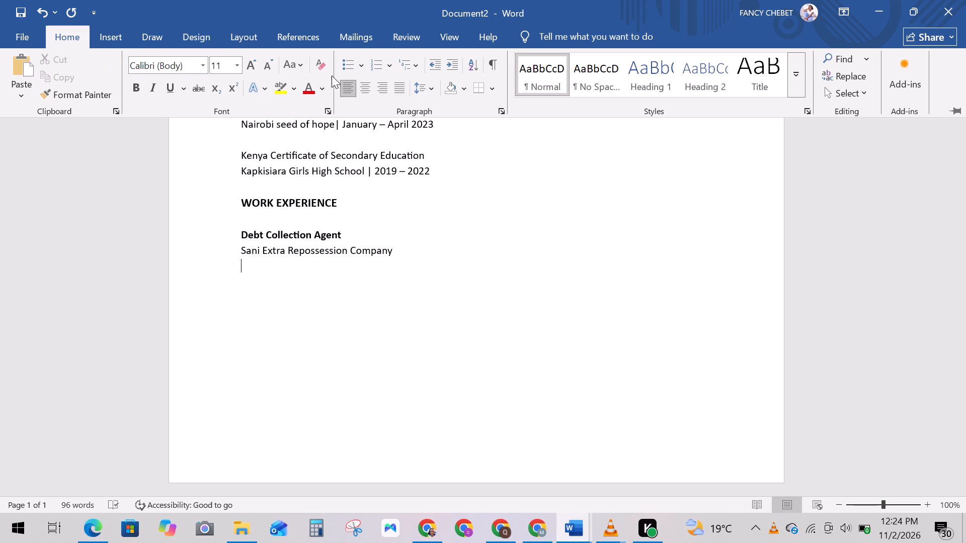
{"action": "left_click", "coordinate": [355, 64]}
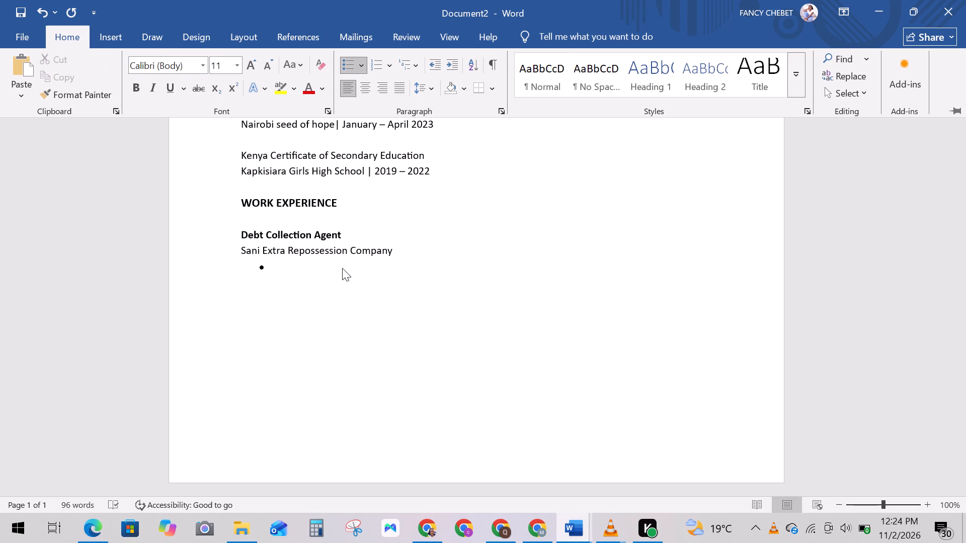
{"action": "key", "text": "f"}
{"action": "key", "text": "o"}
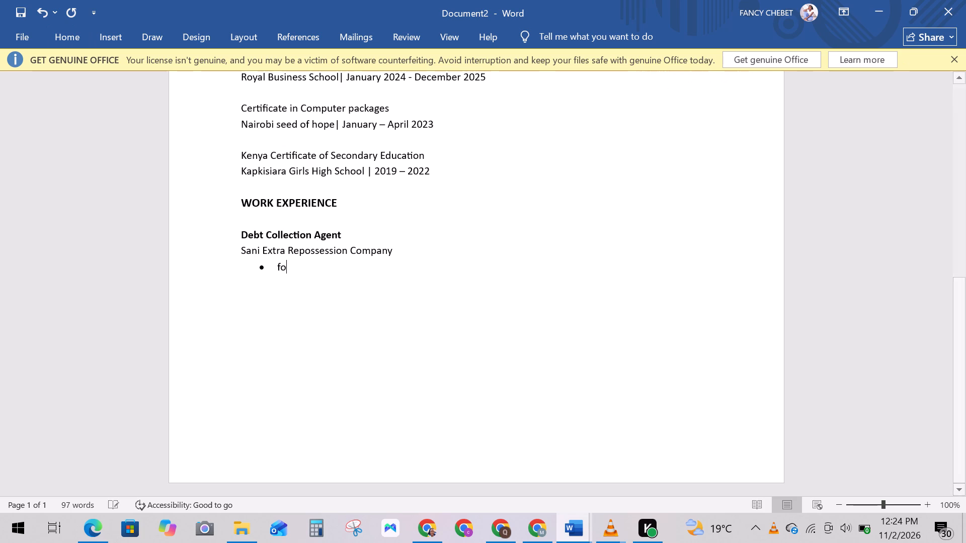
{"action": "type", "text": "llo"}
{"action": "type", "text": "wed"}
{"action": "key", "text": "space"}
{"action": "type", "text": "up"}
{"action": "key", "text": "space"}
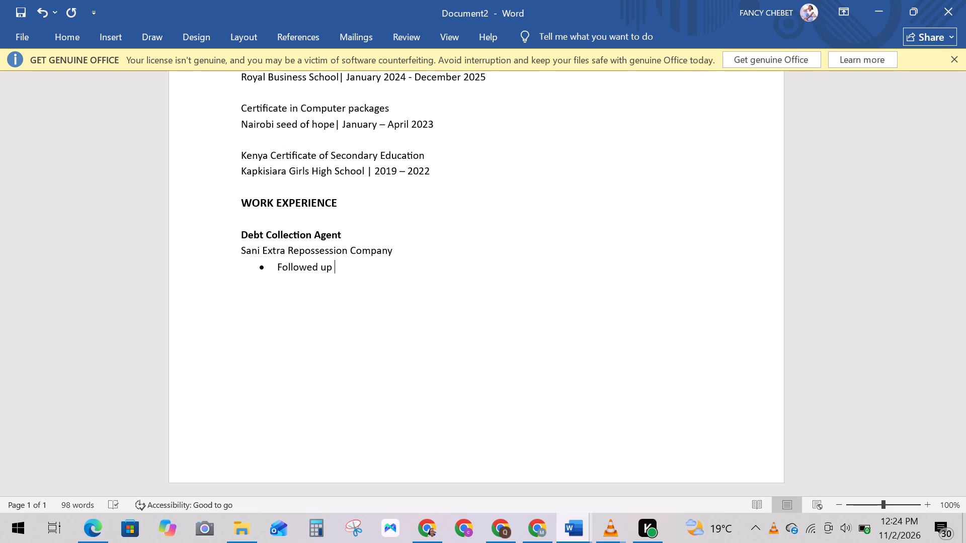
{"action": "type", "text": "with customers"}
{"action": "key", "text": "space"}
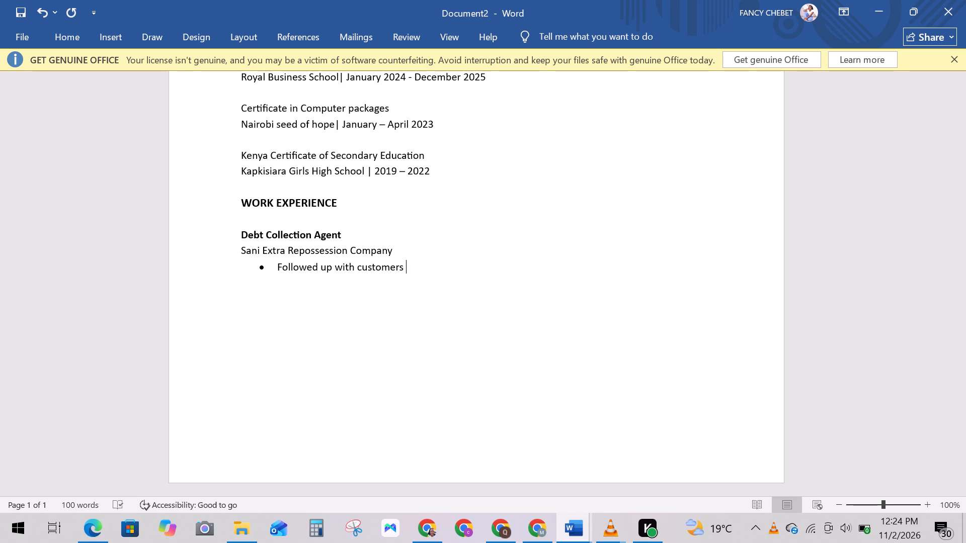
{"action": "type", "text": "on outs"}
{"action": "type", "text": "tanding"}
{"action": "key", "text": "space"}
{"action": "type", "text": "loan payments"}
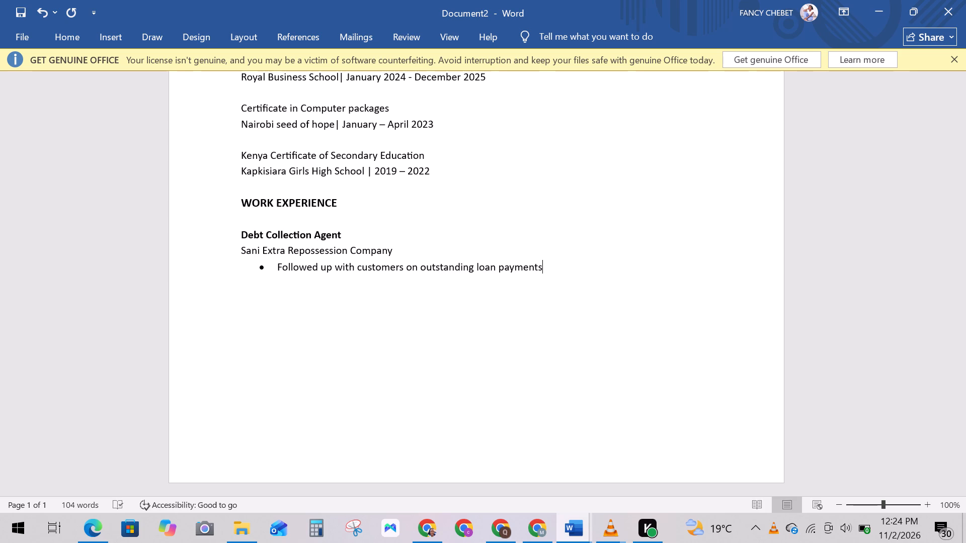
{"action": "key", "text": "period"}
Add a second bullet under the employer reading "Communicated payment plans and recorded customer commitments.".
{"action": "key", "text": "Return"}
{"action": "type", "text": "communicated"}
{"action": "key", "text": "space"}
{"action": "type", "text": "payment"}
{"action": "key", "text": "space"}
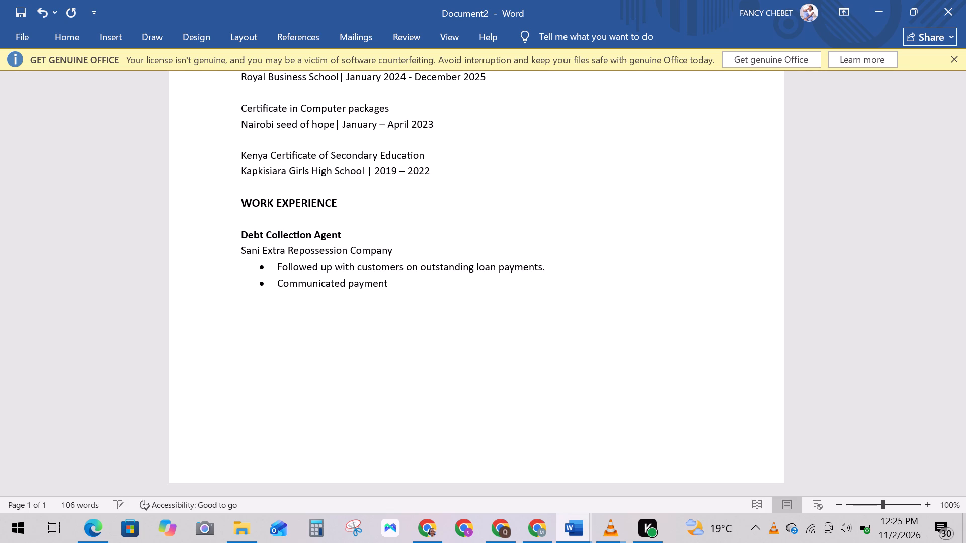
{"action": "key", "text": "p"}
{"action": "type", "text": "lans"}
{"action": "key", "text": "space"}
{"action": "type", "text": "and"}
{"action": "key", "text": "space"}
{"action": "type", "text": "recored"}
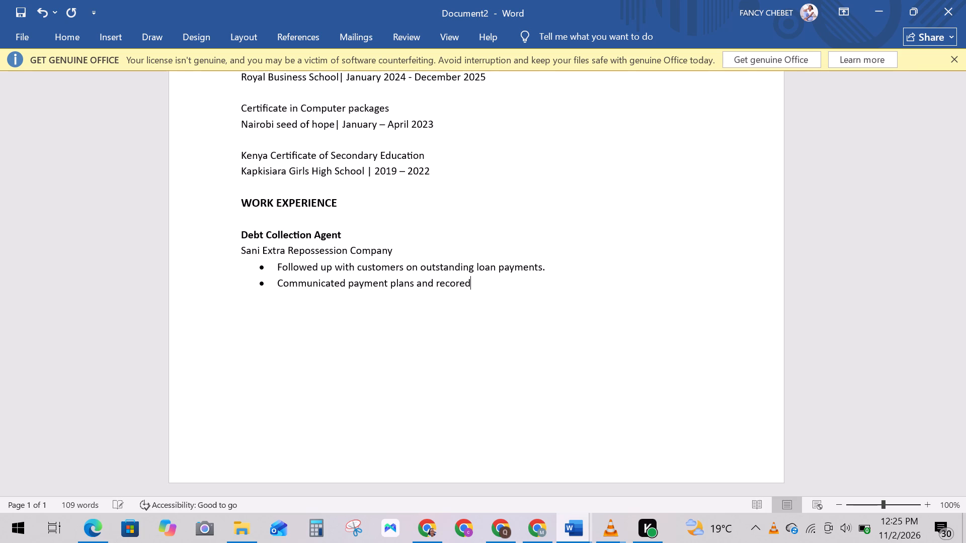
{"action": "key", "text": "BackSpace"}
{"action": "key", "text": "BackSpace"}
{"action": "type", "text": "ded"}
{"action": "key", "text": "space"}
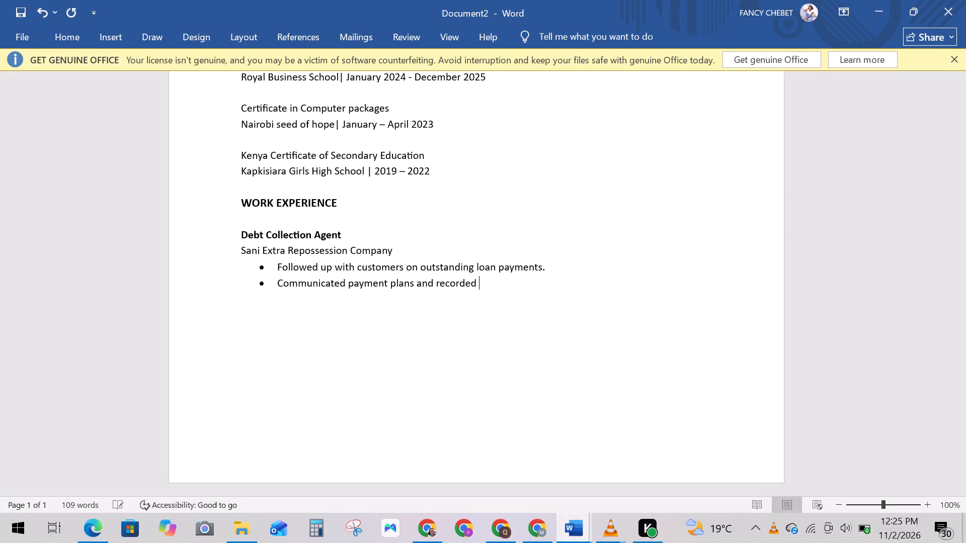
{"action": "type", "text": "customer"}
{"action": "key", "text": "space"}
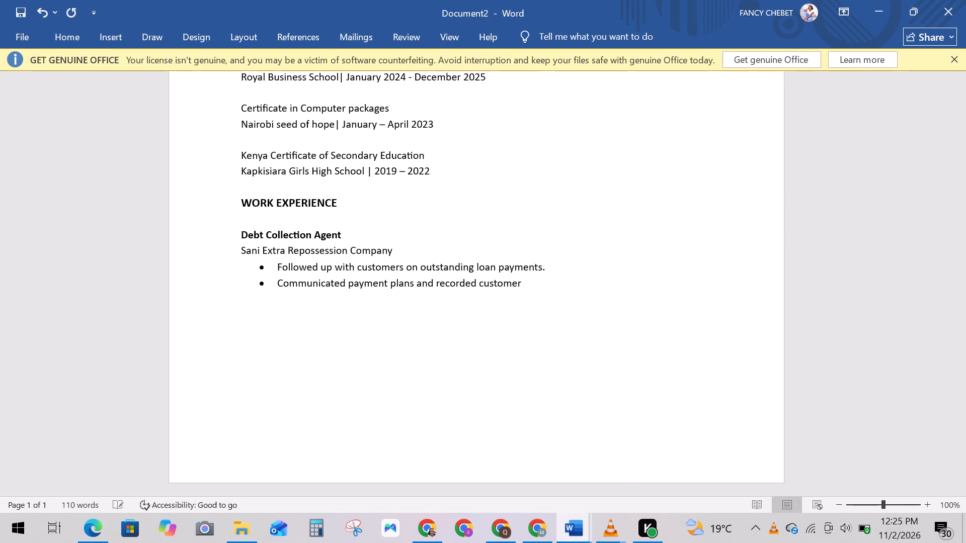
{"action": "key", "text": "c"}
{"action": "type", "text": "om"}
{"action": "type", "text": "mitments"}
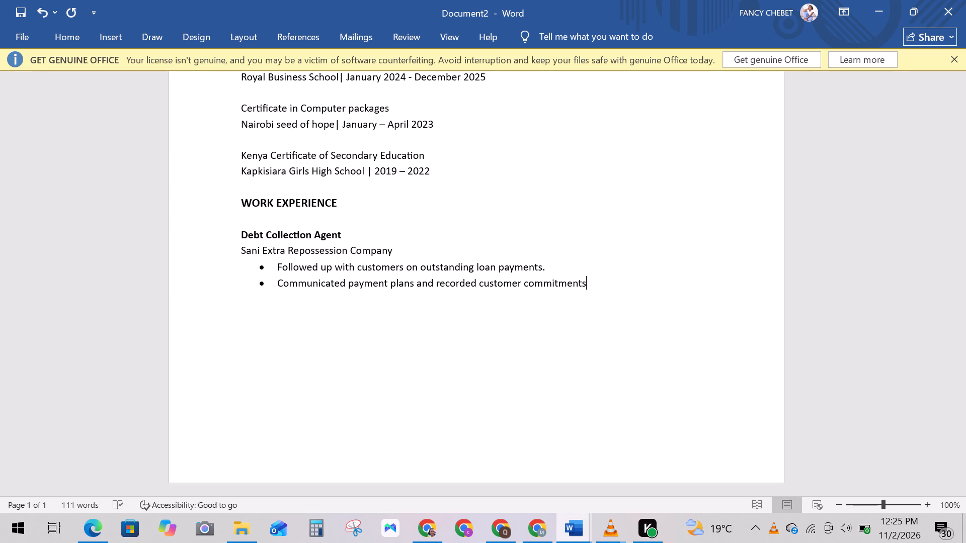
{"action": "key", "text": "period"}
Add a third bullet to the Debt Collection Agent duties reading "Maintained accurate collection records.".
{"action": "key", "text": "Return"}
{"action": "type", "text": "maint"}
{"action": "type", "text": "ained"}
{"action": "key", "text": "space"}
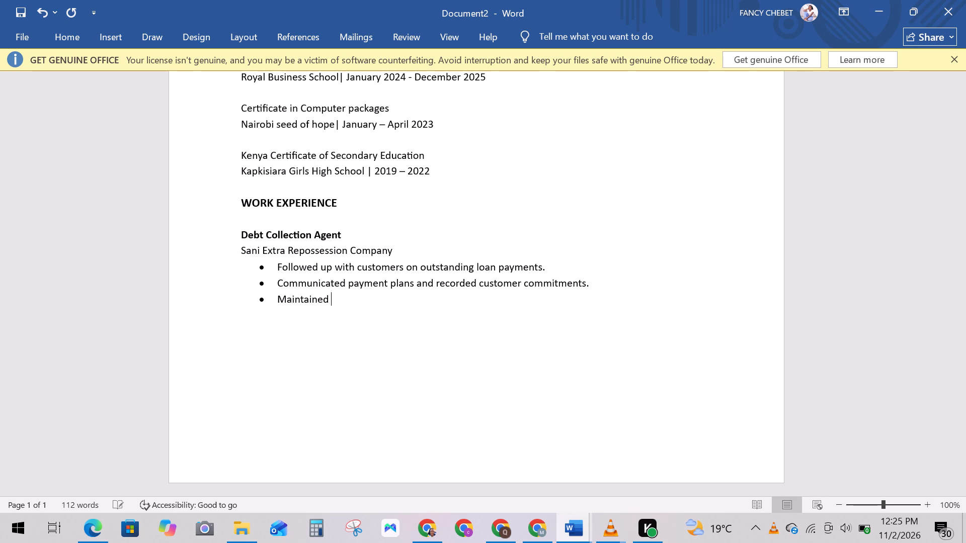
{"action": "type", "text": "accurate"}
{"action": "key", "text": "space"}
{"action": "type", "text": "coll"}
{"action": "key", "text": "v"}
{"action": "key", "text": "BackSpace"}
{"action": "type", "text": "ection"}
{"action": "key", "text": "space"}
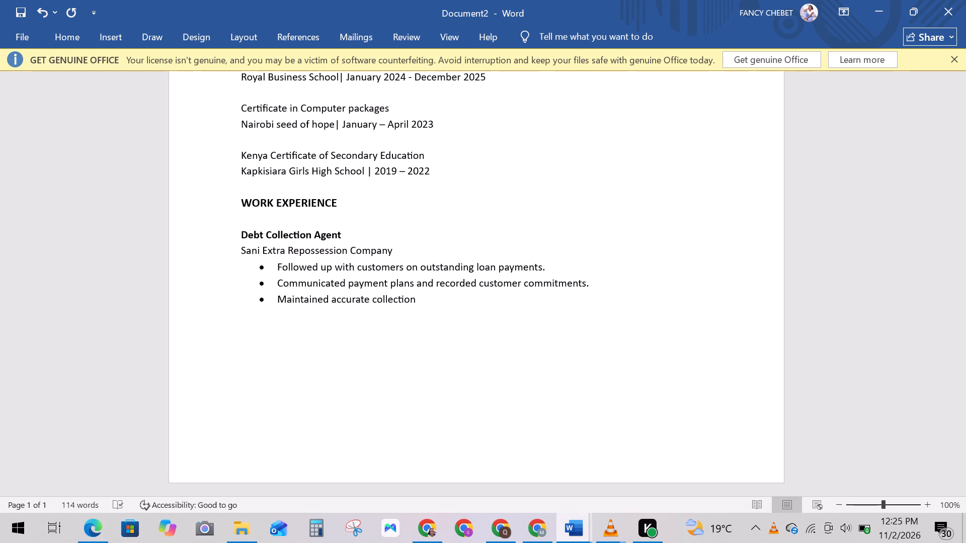
{"action": "type", "text": "records"}
{"action": "key", "text": "period"}
Turn off bullet formatting on the "Maintained accurate collection records." line.
{"action": "scroll", "coordinate": [407, 283], "scroll_direction": "down", "scroll_amount": 3}
{"action": "left_click", "coordinate": [106, 37]}
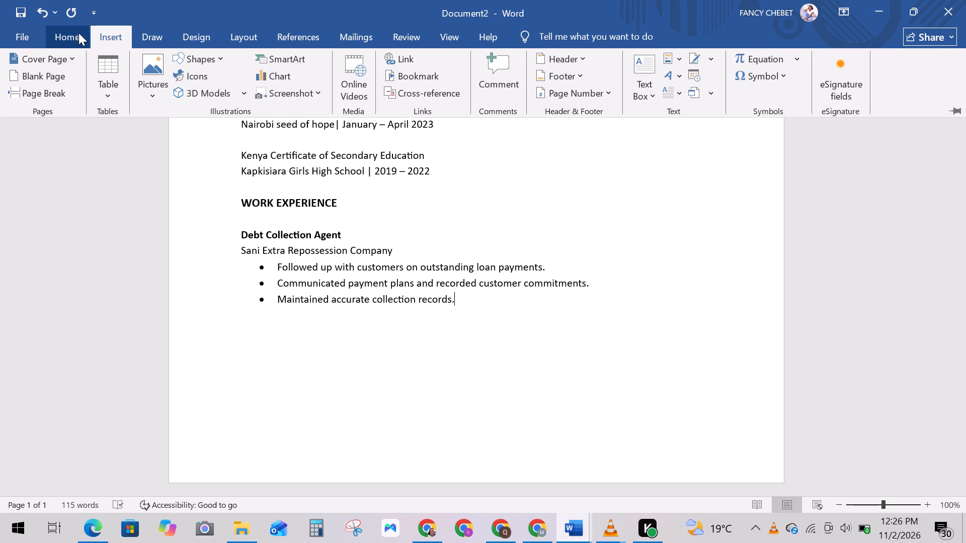
{"action": "left_click", "coordinate": [53, 41]}
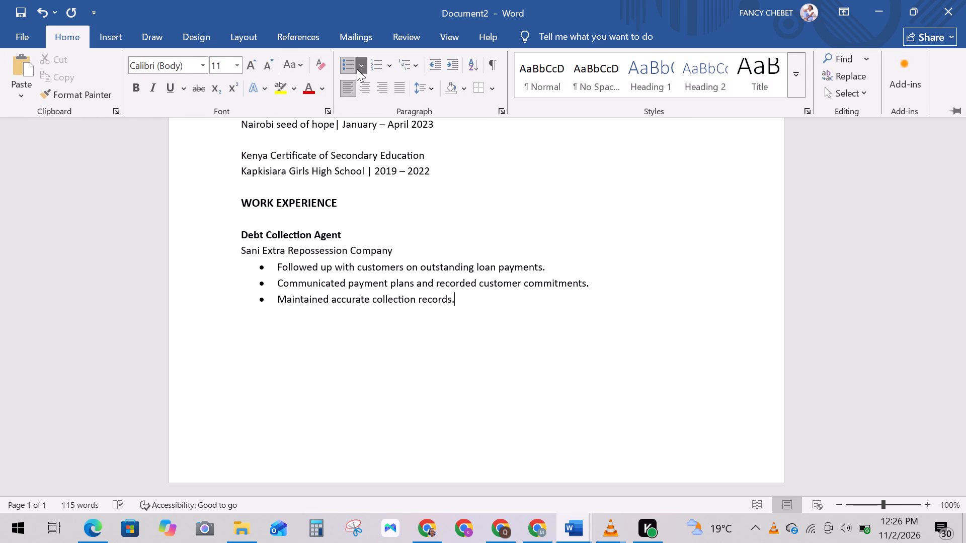
{"action": "left_click", "coordinate": [356, 68]}
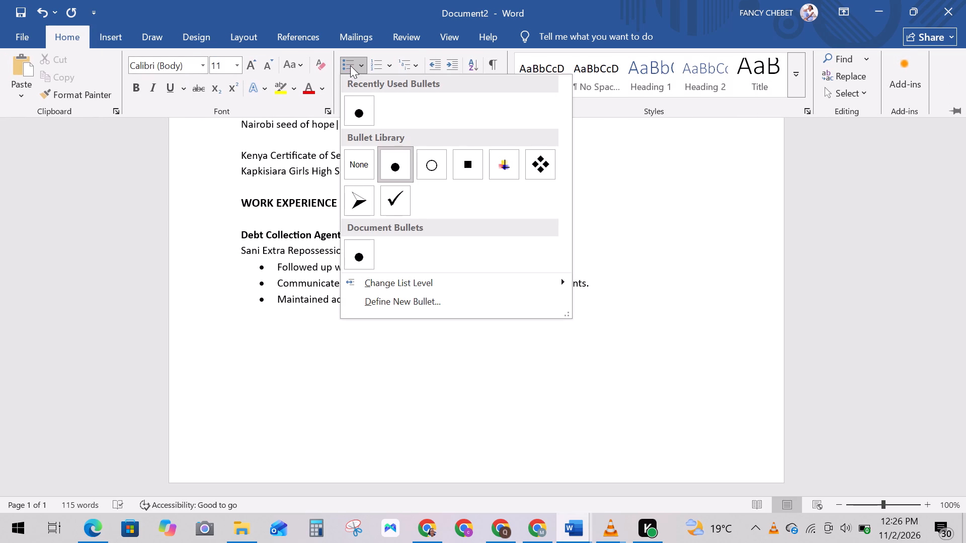
{"action": "left_click", "coordinate": [350, 65]}
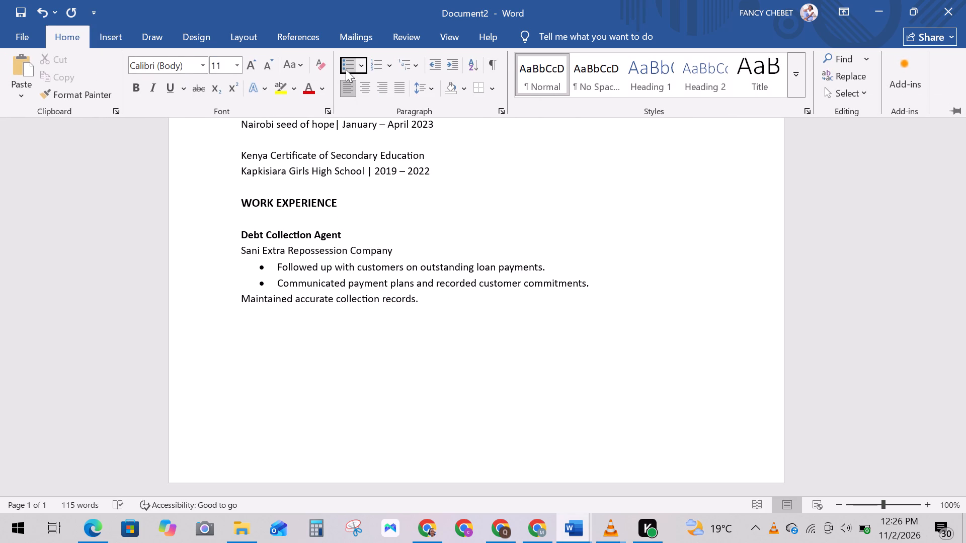
Reapply bullet formatting to the "Maintained accurate collection records." line.
{"action": "left_click", "coordinate": [346, 68]}
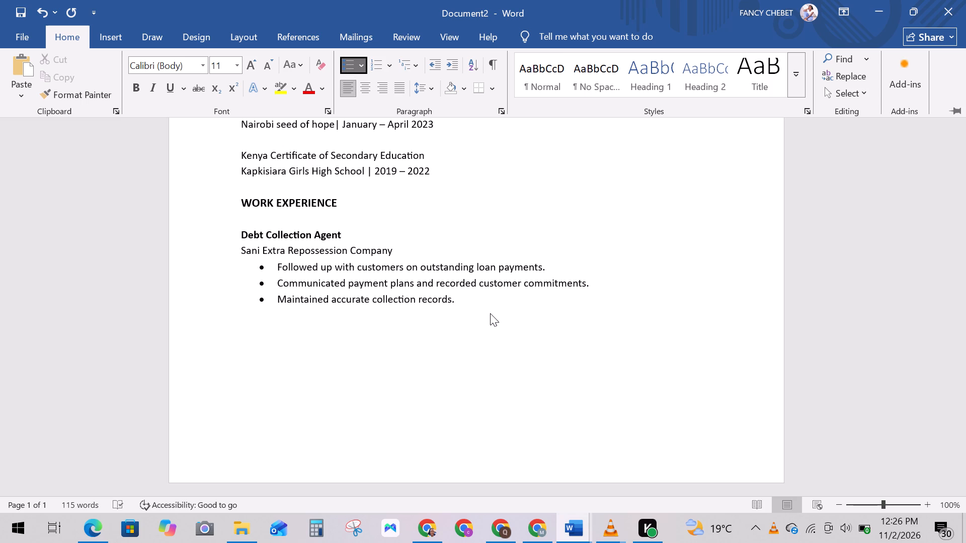
{"action": "key", "text": "Return"}
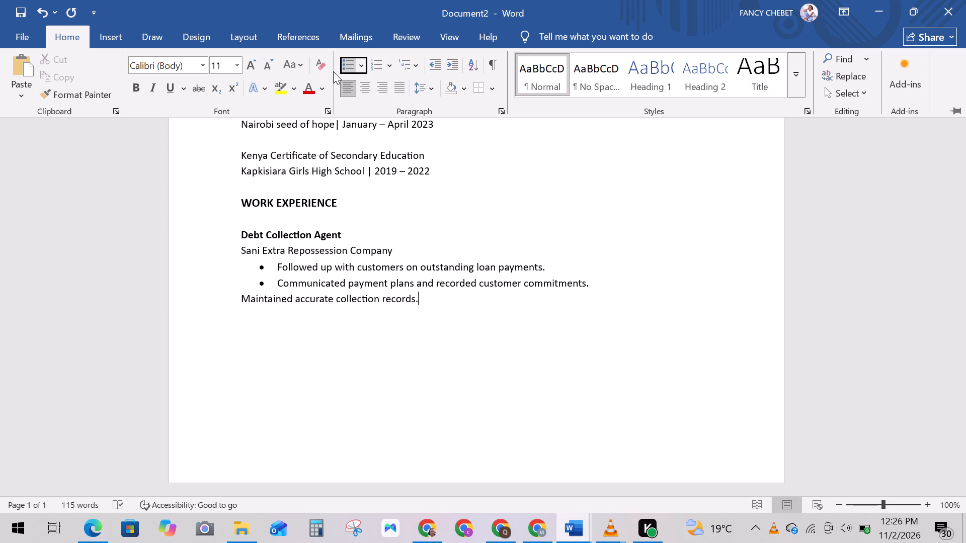
{"action": "left_click", "coordinate": [355, 62]}
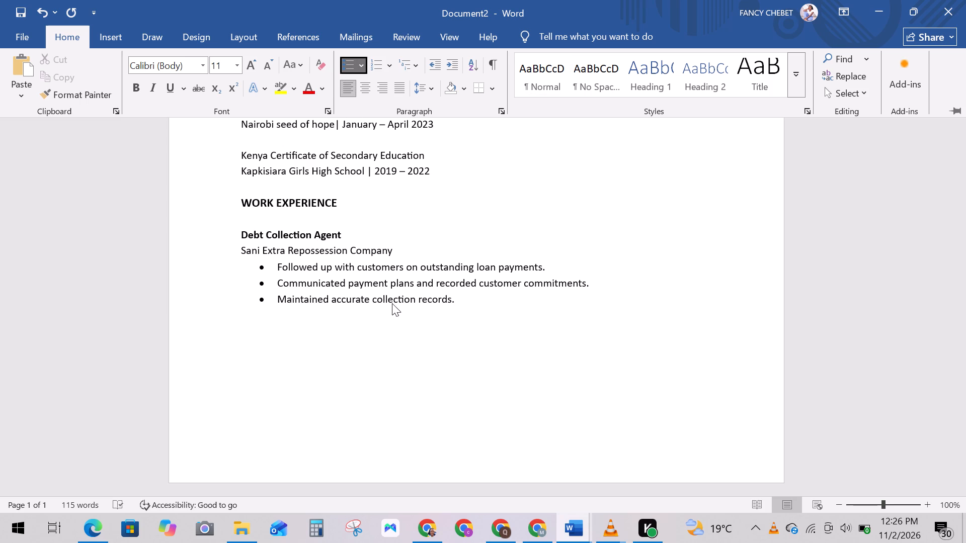
{"action": "left_click", "coordinate": [457, 328]}
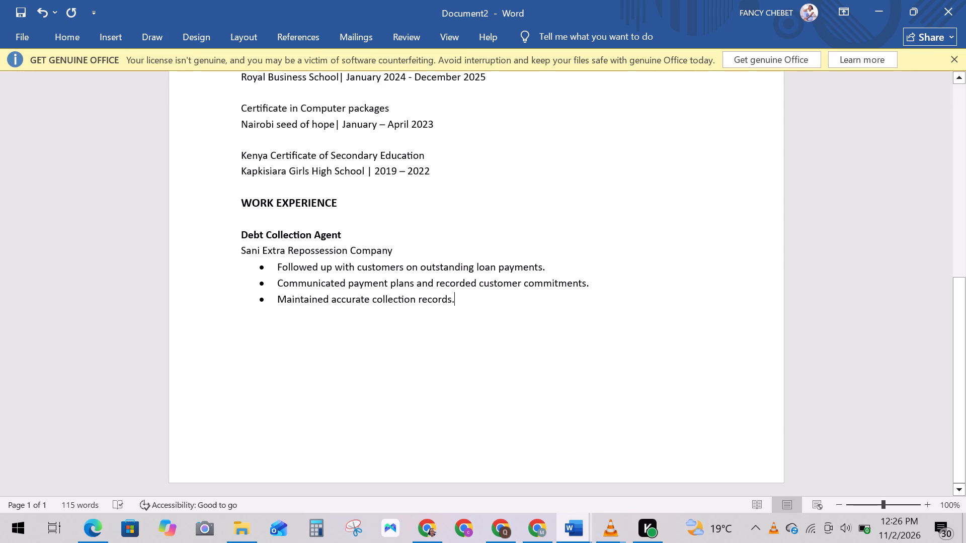
End the bulleted list after the third duty and start an unbulleted, unindented line below it, leaving blank space between.
{"action": "key", "text": "Return"}
{"action": "key", "text": "BackSpace"}
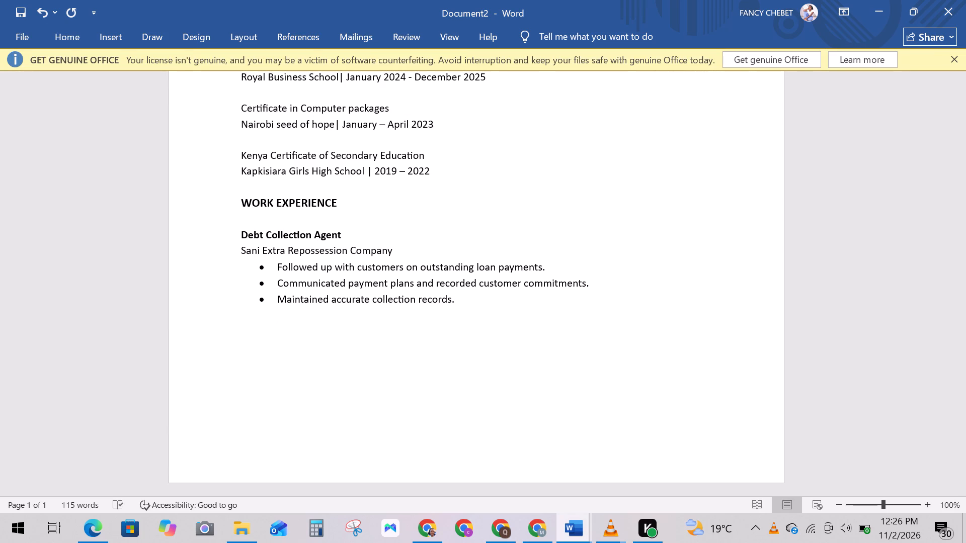
{"action": "key", "text": "BackSpace"}
{"action": "key", "text": "BackSpace"}
{"action": "key", "text": "BackSpace"}
{"action": "key", "text": "Return"}
{"action": "key", "text": "BackSpace"}
{"action": "key", "text": "BackSpace"}
{"action": "key", "text": "Return"}
{"action": "key", "text": "BackSpace"}
{"action": "key", "text": "Return"}
{"action": "left_click", "coordinate": [237, 330]}
{"action": "triple_click", "coordinate": [238, 331]}
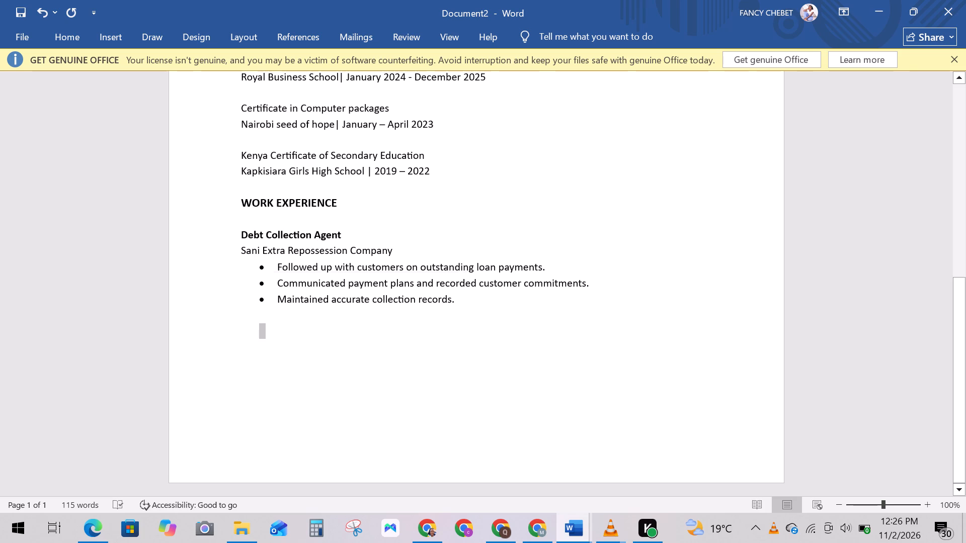
{"action": "left_click", "coordinate": [239, 332]}
{"action": "left_click", "coordinate": [253, 345]}
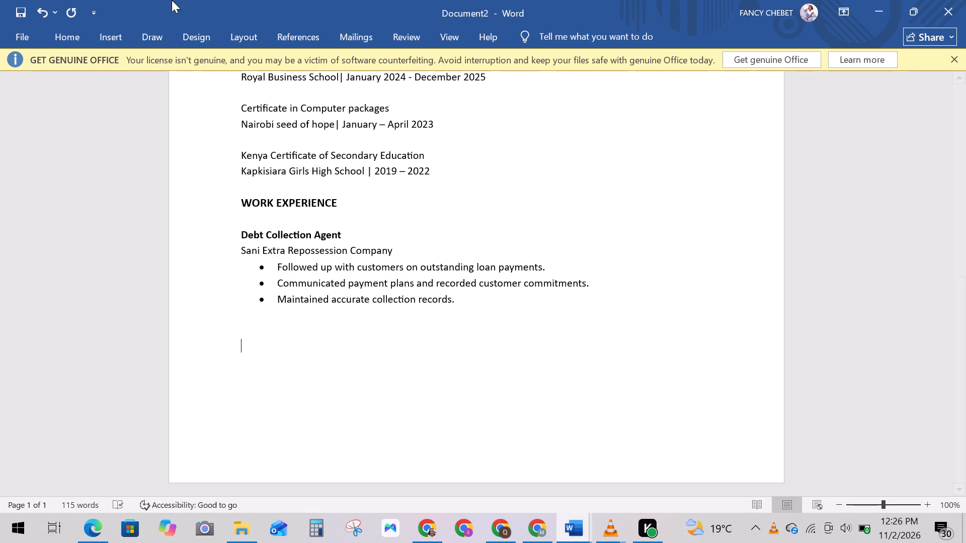
{"action": "left_click", "coordinate": [61, 38]}
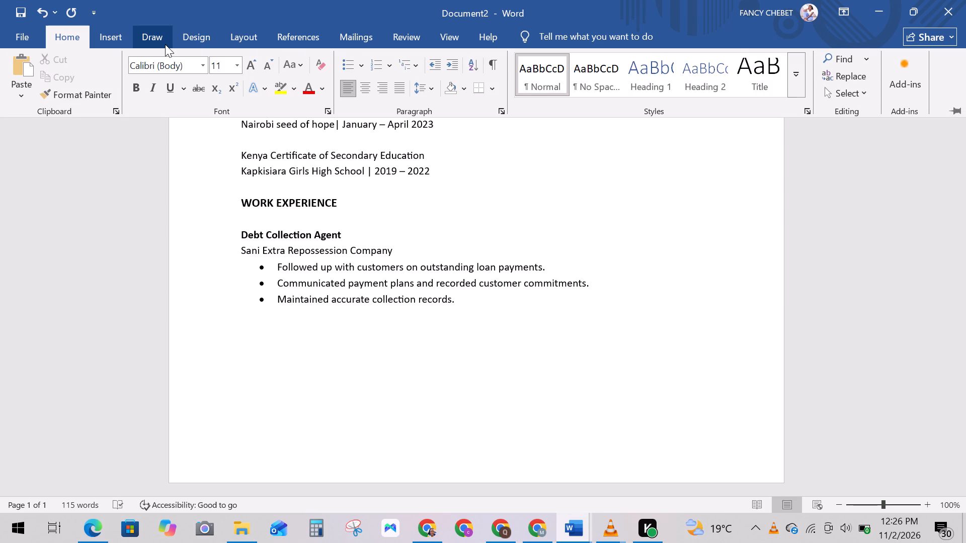
{"action": "left_click", "coordinate": [299, 350]}
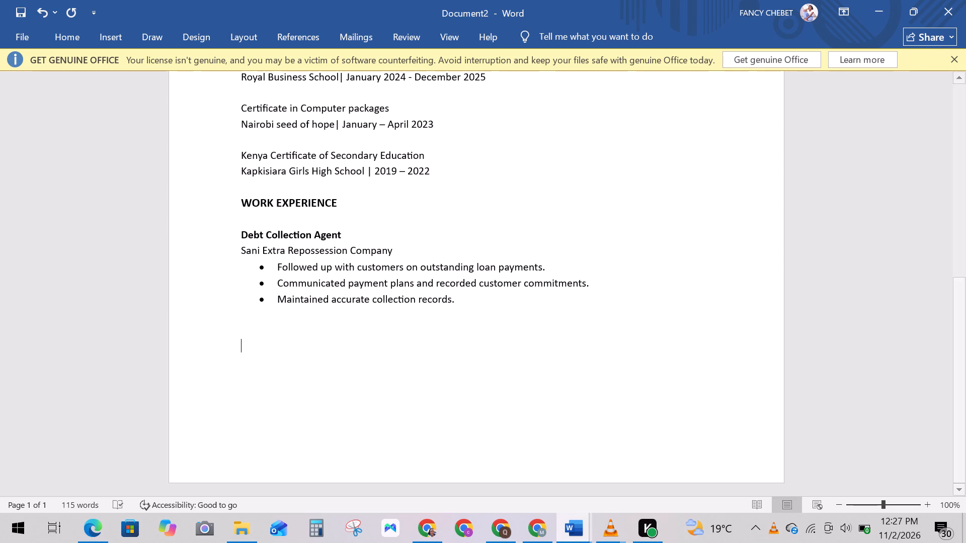
Enter the second job title, "Telecollection Agent", below the Debt Collection Agent duties.
{"action": "type", "text": "te"}
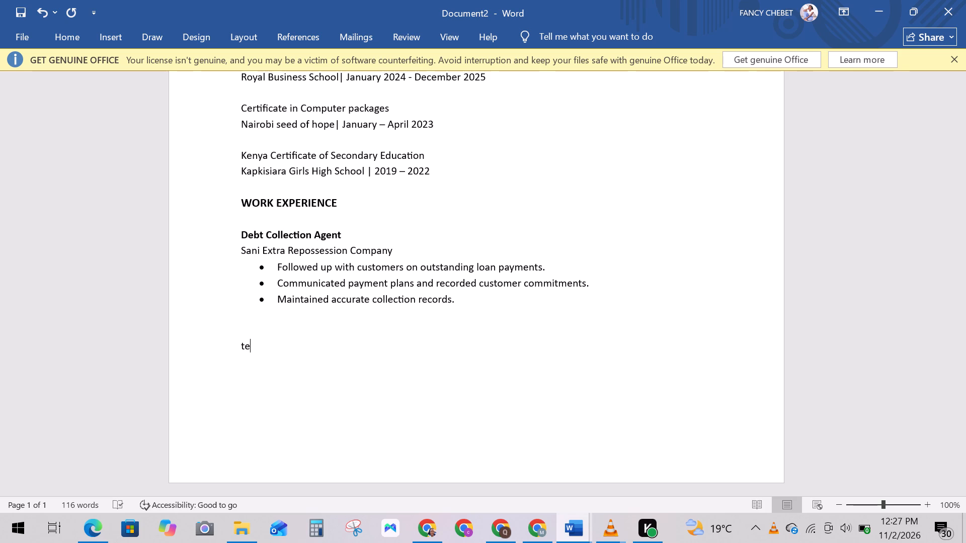
{"action": "type", "text": "lecollection"}
{"action": "key", "text": "space"}
{"action": "type", "text": "agent"}
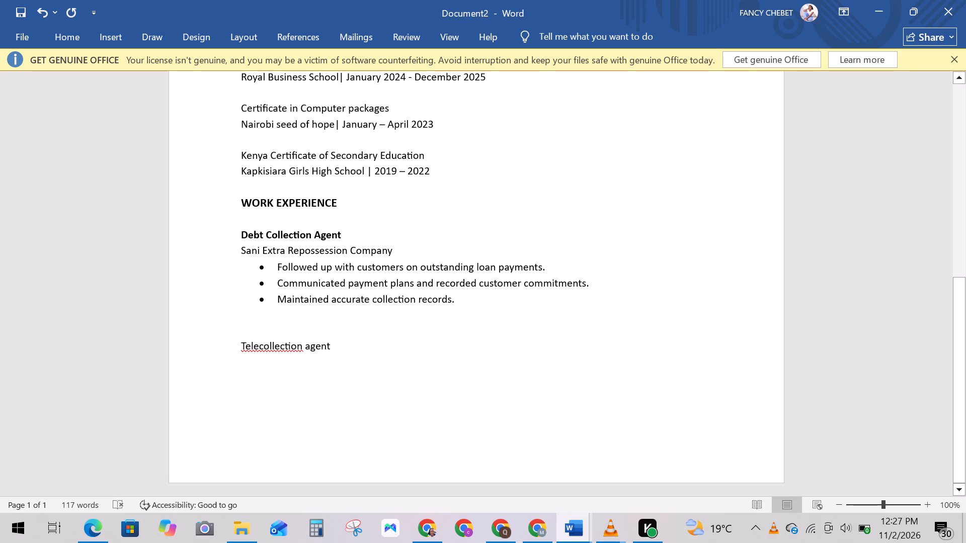
{"action": "key", "text": "BackSpace"}
{"action": "key", "text": "BackSpace"}
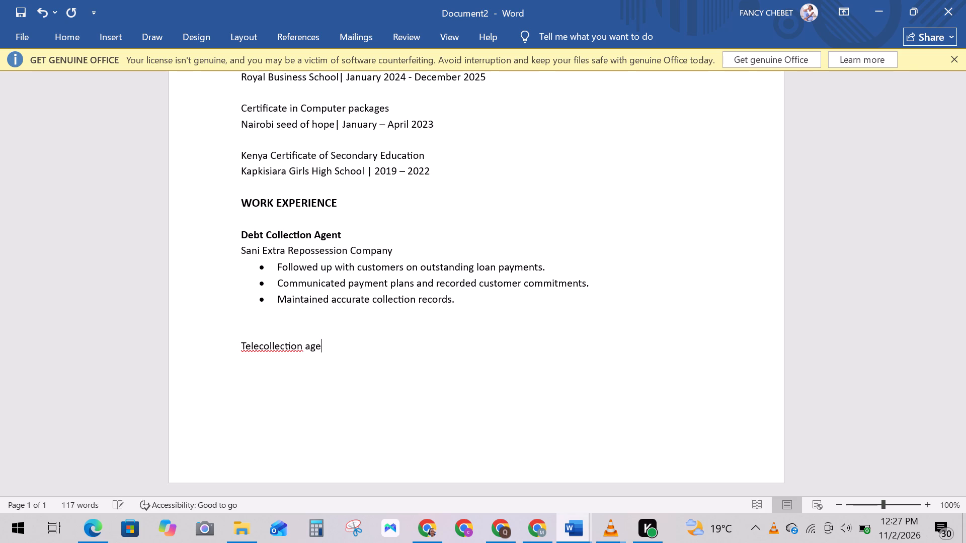
{"action": "key", "text": "BackSpace"}
{"action": "key", "text": "BackSpace"}
{"action": "key", "text": "BackSpace"}
{"action": "type", "text": "age"}
{"action": "key", "text": "BackSpace"}
{"action": "key", "text": "BackSpace"}
{"action": "key", "text": "BackSpace"}
{"action": "key", "text": "a"}
{"action": "type", "text": "gent"}
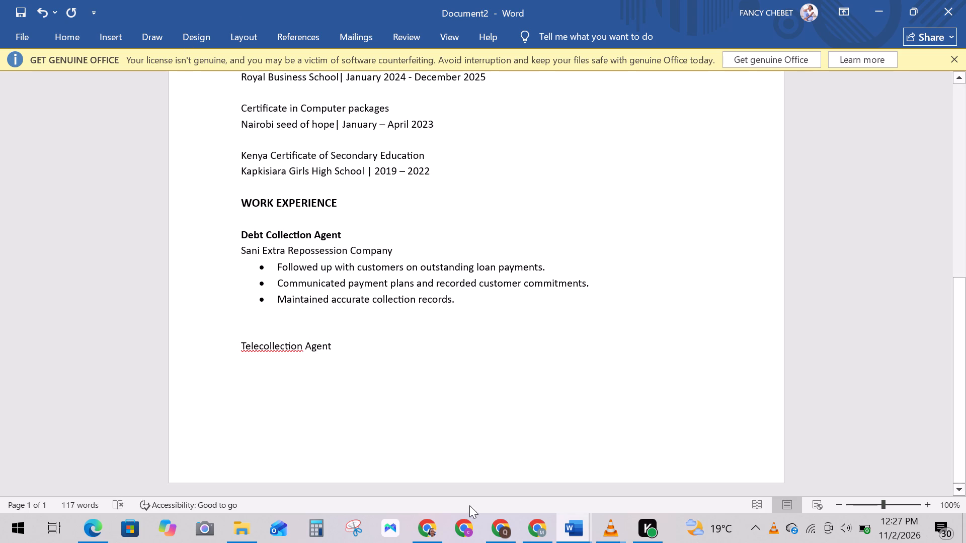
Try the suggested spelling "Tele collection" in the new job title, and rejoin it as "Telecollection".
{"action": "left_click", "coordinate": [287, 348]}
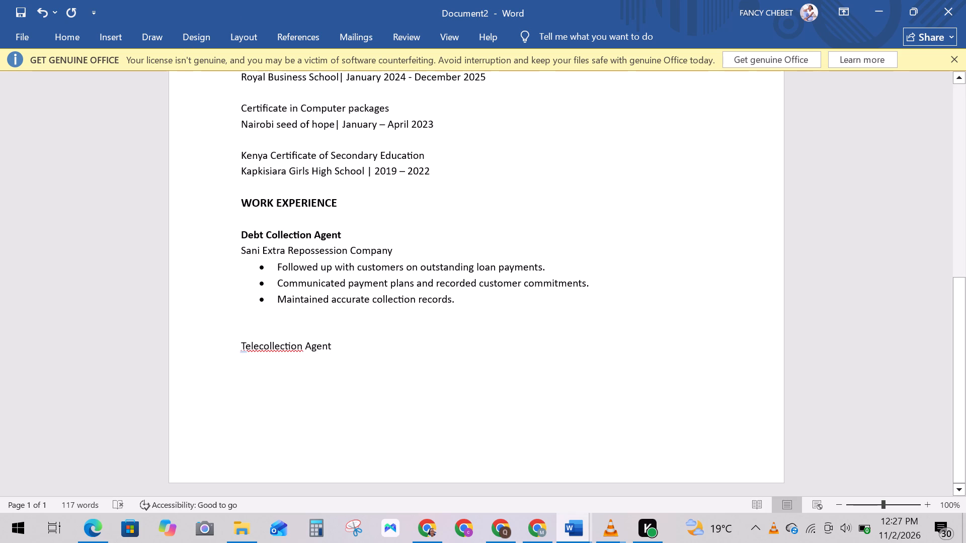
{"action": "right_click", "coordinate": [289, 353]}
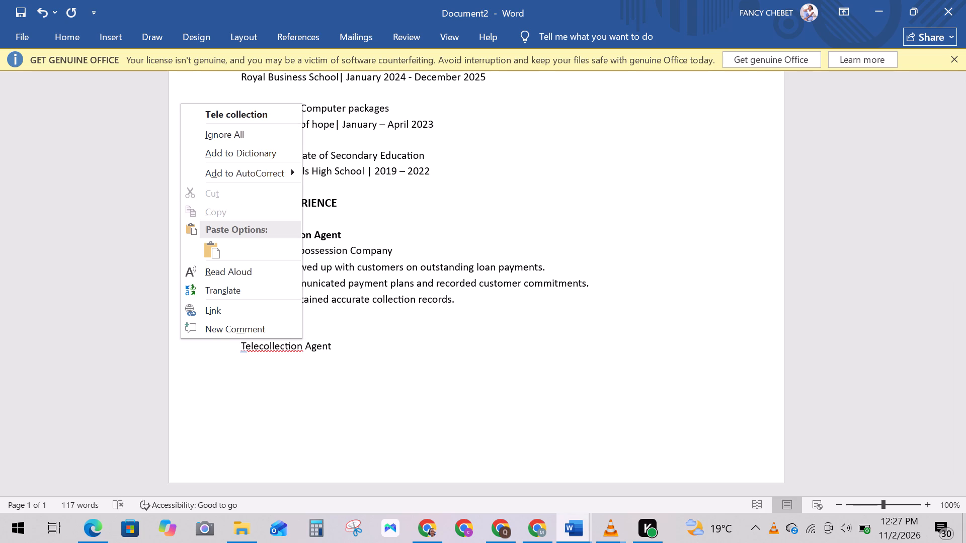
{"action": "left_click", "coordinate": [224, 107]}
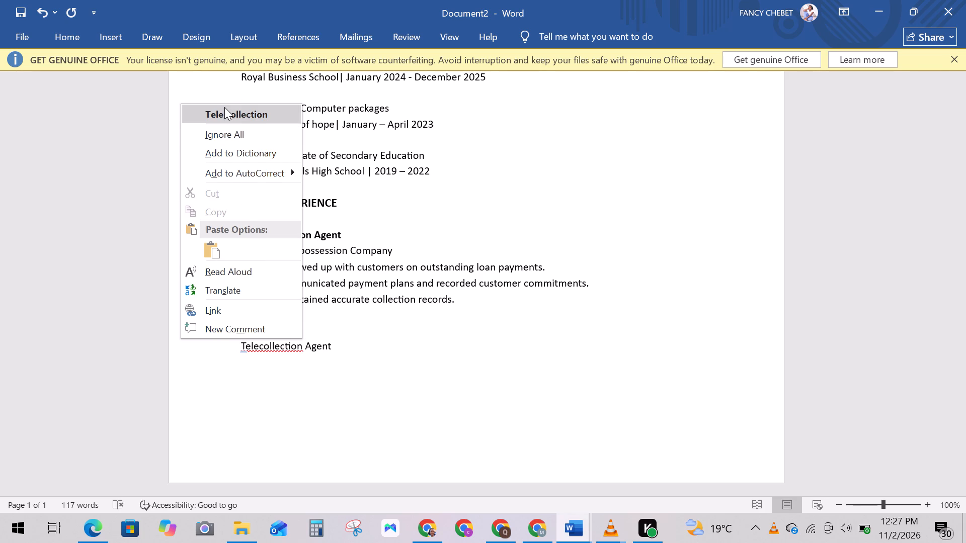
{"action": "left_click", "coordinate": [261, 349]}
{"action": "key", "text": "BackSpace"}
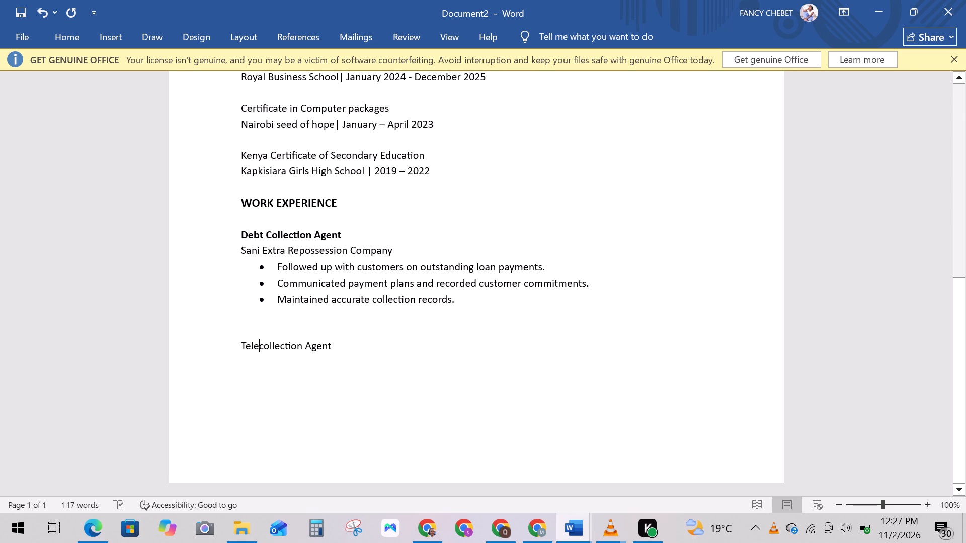
Make the "Telecollection Agent" job title bold and set its font size to 12.
{"action": "left_click_drag", "start_coordinate": [239, 344], "coordinate": [339, 345]}
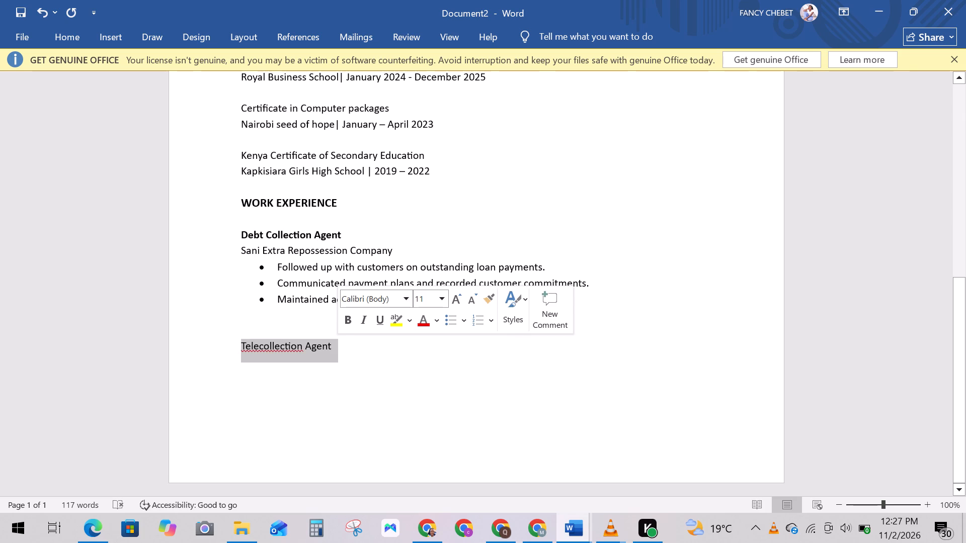
{"action": "left_click", "coordinate": [344, 322]}
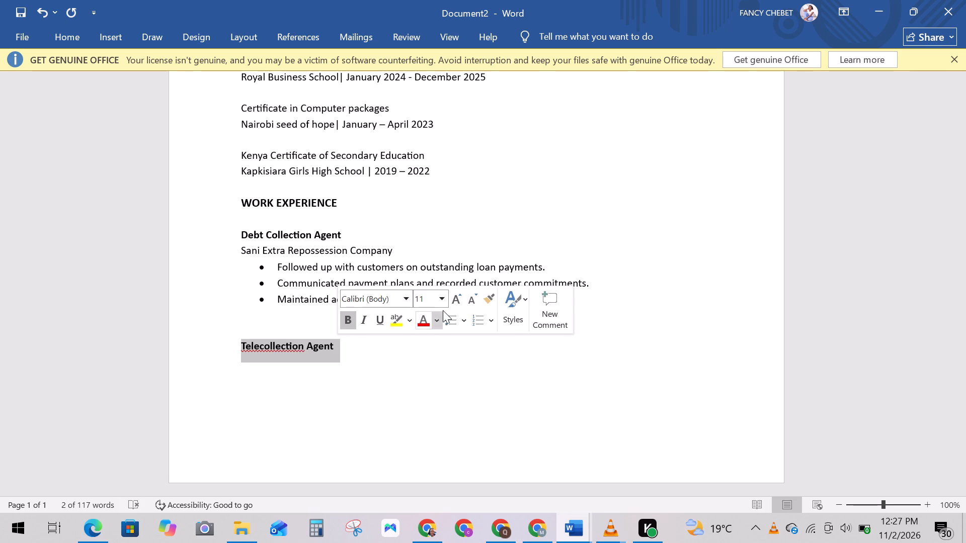
{"action": "left_click", "coordinate": [439, 302]}
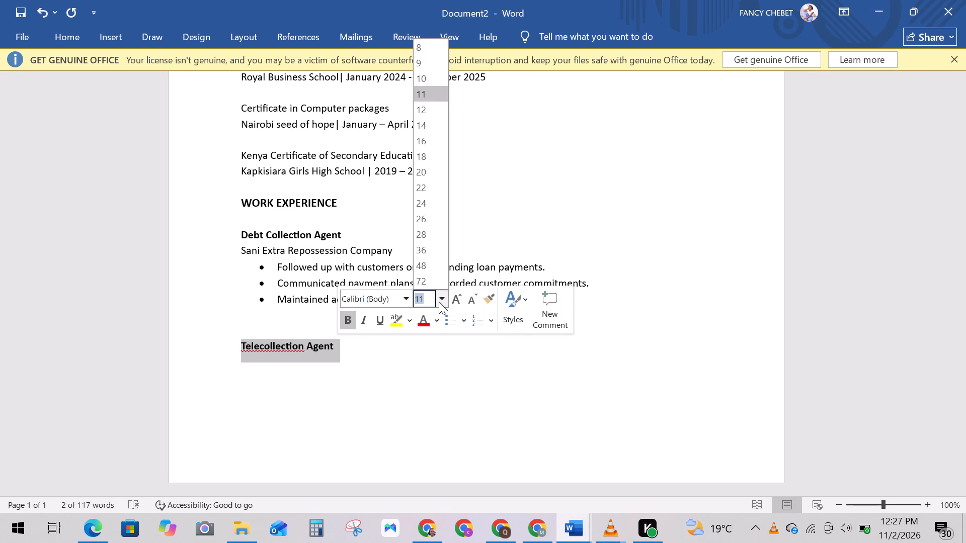
{"action": "left_click", "coordinate": [418, 112]}
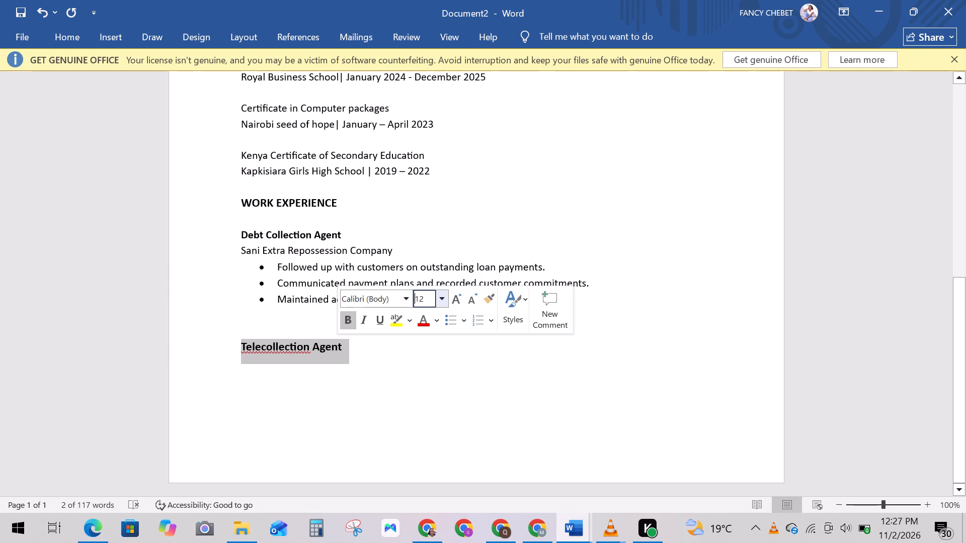
{"action": "left_click", "coordinate": [342, 368]}
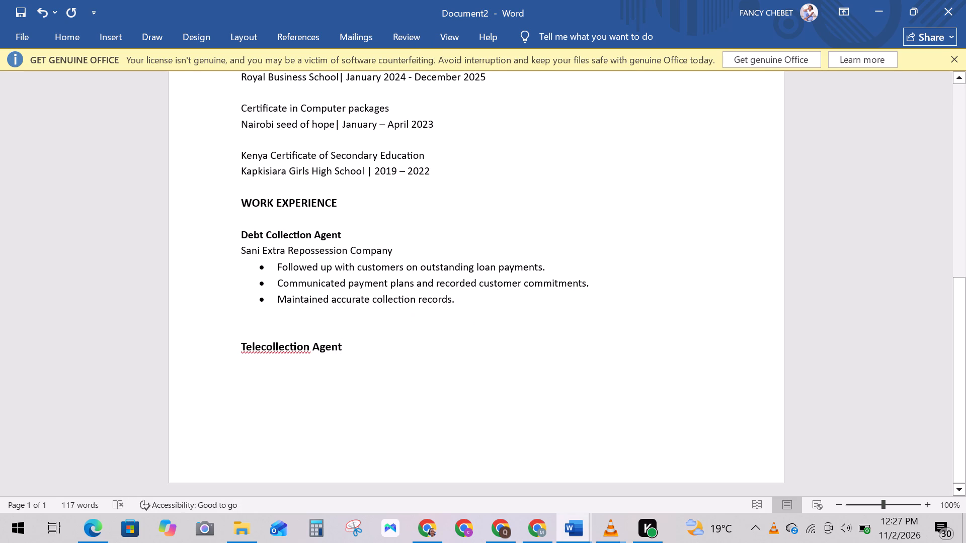
Ignore all spelling flags for the word "Telecollection" in the job title.
{"action": "left_click", "coordinate": [272, 346]}
{"action": "right_click", "coordinate": [274, 339]}
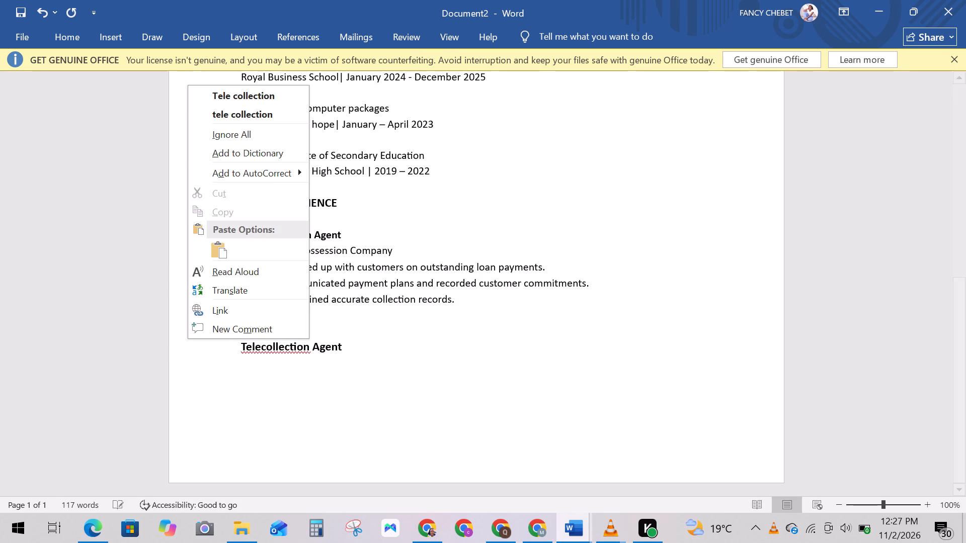
{"action": "left_click", "coordinate": [237, 134]}
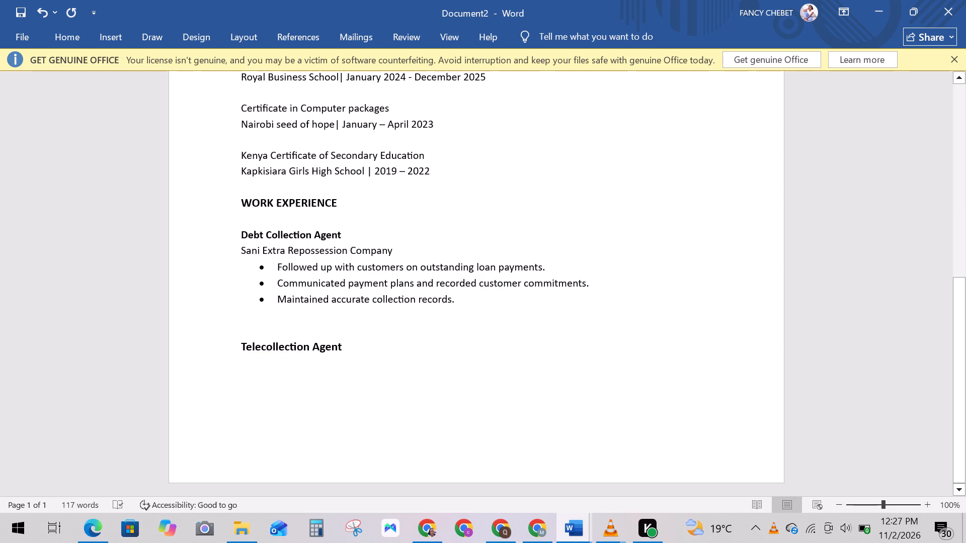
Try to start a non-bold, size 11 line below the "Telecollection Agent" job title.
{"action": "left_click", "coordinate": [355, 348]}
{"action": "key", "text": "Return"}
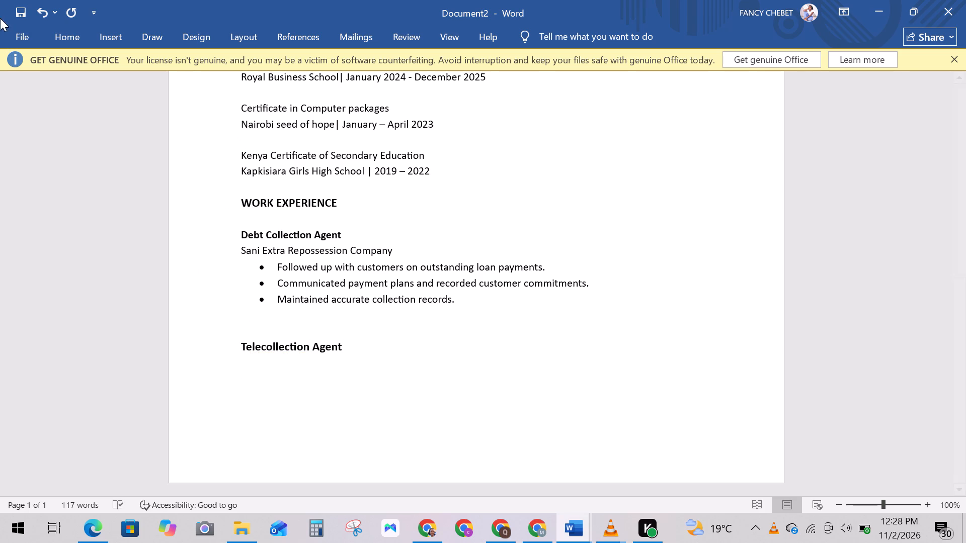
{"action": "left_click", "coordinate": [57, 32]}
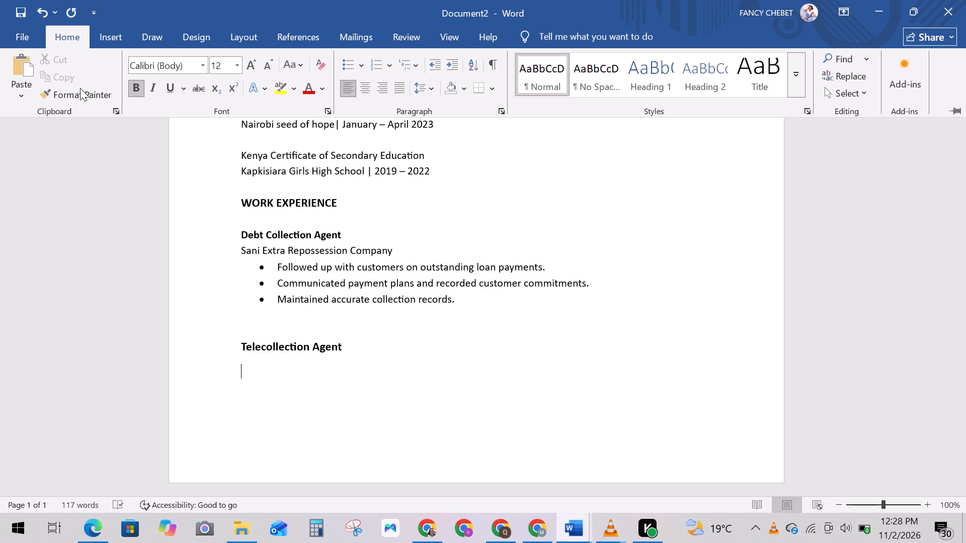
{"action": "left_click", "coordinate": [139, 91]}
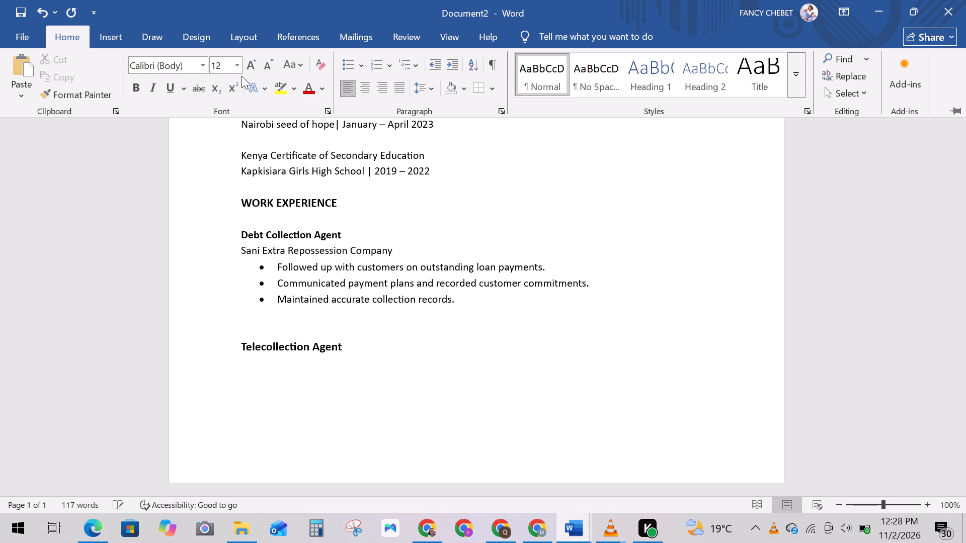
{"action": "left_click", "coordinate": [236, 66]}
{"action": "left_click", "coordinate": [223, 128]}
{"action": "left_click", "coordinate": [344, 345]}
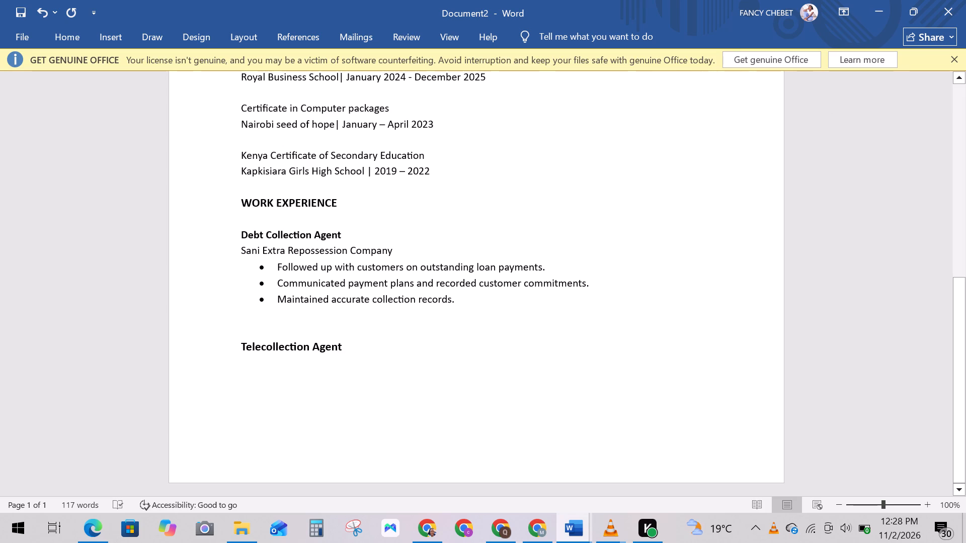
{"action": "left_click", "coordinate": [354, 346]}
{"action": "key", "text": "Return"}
Append the employment period "| December 2025 – June 2026" to the Sani Extra Repossession Company line.
{"action": "left_click", "coordinate": [404, 247]}
{"action": "key", "text": "shift+bar"}
{"action": "key", "text": "space"}
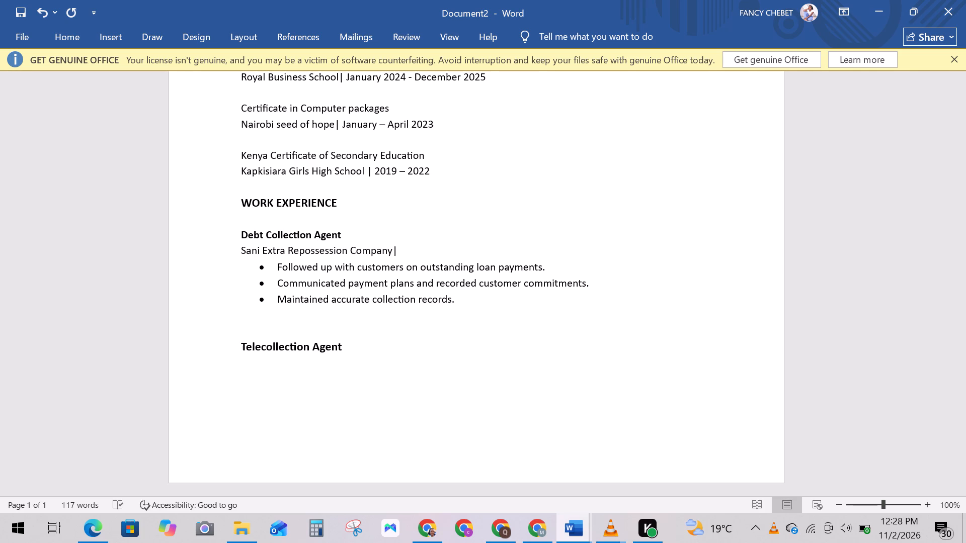
{"action": "key", "text": "space"}
{"action": "type", "text": "de"}
{"action": "key", "text": "c"}
{"action": "key", "text": "e"}
{"action": "type", "text": "mber"}
{"action": "key", "text": "space"}
{"action": "type", "text": "2025"}
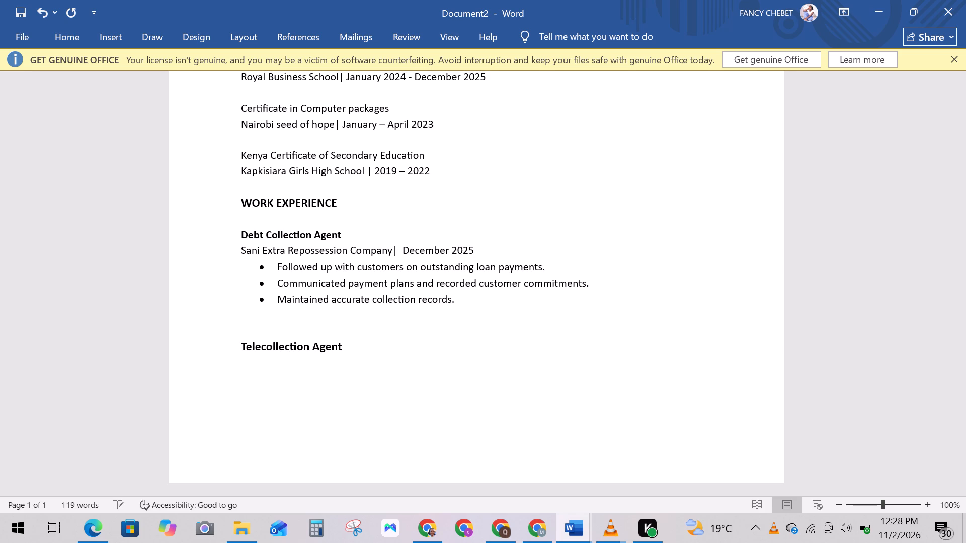
{"action": "key", "text": "space"}
{"action": "type", "text": "-"}
{"action": "key", "text": "space"}
{"action": "type", "text": "june"}
{"action": "key", "text": "space"}
{"action": "type", "text": "2026"}
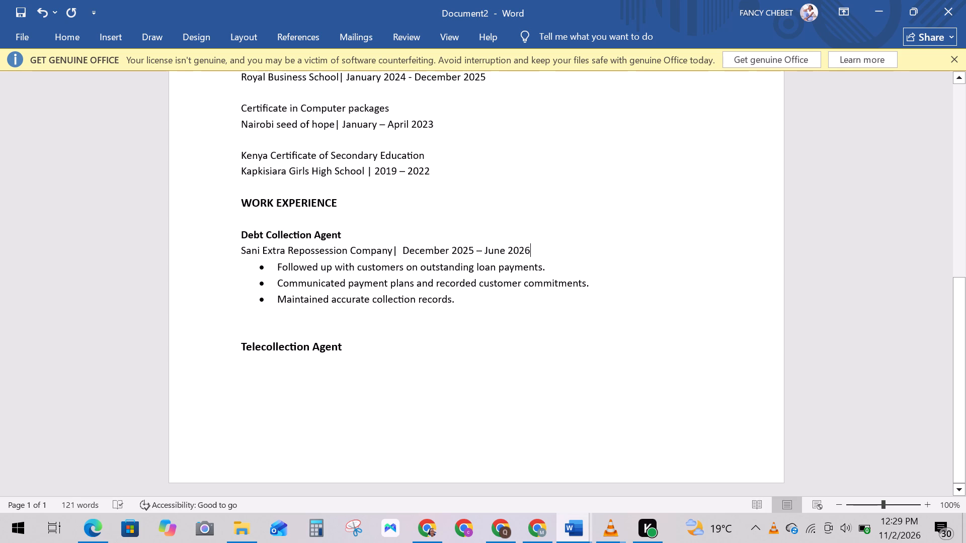
Start a new line below the "Telecollection Agent" job title and enter "om" without bold.
{"action": "left_click", "coordinate": [358, 358]}
{"action": "key", "text": "Return"}
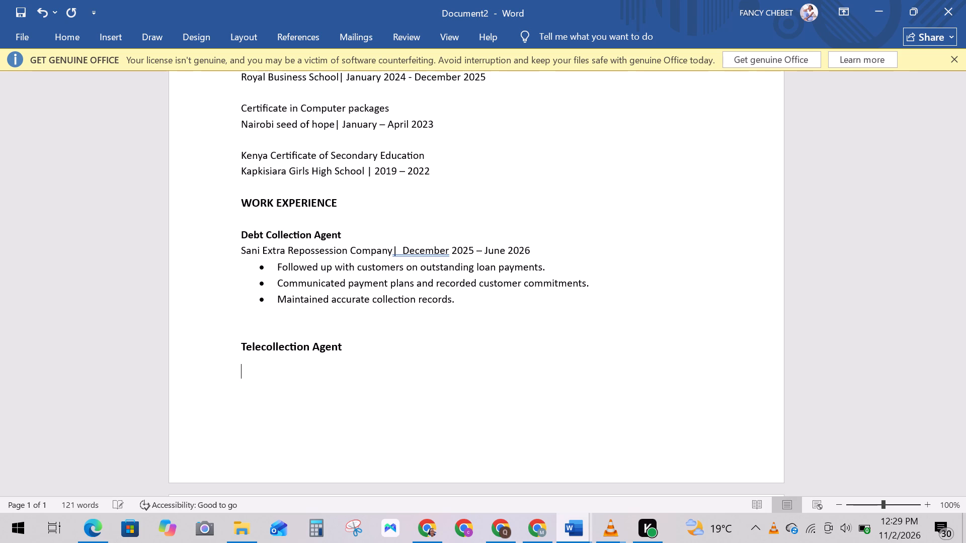
{"action": "type", "text": "om"}
{"action": "key", "text": "BackSpace"}
{"action": "key", "text": "BackSpace"}
{"action": "left_click", "coordinate": [61, 35]}
{"action": "left_click", "coordinate": [129, 89]}
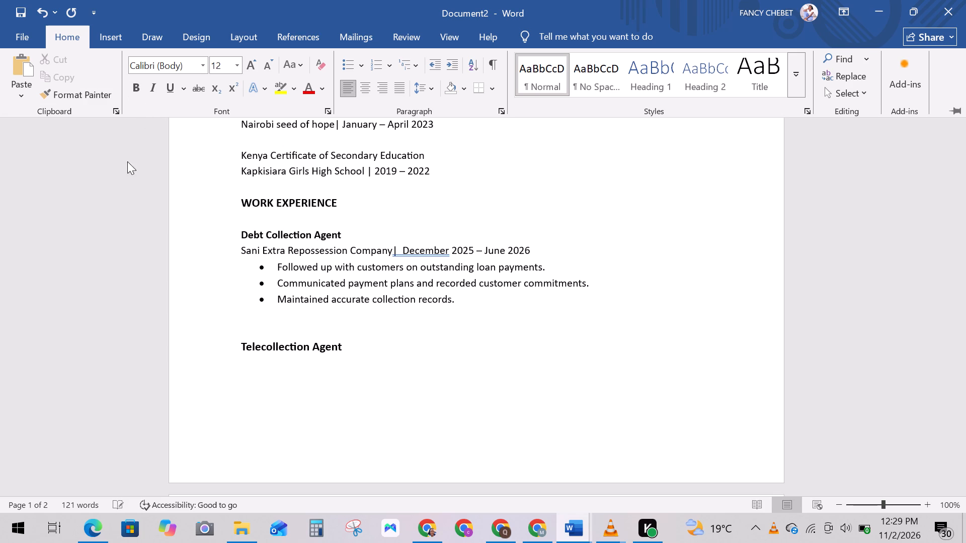
{"action": "type", "text": "om"}
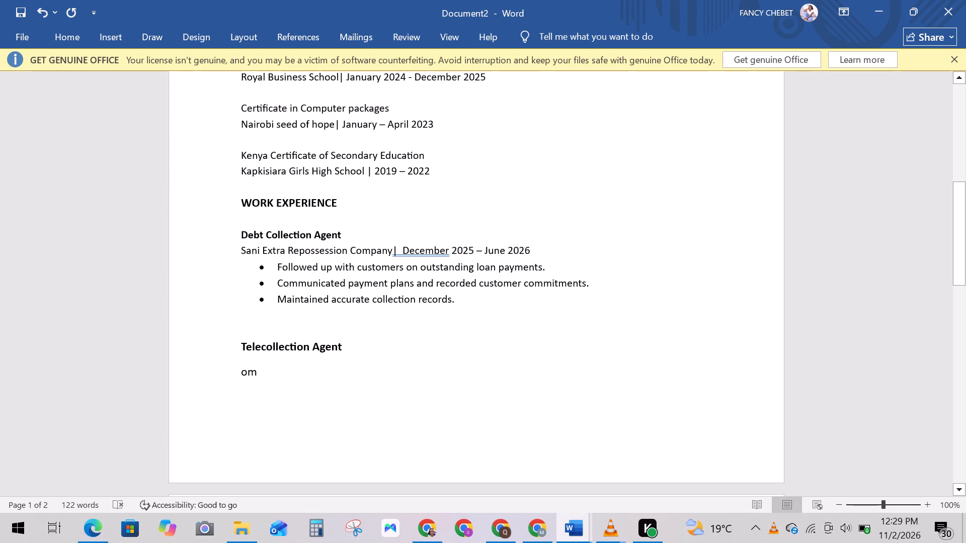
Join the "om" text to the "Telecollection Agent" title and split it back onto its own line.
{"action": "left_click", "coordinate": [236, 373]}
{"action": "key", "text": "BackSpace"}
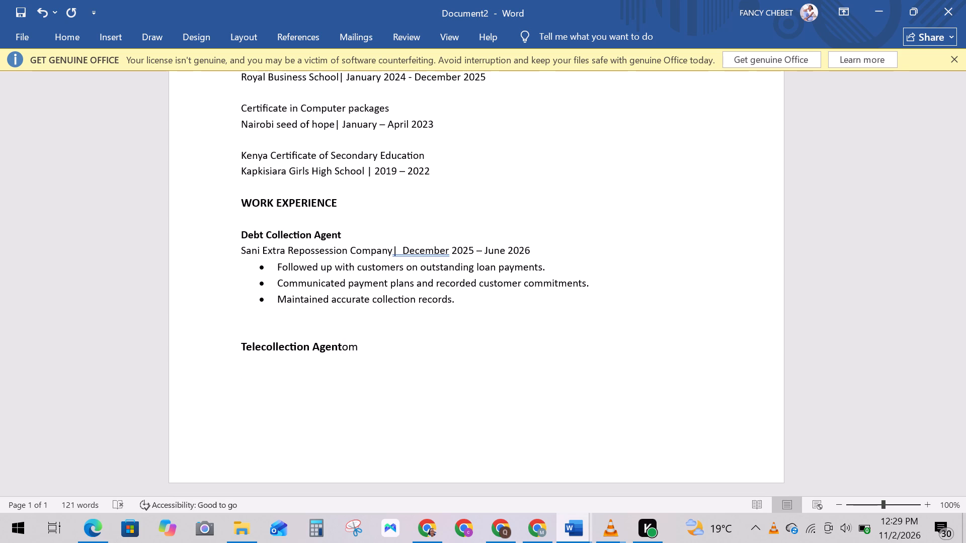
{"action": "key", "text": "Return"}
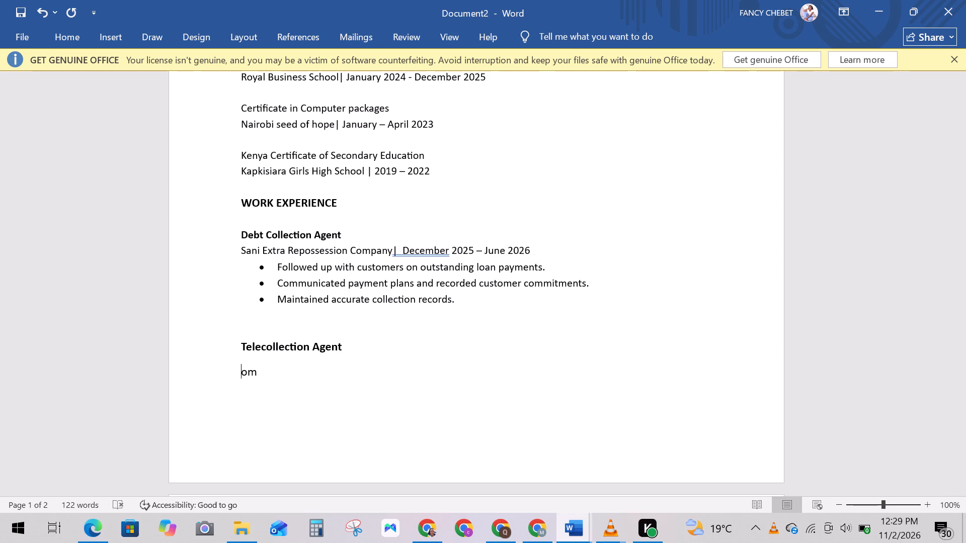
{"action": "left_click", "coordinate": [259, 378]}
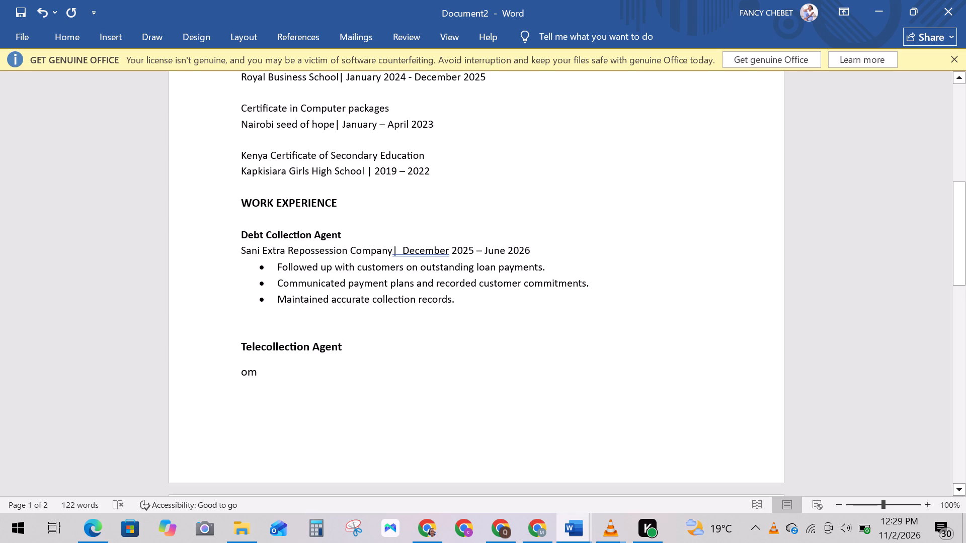
Set the spacing after the "Telecollection Agent" title and the "om" line to 0 pt.
{"action": "left_click_drag", "start_coordinate": [242, 346], "coordinate": [247, 385]}
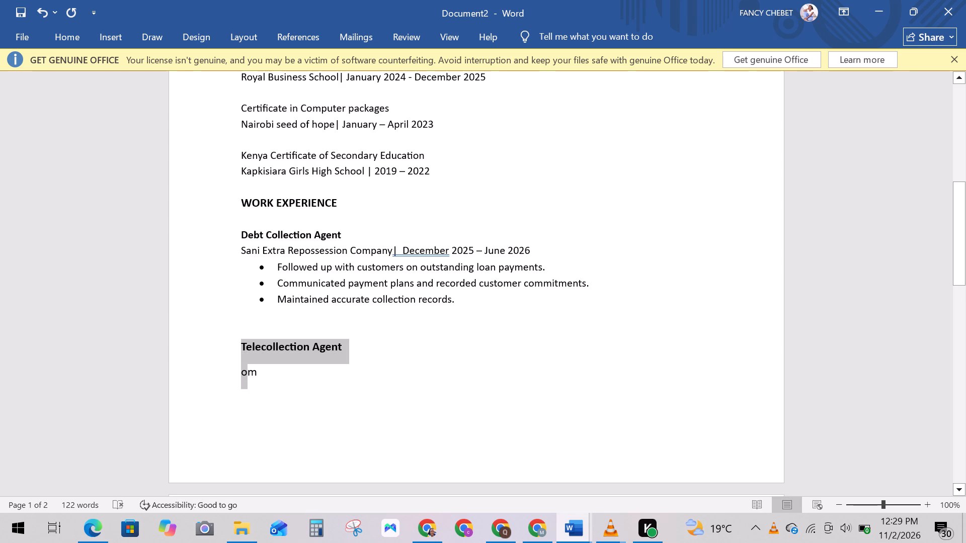
{"action": "left_click", "coordinate": [247, 385]}
{"action": "left_click_drag", "start_coordinate": [242, 343], "coordinate": [260, 369]}
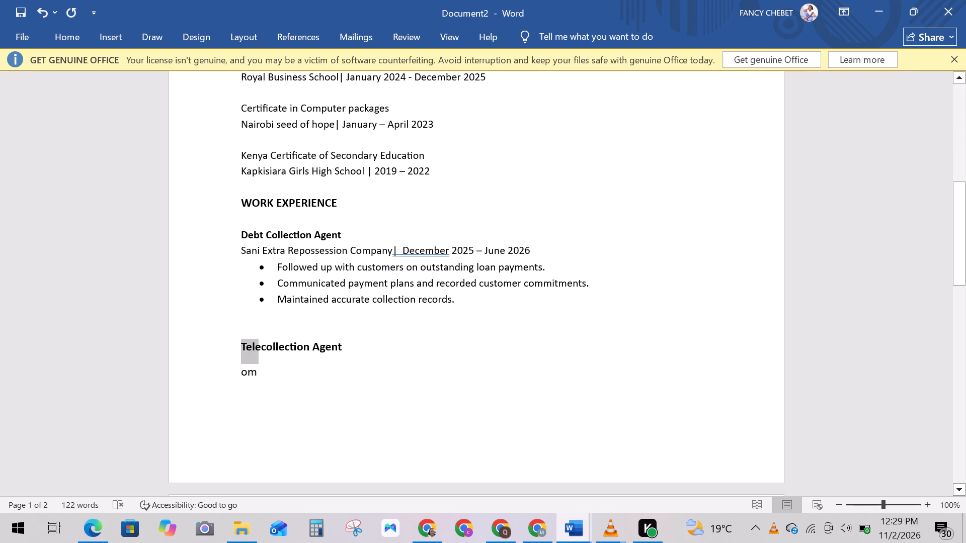
{"action": "left_click_drag", "start_coordinate": [260, 369], "coordinate": [263, 384]}
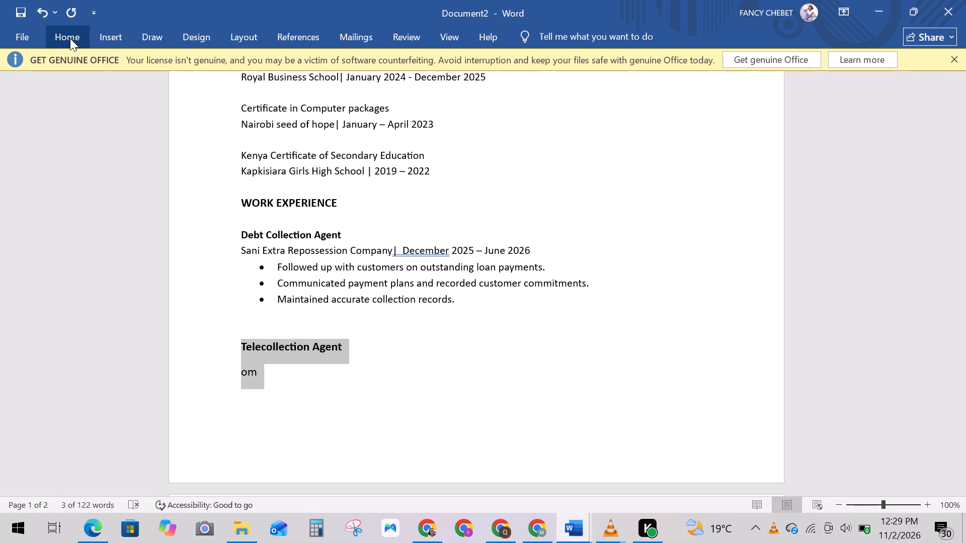
{"action": "left_click", "coordinate": [233, 35]}
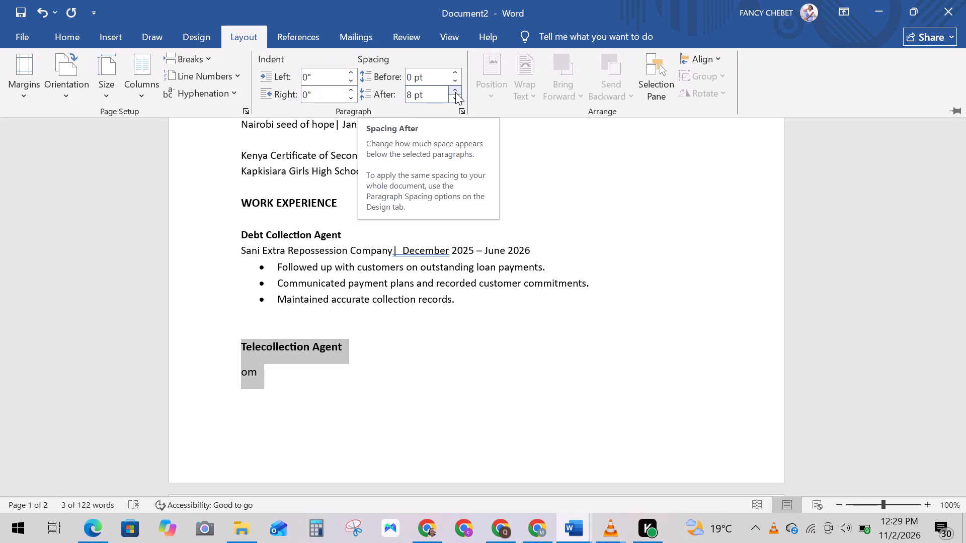
{"action": "left_click", "coordinate": [455, 92]}
{"action": "left_click", "coordinate": [455, 92]}
{"action": "left_click", "coordinate": [455, 92]}
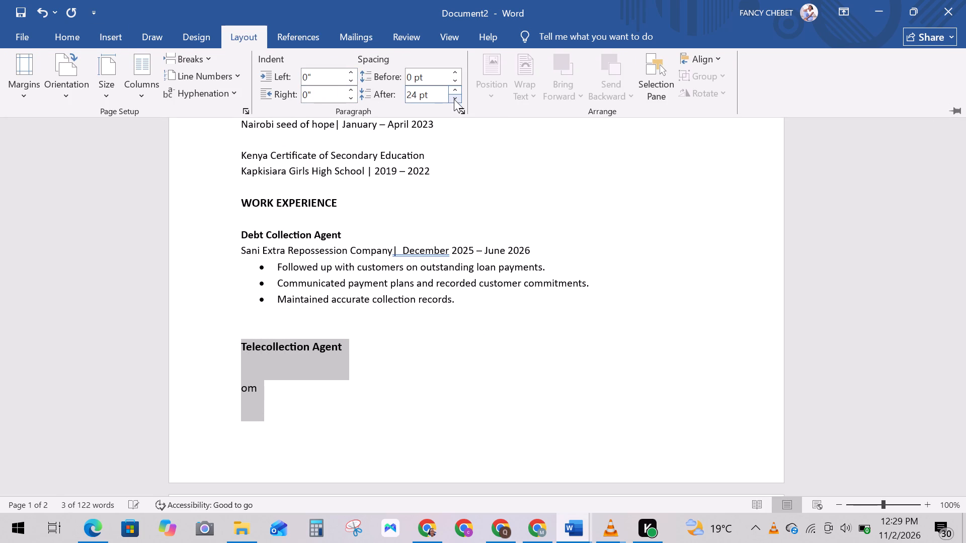
{"action": "left_click", "coordinate": [454, 100]}
{"action": "double_click", "coordinate": [454, 100]}
{"action": "left_click", "coordinate": [454, 100]}
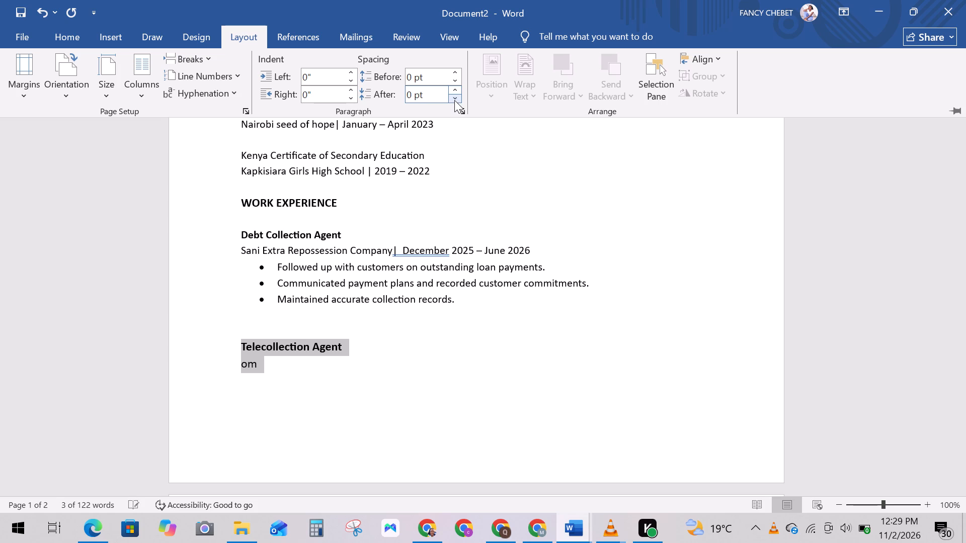
{"action": "left_click", "coordinate": [271, 362]}
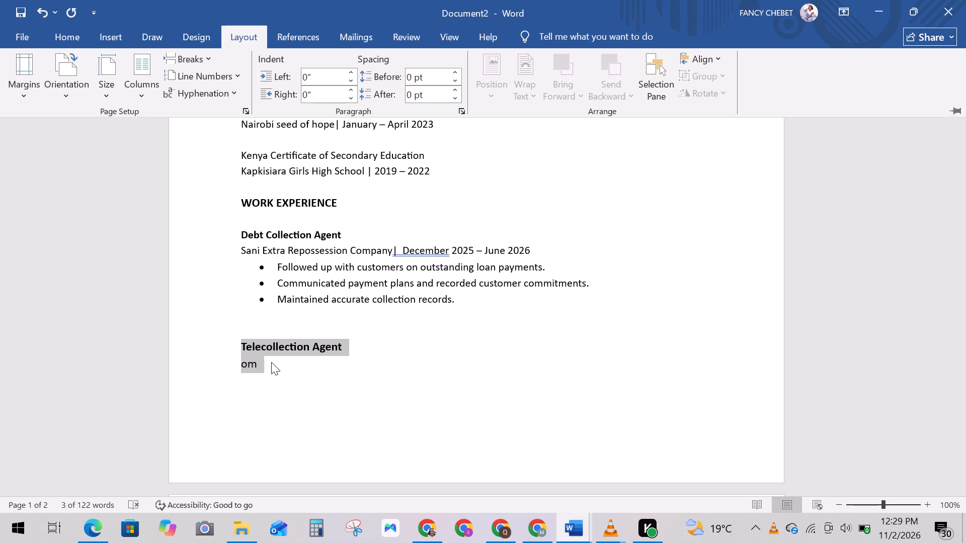
Complete the "om" line under the "Telecollection Agent" title as "Omnichannel international | July -".
{"action": "left_click", "coordinate": [268, 367]}
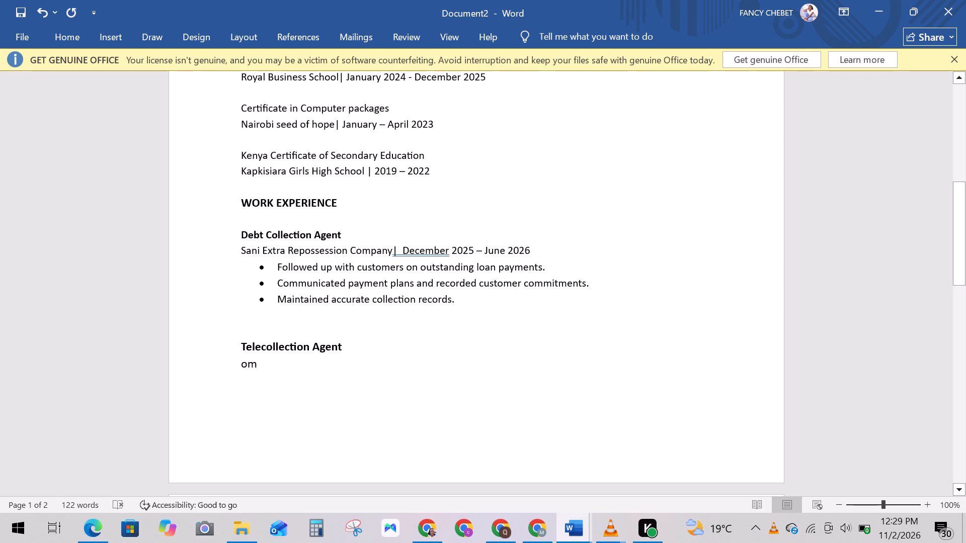
{"action": "type", "text": "niv"}
{"action": "key", "text": "BackSpace"}
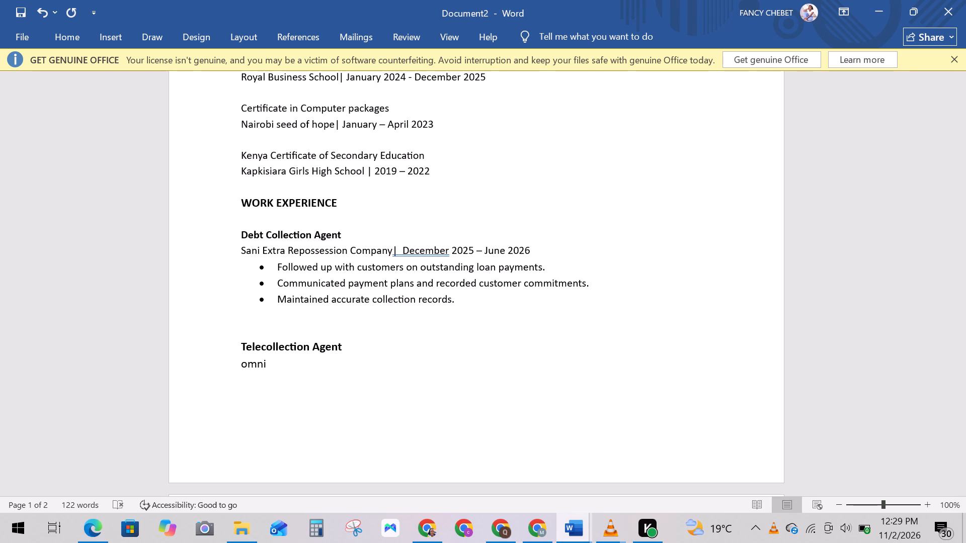
{"action": "type", "text": "cha"}
{"action": "type", "text": "nnel international"}
{"action": "key", "text": "space"}
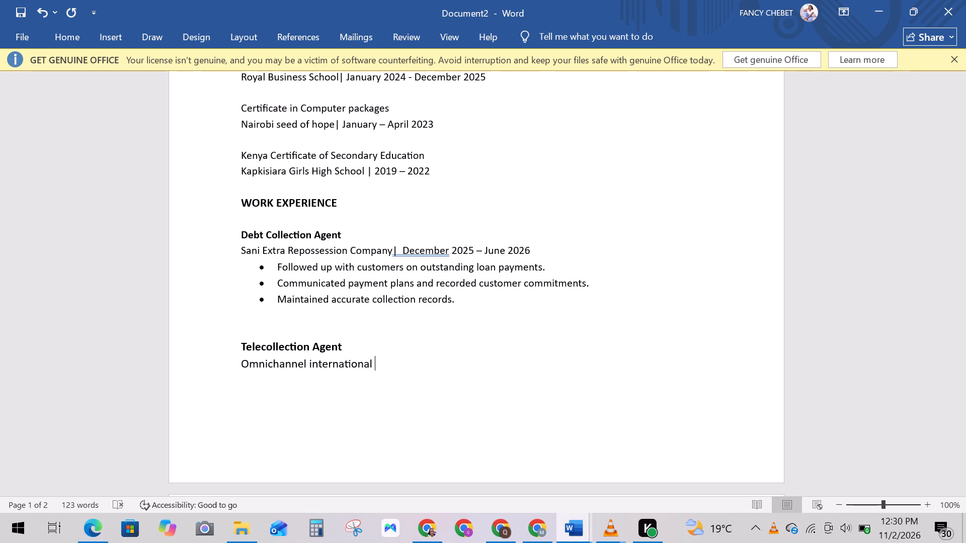
{"action": "key", "text": "shift+bar"}
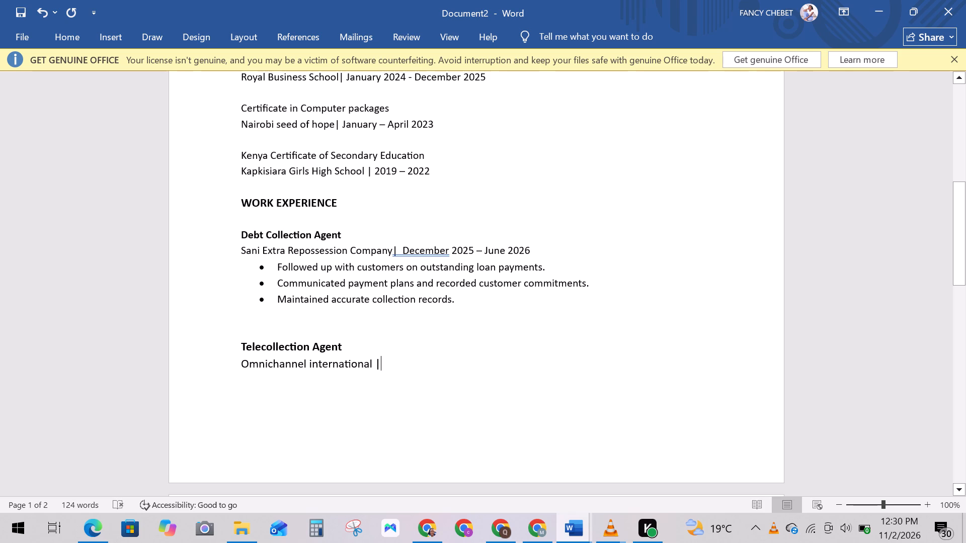
{"action": "key", "text": "space"}
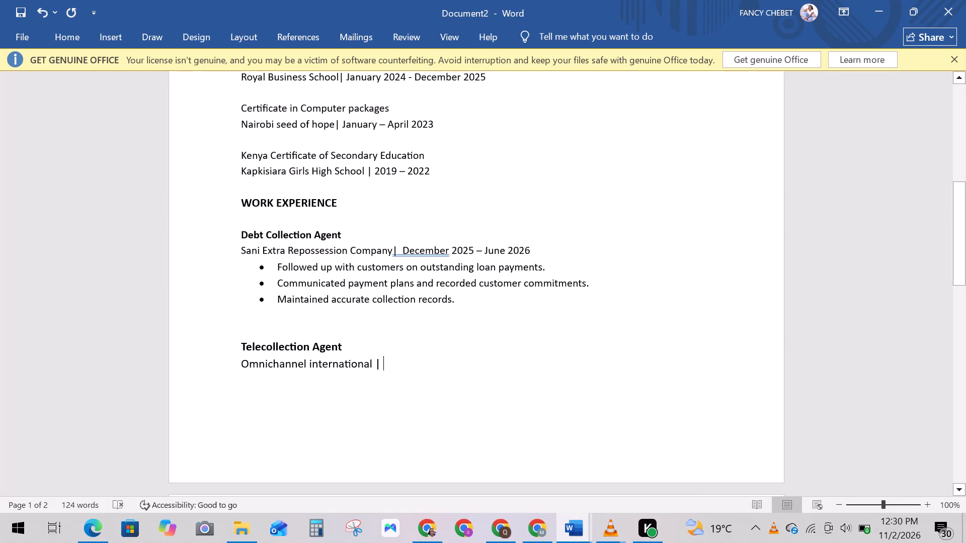
{"action": "type", "text": "july"}
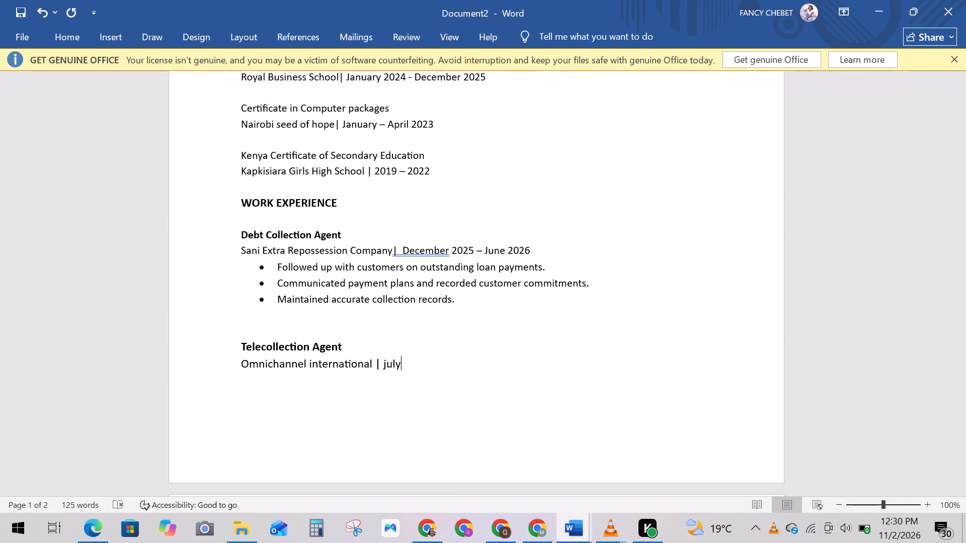
{"action": "key", "text": "space"}
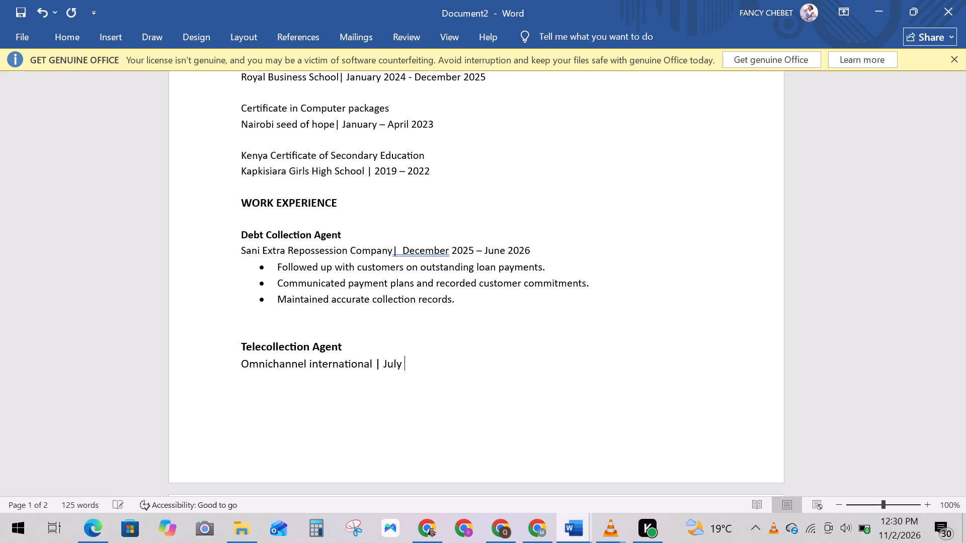
{"action": "type", "text": "3-"}
{"action": "key", "text": "BackSpace"}
{"action": "key", "text": "BackSpace"}
{"action": "key", "text": "0"}
{"action": "key", "text": "BackSpace"}
{"action": "key", "text": "minus"}
{"action": "key", "text": "space"}
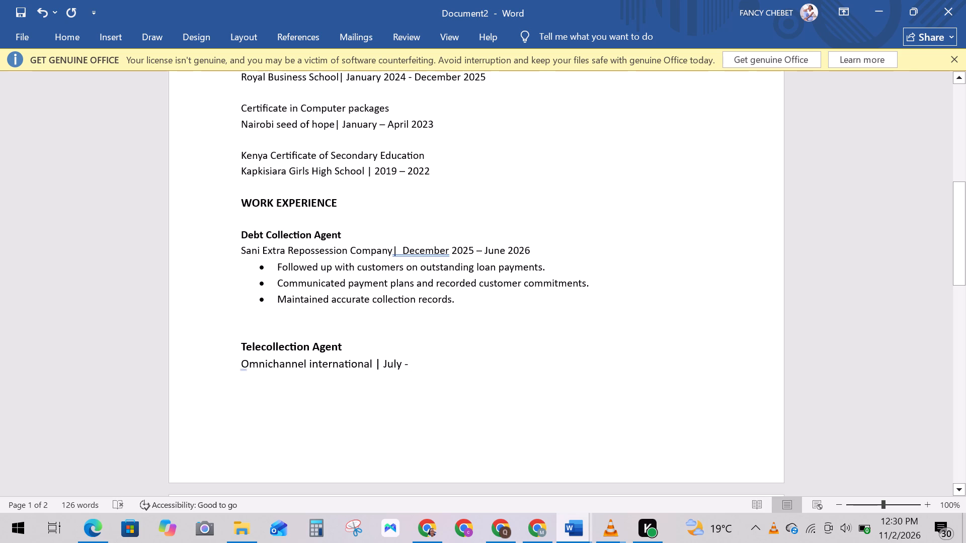
Copy the "Telecollection Agent" title and its "Omnichannel international | July" text to the empty line below WORK EXPERIENCE, keeping source formatting.
{"action": "left_click_drag", "start_coordinate": [246, 354], "coordinate": [392, 365]}
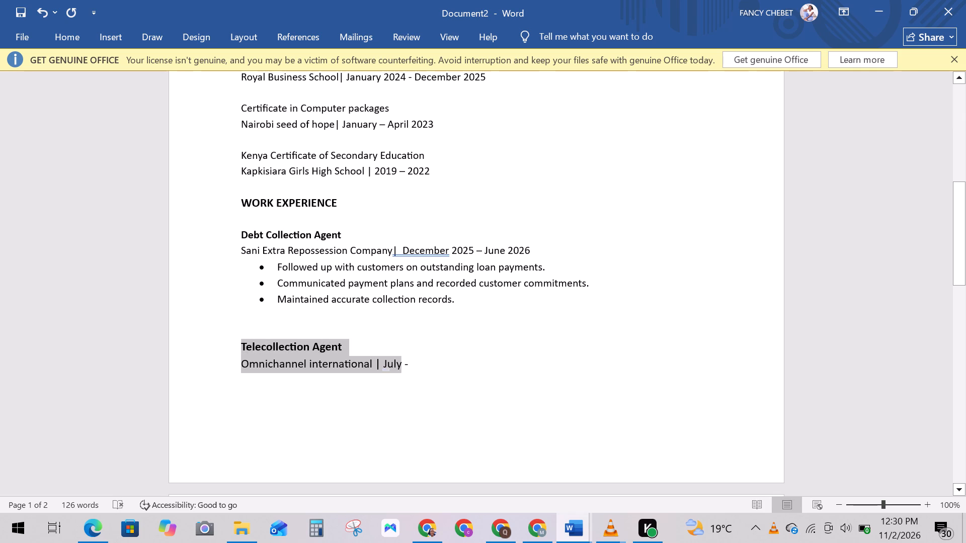
{"action": "left_click_drag", "start_coordinate": [392, 365], "coordinate": [403, 369]}
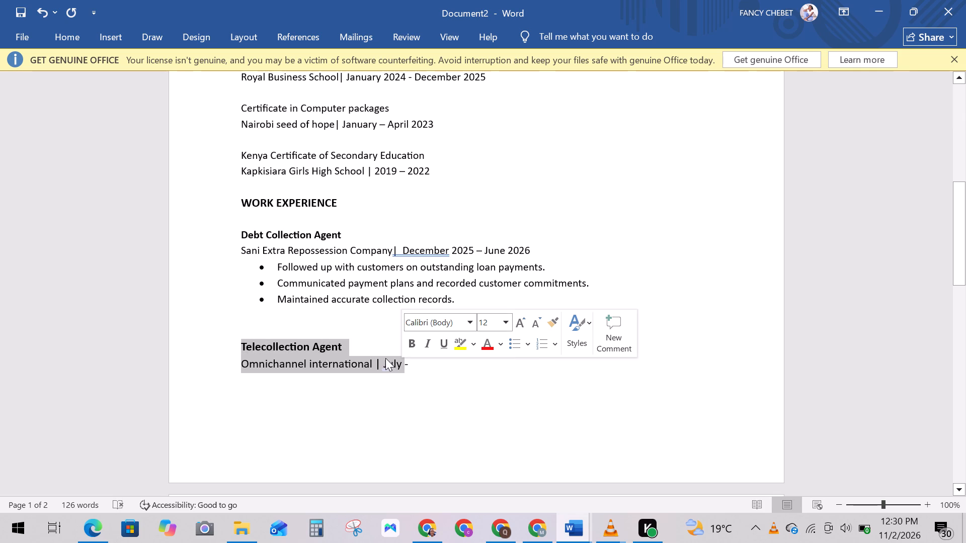
{"action": "right_click", "coordinate": [380, 360]}
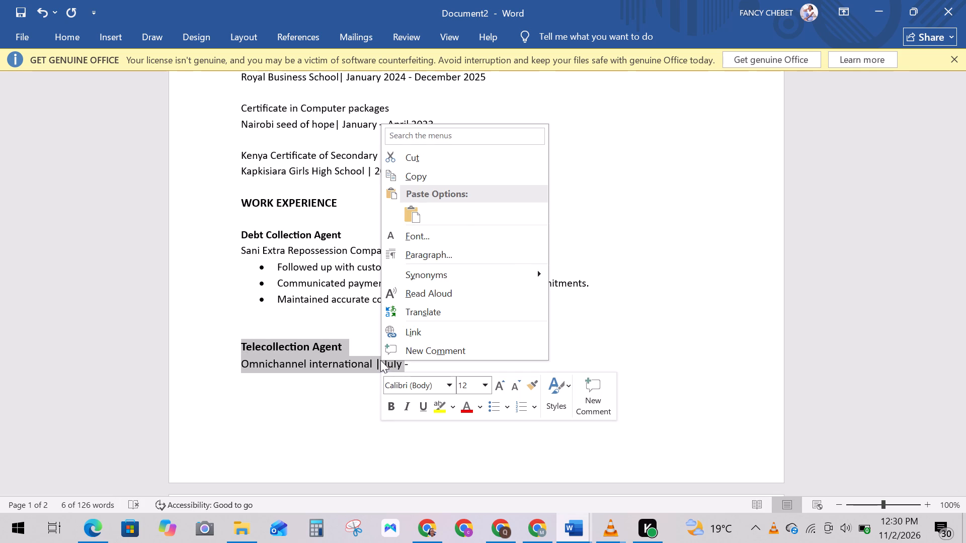
{"action": "left_click", "coordinate": [434, 174]}
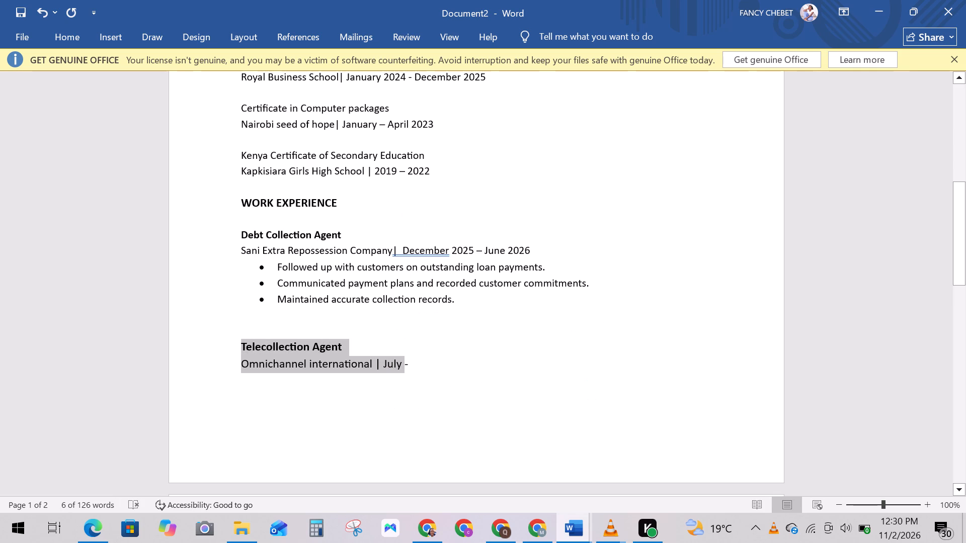
{"action": "left_click", "coordinate": [249, 219]}
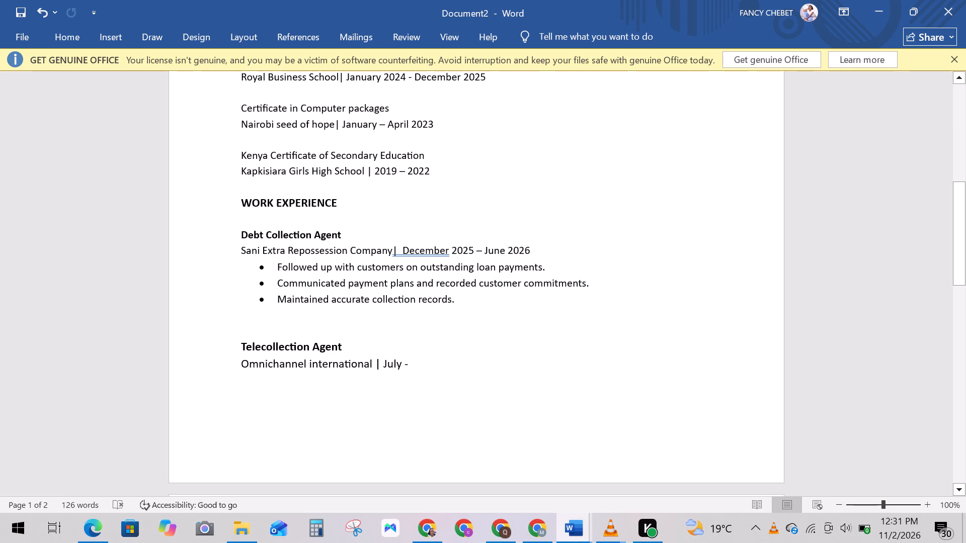
{"action": "right_click", "coordinate": [251, 219]}
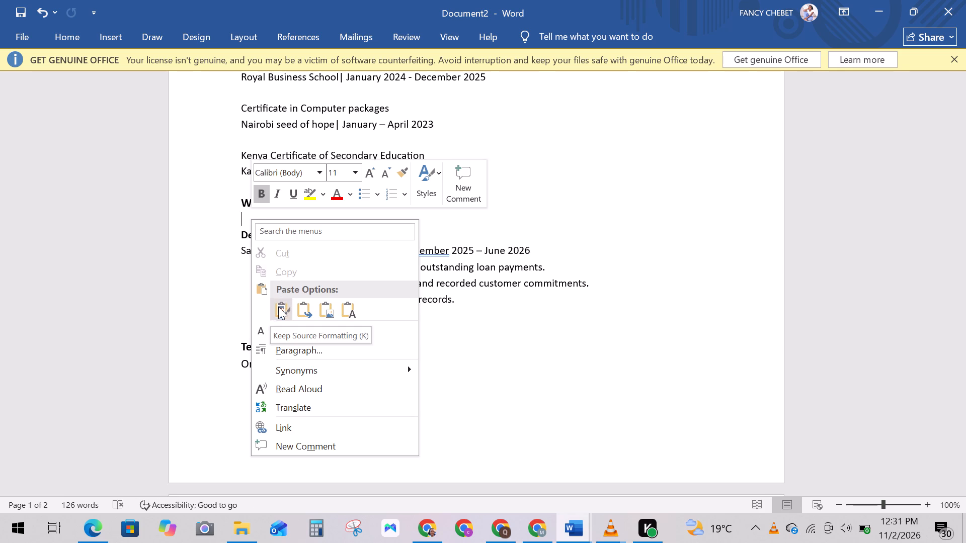
{"action": "left_click", "coordinate": [278, 307]}
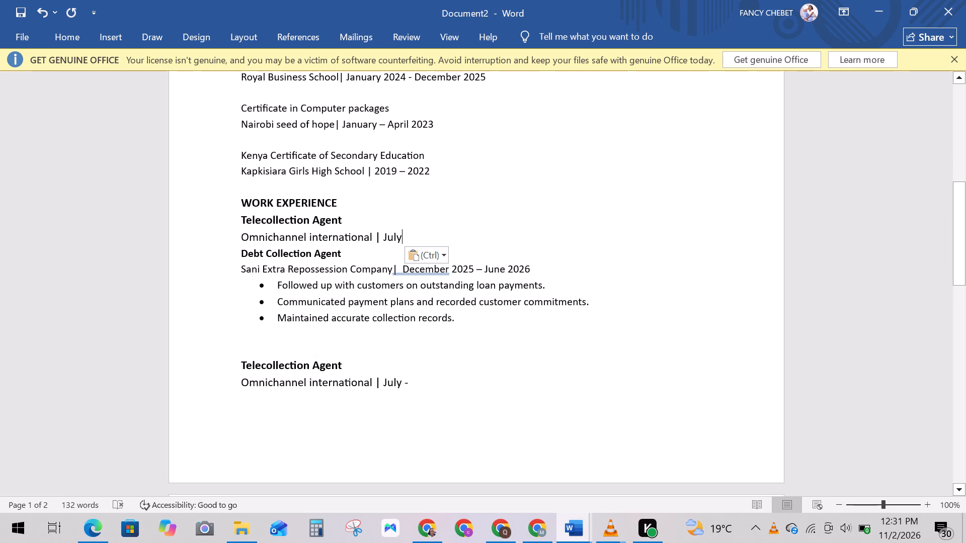
Delete the original "Telecollection Agent" title and Omnichannel line below the Debt Collection Agent bullets.
{"action": "left_click", "coordinate": [419, 383]}
{"action": "key", "text": "BackSpace"}
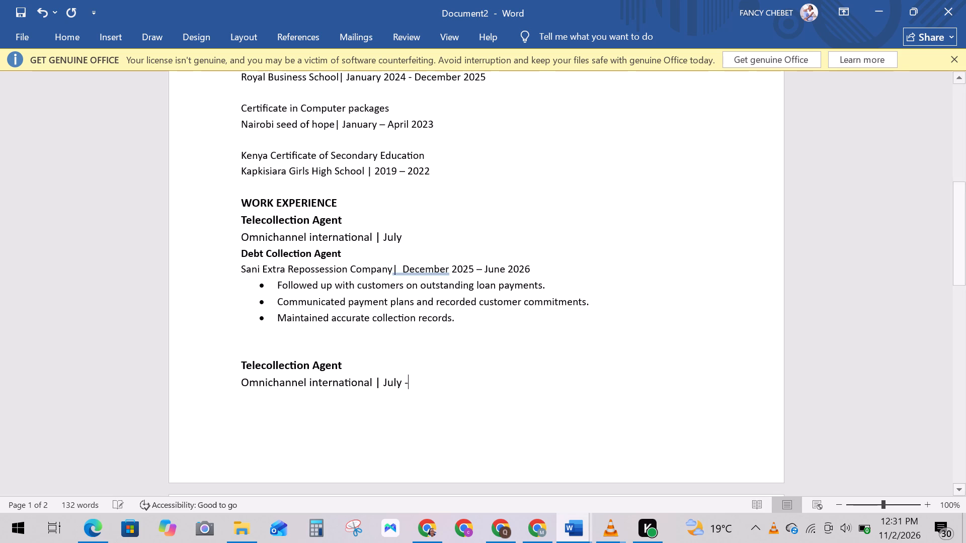
{"action": "key", "text": "BackSpace"}
{"action": "key", "text": "BackSpace"}
{"action": "key", "text": "BackSpace"}
{"action": "key", "text": "BackSpace"}
{"action": "key", "text": "BackSpace"}
{"action": "key", "text": "BackSpace"}
{"action": "key", "text": "BackSpace"}
{"action": "key", "text": "BackSpace"}
{"action": "key", "text": "BackSpace"}
{"action": "key", "text": "BackSpace"}
{"action": "key", "text": "BackSpace"}
{"action": "key", "text": "BackSpace"}
{"action": "key", "text": "BackSpace"}
{"action": "key", "text": "BackSpace"}
{"action": "key", "text": "BackSpace"}
{"action": "key", "text": "BackSpace"}
{"action": "key", "text": "BackSpace"}
{"action": "key", "text": "BackSpace"}
{"action": "key", "text": "BackSpace"}
{"action": "key", "text": "BackSpace"}
{"action": "key", "text": "BackSpace"}
{"action": "key", "text": "BackSpace"}
{"action": "key", "text": "BackSpace"}
{"action": "key", "text": "BackSpace"}
{"action": "key", "text": "BackSpace"}
{"action": "key", "text": "BackSpace"}
{"action": "key", "text": "BackSpace"}
{"action": "key", "text": "BackSpace"}
{"action": "key", "text": "BackSpace"}
{"action": "key", "text": "BackSpace"}
{"action": "key", "text": "BackSpace"}
{"action": "key", "text": "BackSpace"}
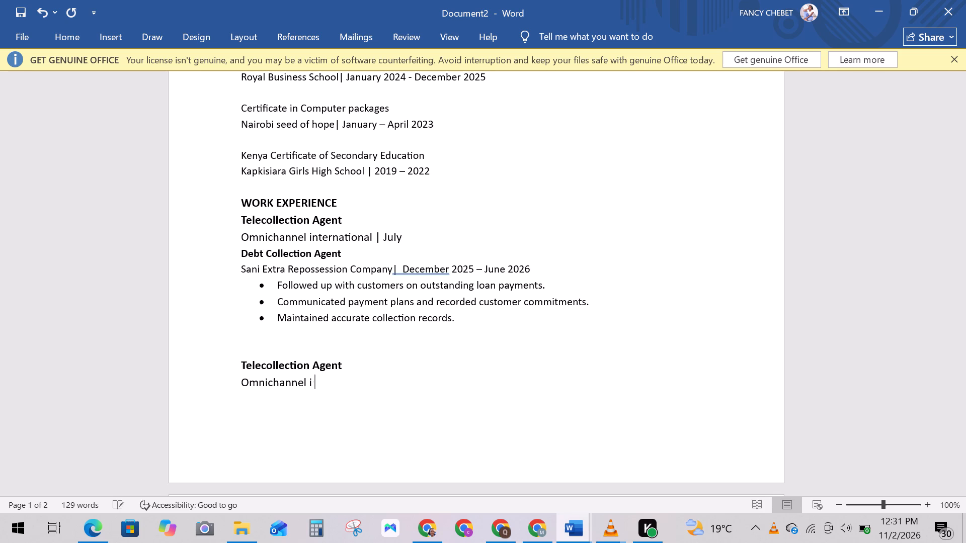
{"action": "key", "text": "BackSpace"}
{"action": "key", "text": "BackSpace"}
{"action": "key", "text": "BackSpace"}
{"action": "key", "text": "BackSpace"}
{"action": "key", "text": "BackSpace"}
{"action": "key", "text": "BackSpace"}
{"action": "key", "text": "BackSpace"}
{"action": "key", "text": "BackSpace"}
{"action": "key", "text": "BackSpace"}
{"action": "key", "text": "BackSpace"}
{"action": "key", "text": "BackSpace"}
{"action": "key", "text": "BackSpace"}
{"action": "key", "text": "BackSpace"}
{"action": "key", "text": "BackSpace"}
{"action": "key", "text": "BackSpace"}
{"action": "key", "text": "BackSpace"}
{"action": "key", "text": "BackSpace"}
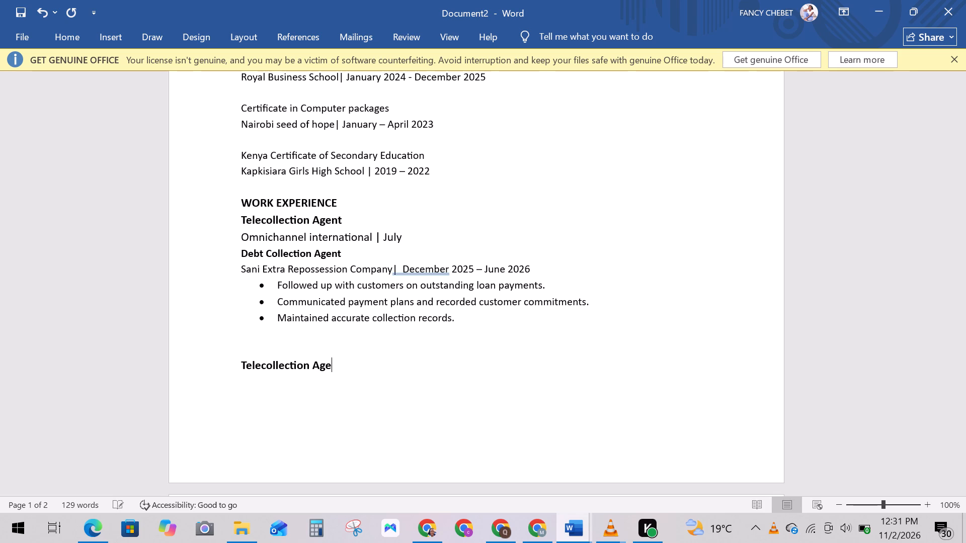
{"action": "key", "text": "BackSpace"}
{"action": "key", "text": "BackSpace"}
{"action": "key", "text": "BackSpace"}
{"action": "key", "text": "BackSpace"}
{"action": "key", "text": "BackSpace"}
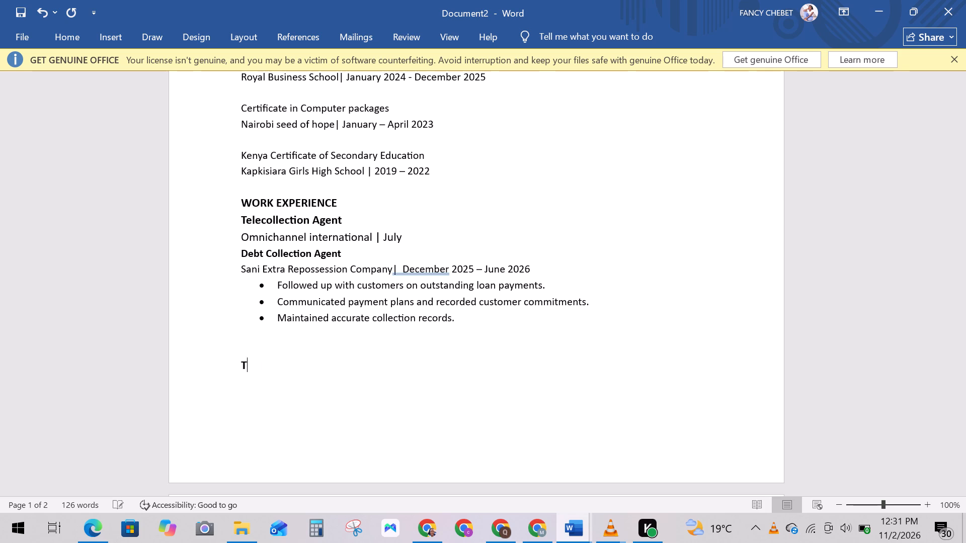
{"action": "key", "text": "BackSpace"}
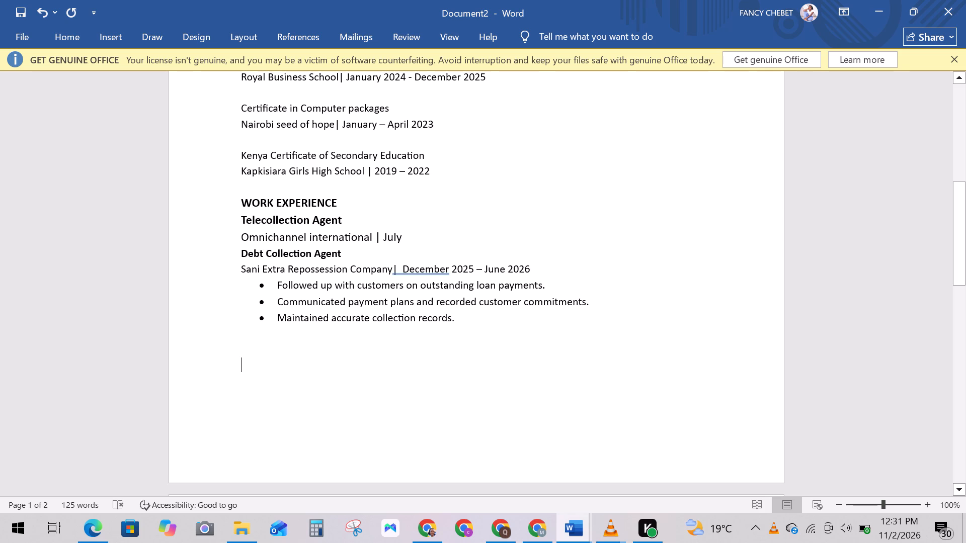
Complete the Omnichannel international period as "July – November 2026" and start a new line below it.
{"action": "left_click", "coordinate": [411, 236]}
{"action": "key", "text": "space"}
{"action": "key", "text": "minus"}
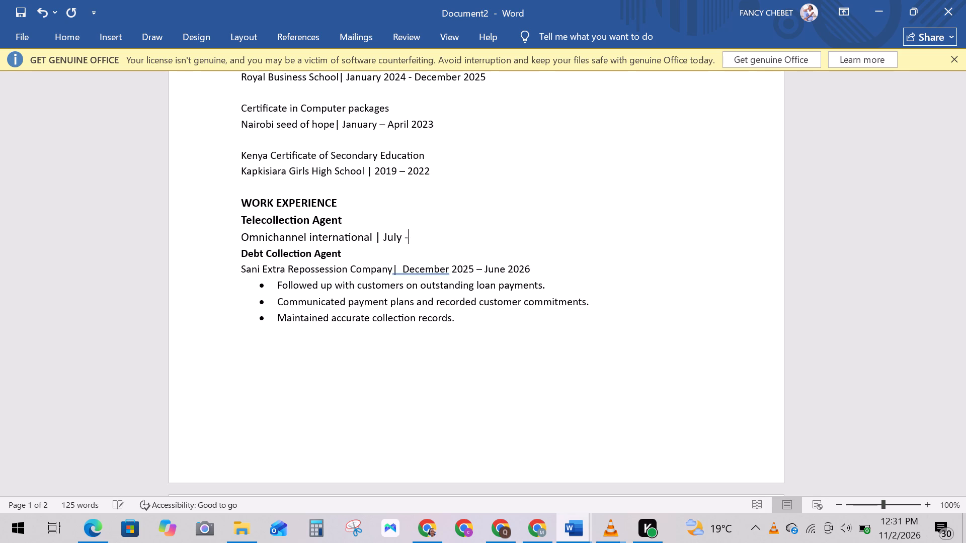
{"action": "key", "text": "space"}
{"action": "key", "text": "n"}
{"action": "key", "text": "o"}
{"action": "key", "text": "BackSpace"}
{"action": "key", "text": "BackSpace"}
{"action": "key", "text": "space"}
{"action": "key", "text": "BackSpace"}
{"action": "type", "text": "nove"}
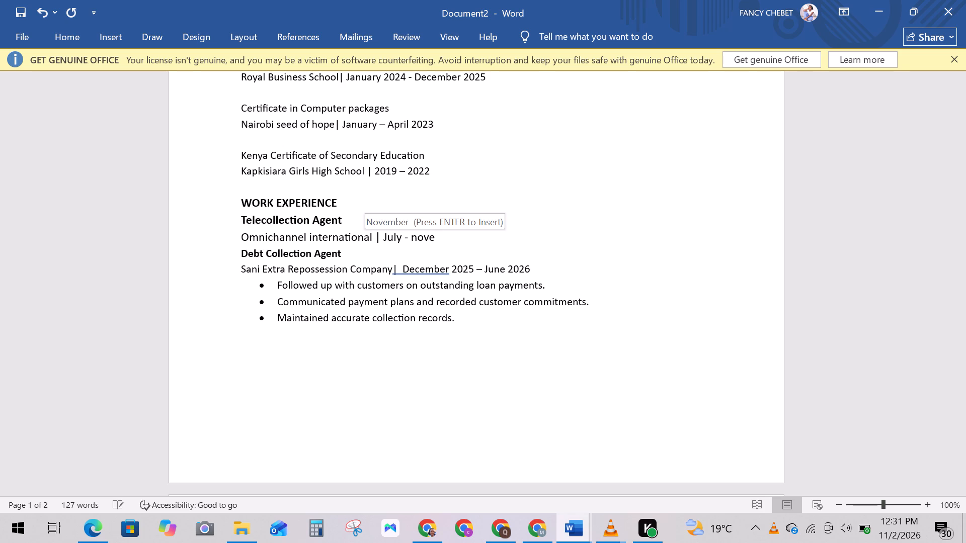
{"action": "key", "text": "m"}
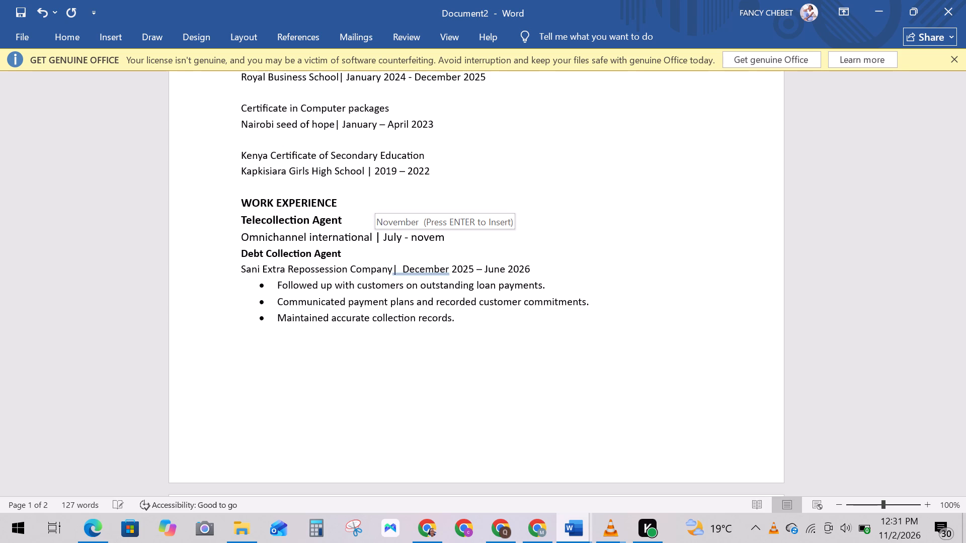
{"action": "type", "text": "ber"}
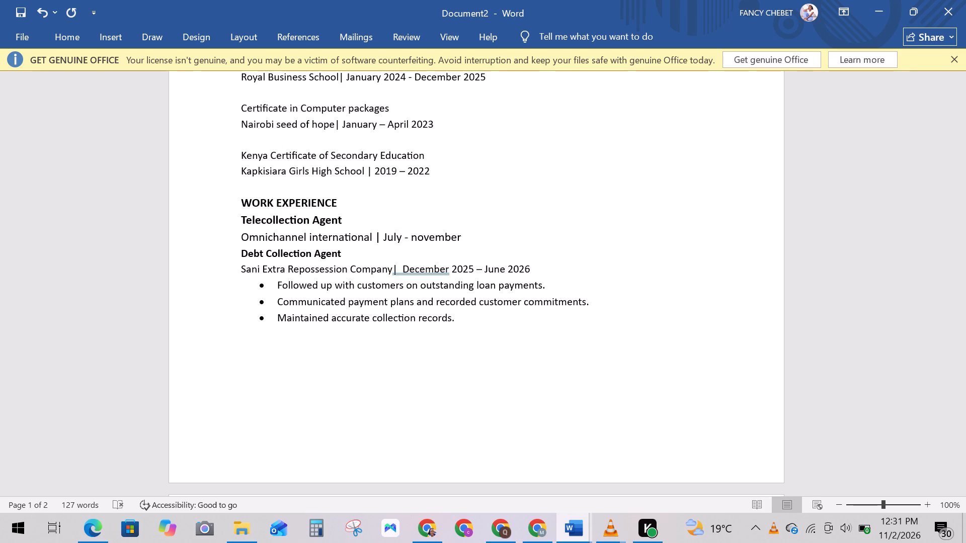
{"action": "key", "text": "space"}
{"action": "type", "text": "2026"}
{"action": "key", "text": "Return"}
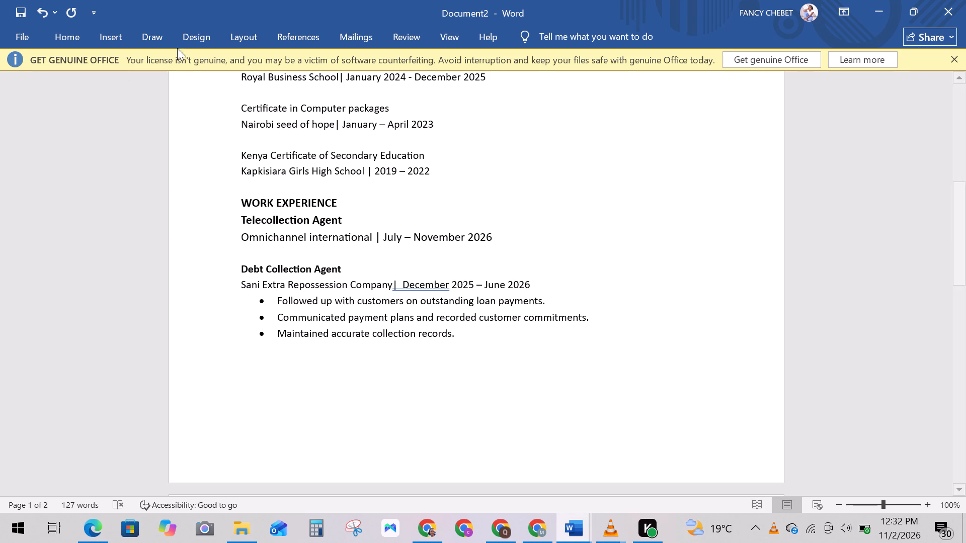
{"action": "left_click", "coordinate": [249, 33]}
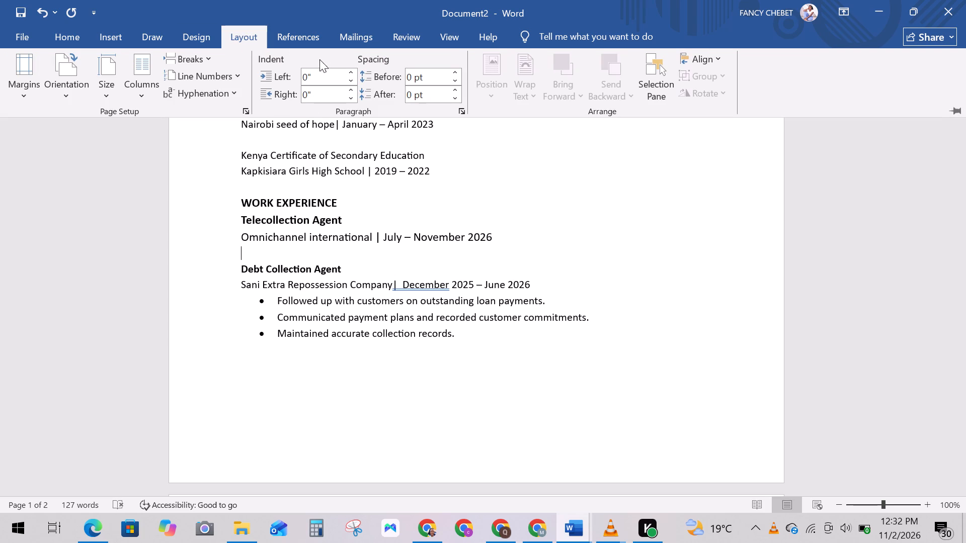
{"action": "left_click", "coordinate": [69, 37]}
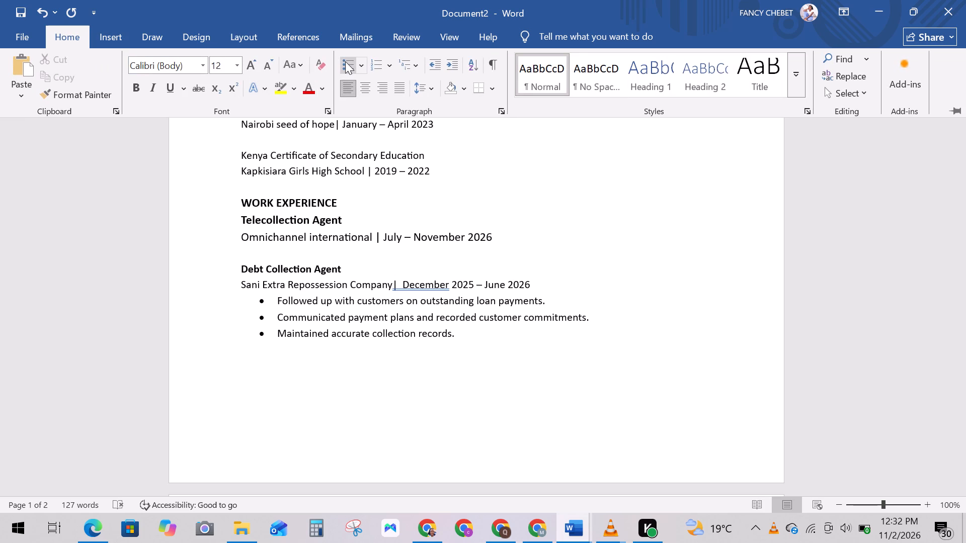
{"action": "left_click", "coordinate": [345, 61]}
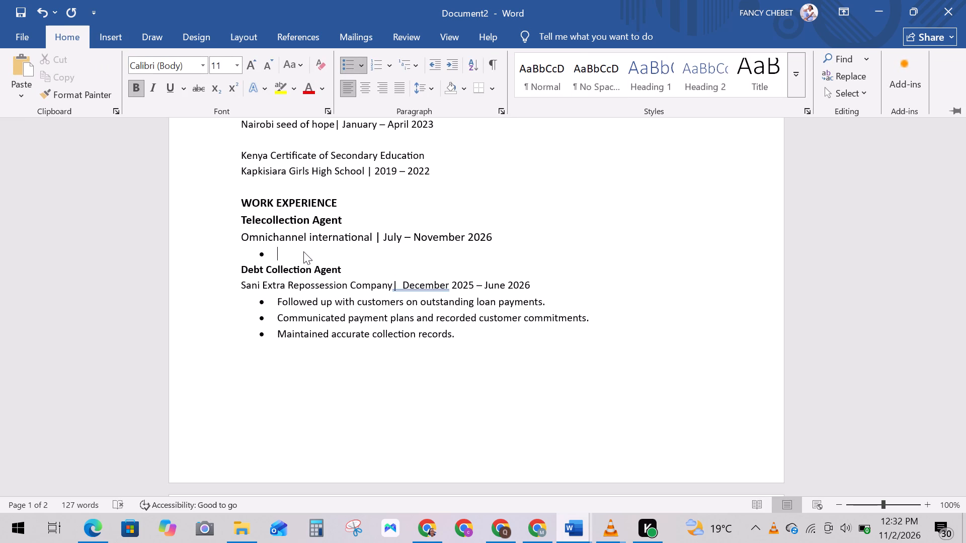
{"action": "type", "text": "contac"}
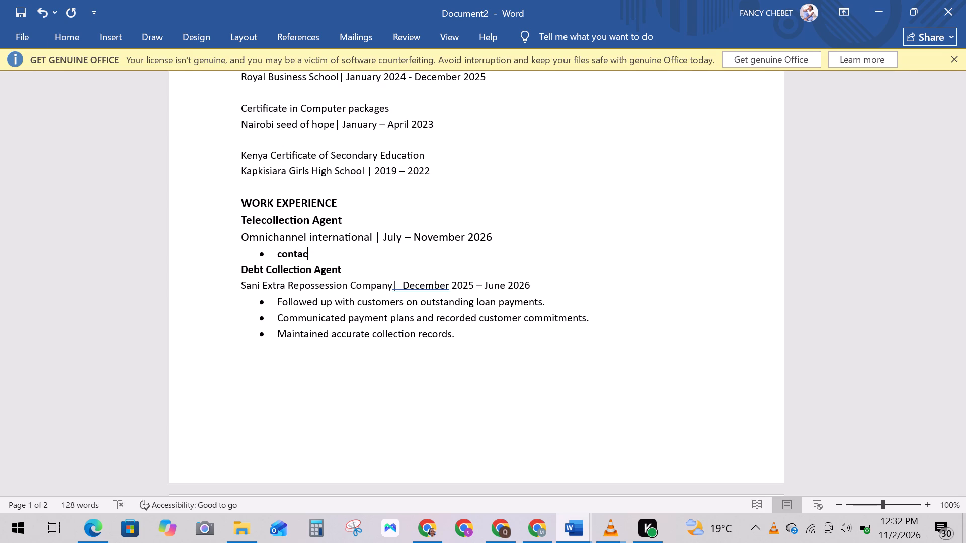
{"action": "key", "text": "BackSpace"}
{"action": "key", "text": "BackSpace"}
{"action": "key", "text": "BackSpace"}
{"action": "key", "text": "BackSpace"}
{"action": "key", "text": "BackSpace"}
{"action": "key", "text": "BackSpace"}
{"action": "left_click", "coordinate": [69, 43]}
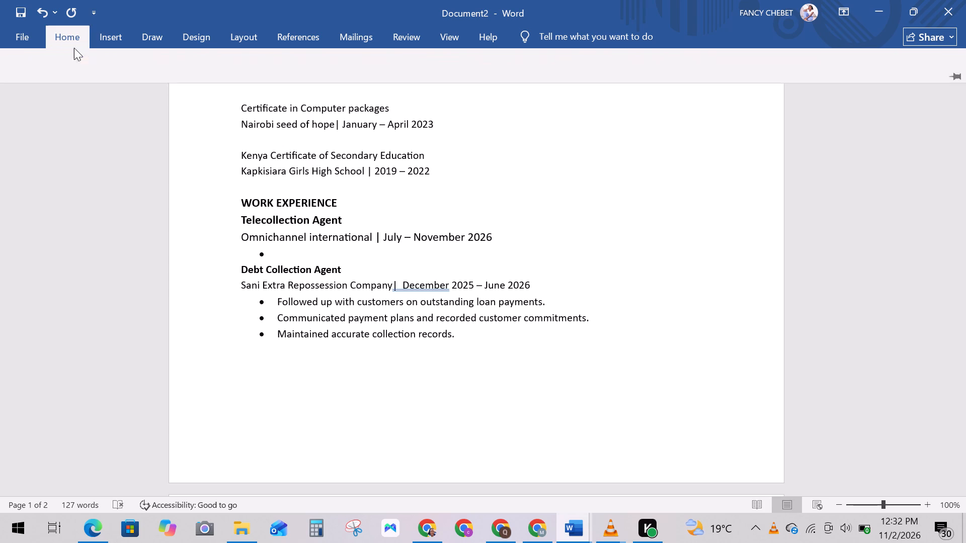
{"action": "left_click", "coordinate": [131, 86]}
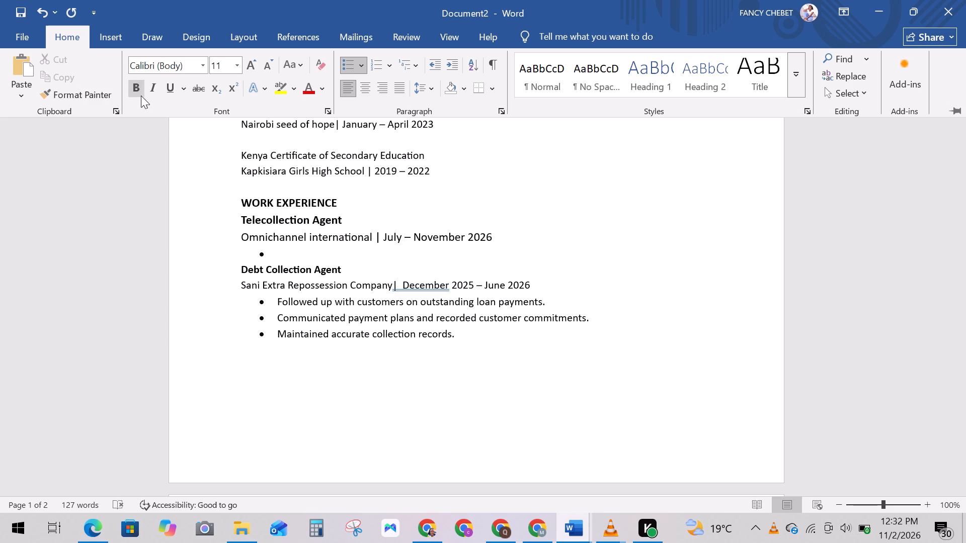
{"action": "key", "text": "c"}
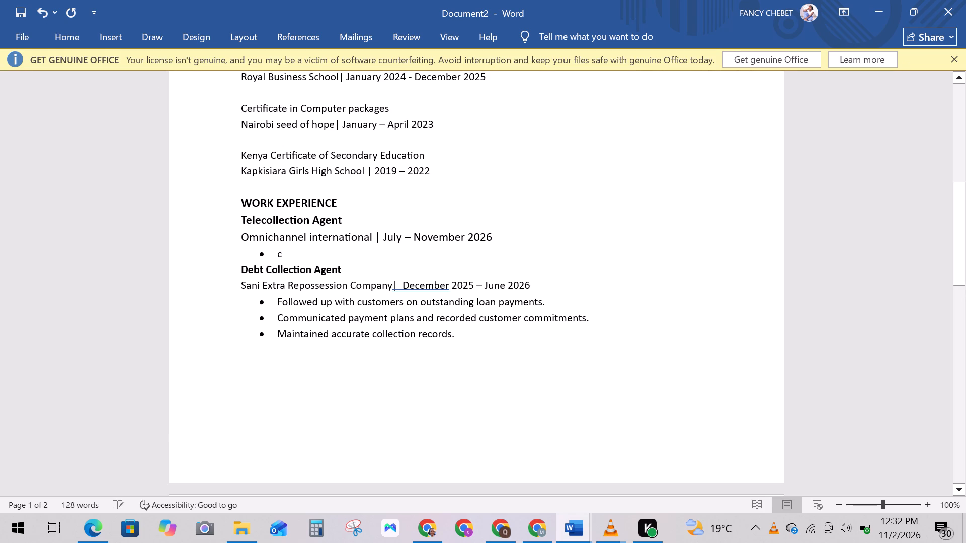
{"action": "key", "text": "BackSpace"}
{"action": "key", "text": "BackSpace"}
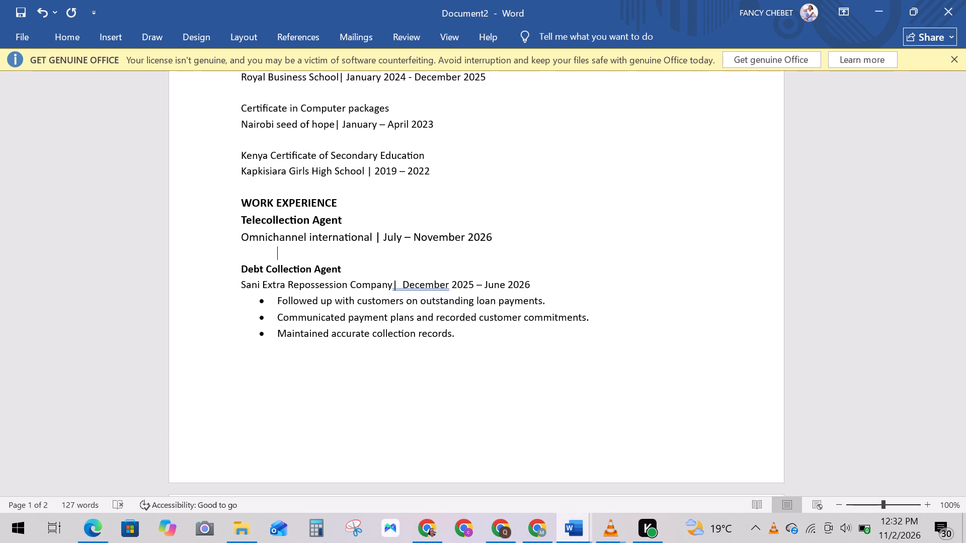
Replace the empty line below the Omnichannel international line with a fresh bullet reading "Contacted customers regarding overdue payments.".
{"action": "key", "text": "BackSpace"}
{"action": "key", "text": "BackSpace"}
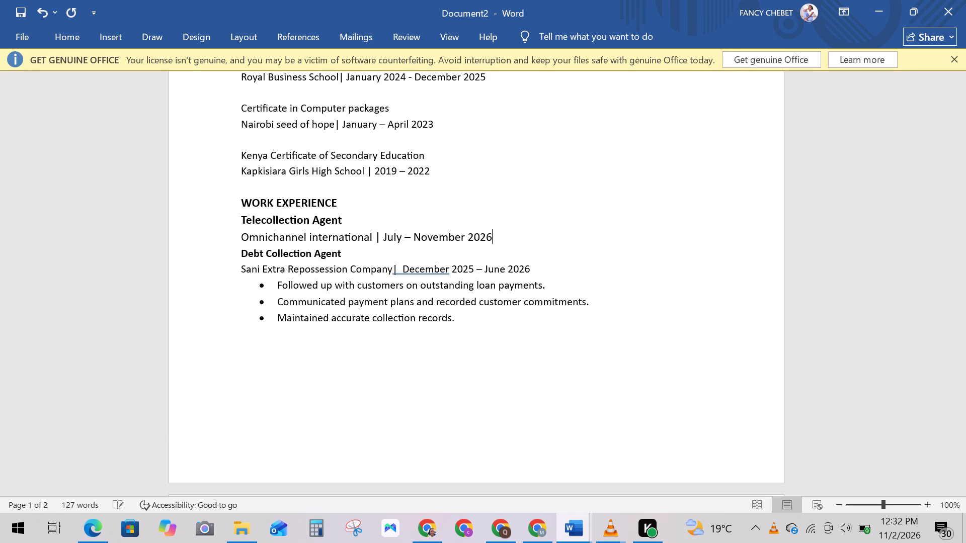
{"action": "key", "text": "Return"}
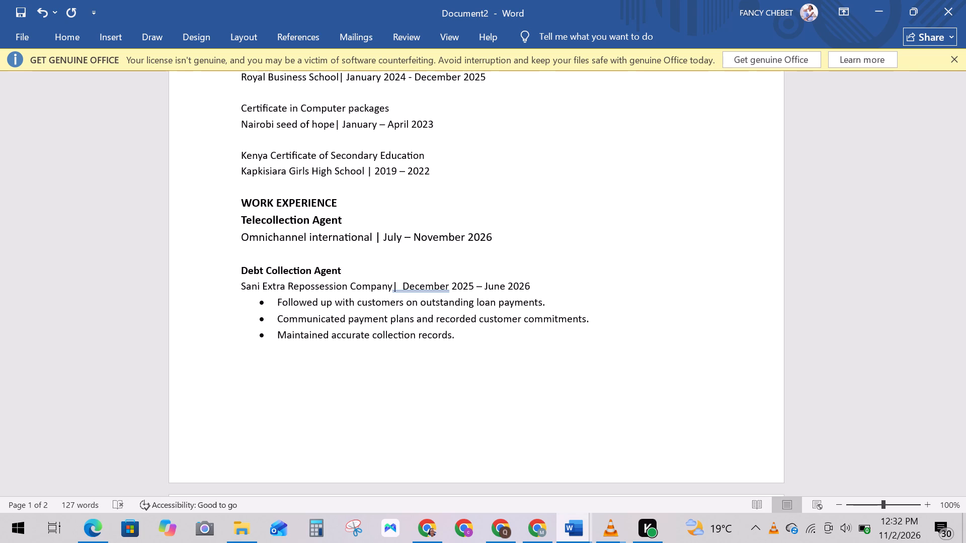
{"action": "left_click", "coordinate": [62, 40]}
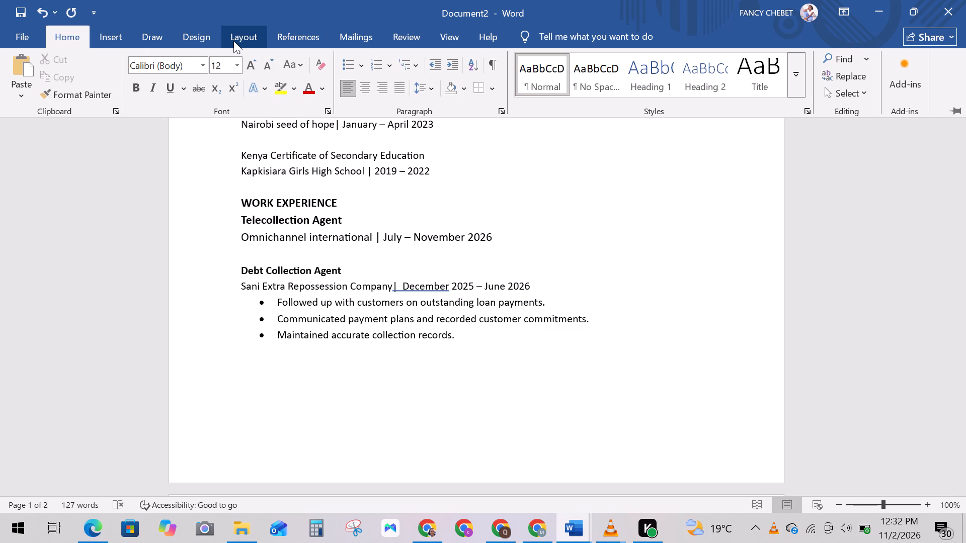
{"action": "left_click", "coordinate": [353, 63]}
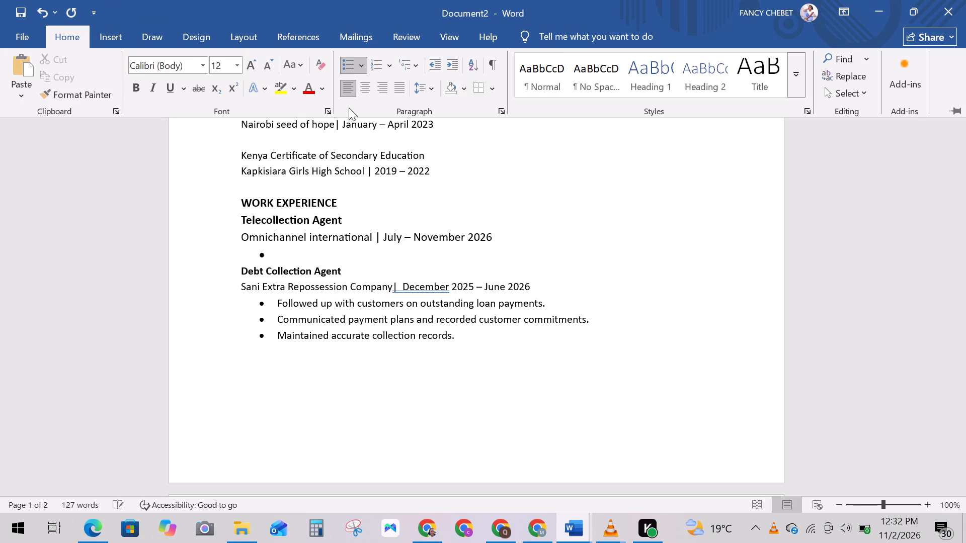
{"action": "key", "text": "c"}
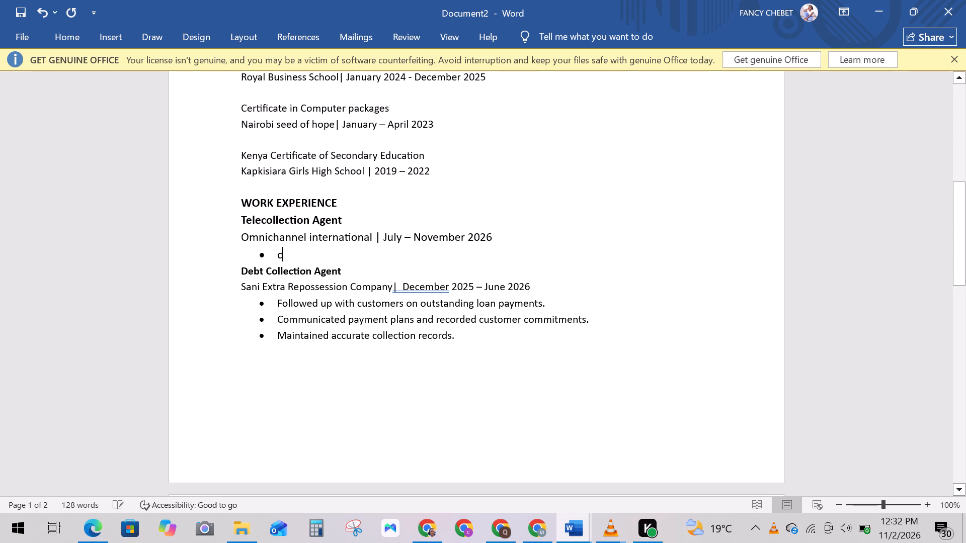
{"action": "type", "text": "ontacted"}
{"action": "key", "text": "space"}
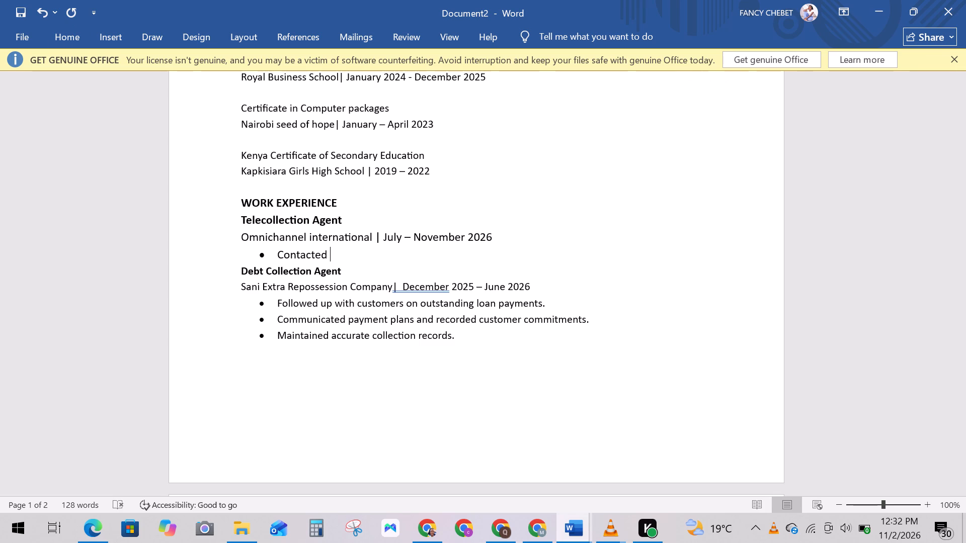
{"action": "type", "text": "customers"}
{"action": "key", "text": "space"}
{"action": "type", "text": "regarding"}
{"action": "key", "text": "space"}
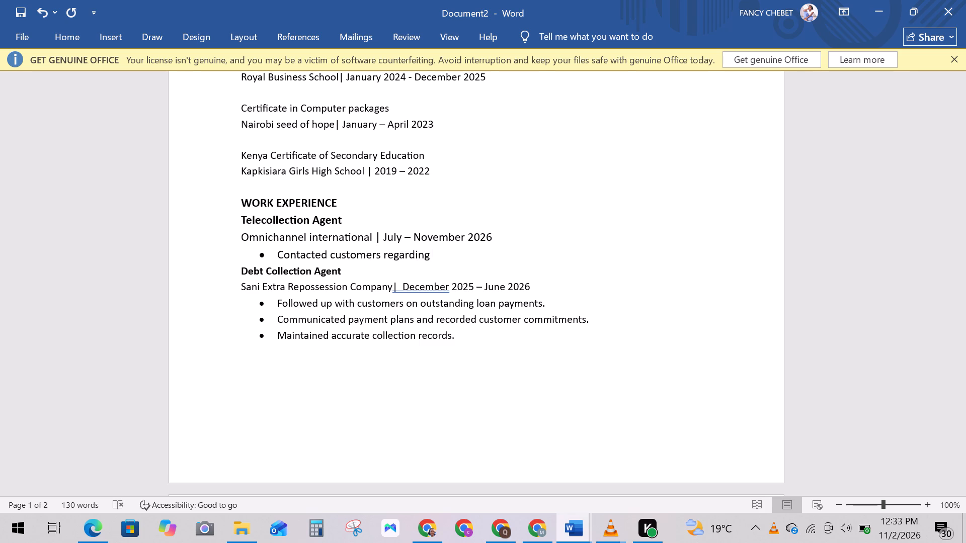
{"action": "type", "text": "overdue"}
{"action": "key", "text": "space"}
{"action": "type", "text": "payments."}
Add a second Telecollection Agent bullet reading "Provided payment reminders and handle customer queries.".
{"action": "key", "text": "Return"}
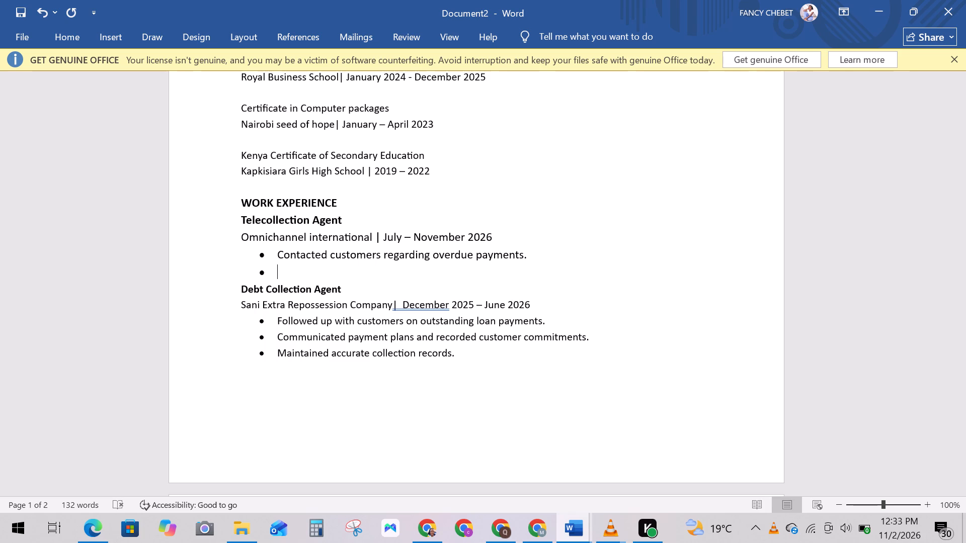
{"action": "type", "text": "provided"}
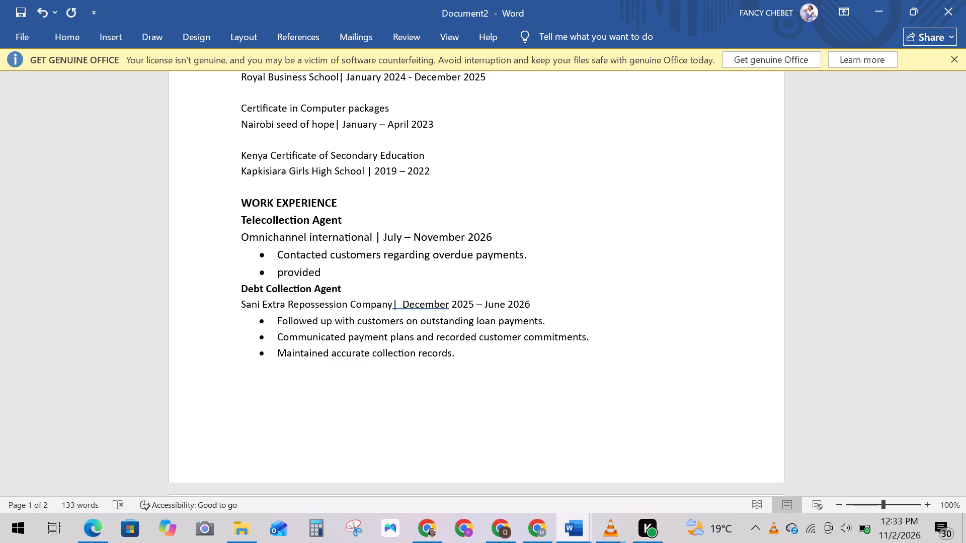
{"action": "key", "text": "space"}
{"action": "type", "text": "payments"}
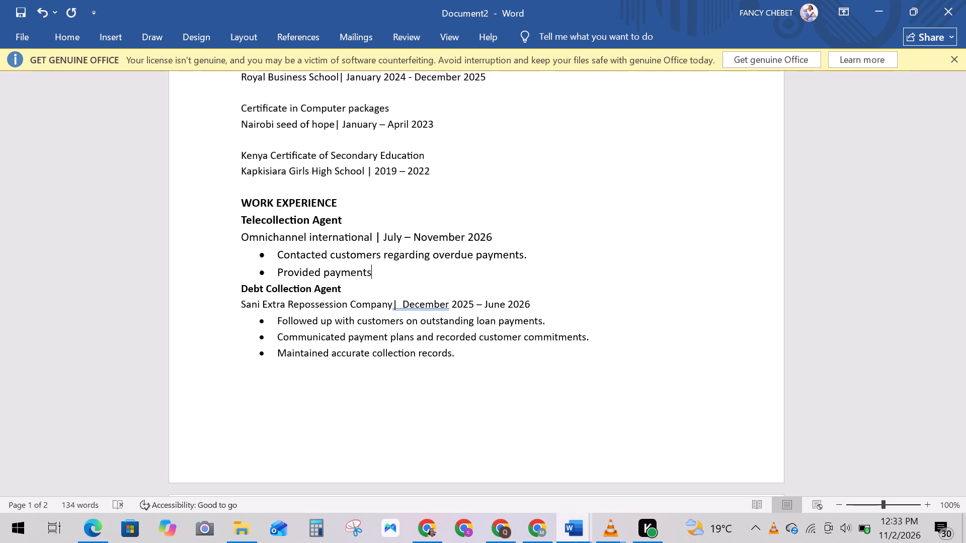
{"action": "key", "text": "BackSpace"}
{"action": "key", "text": "space"}
{"action": "type", "text": "reminders"}
{"action": "key", "text": "space"}
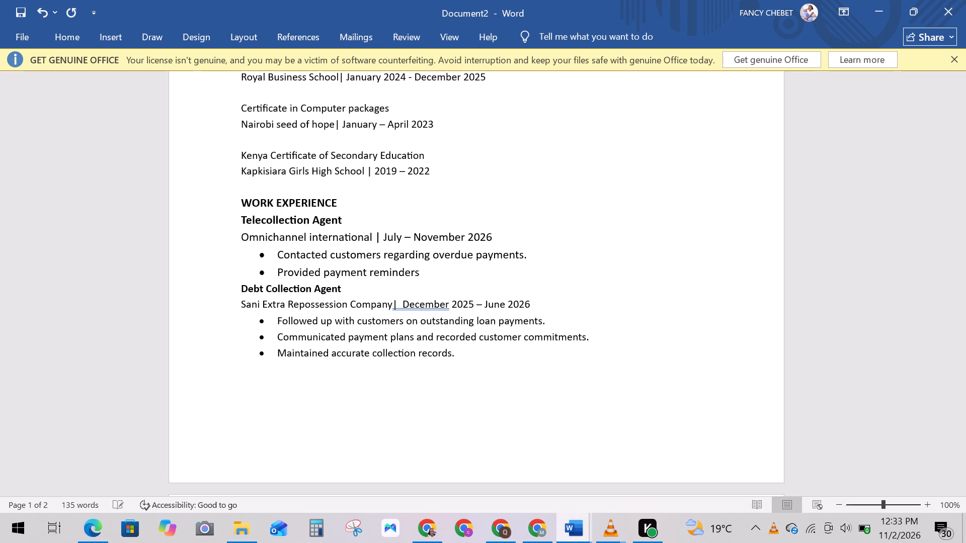
{"action": "type", "text": "and handle"}
{"action": "key", "text": "space"}
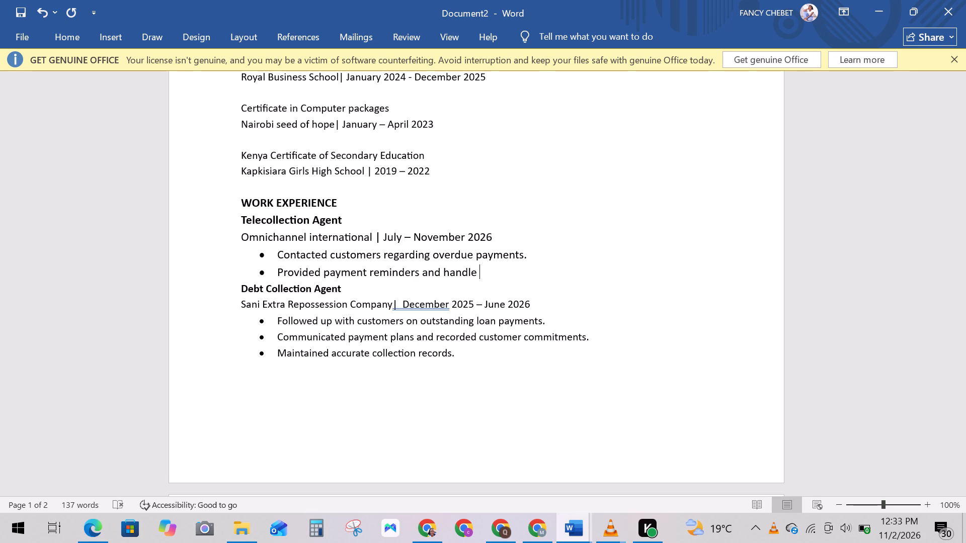
{"action": "type", "text": "customer"}
{"action": "key", "text": "space"}
{"action": "type", "text": "queries"}
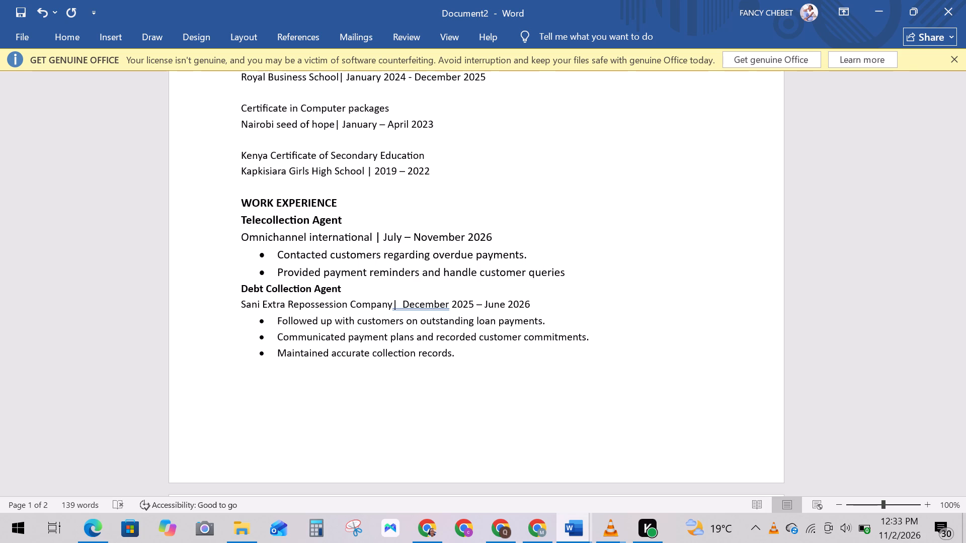
{"action": "key", "text": "period"}
Add a third Telecollection Agent bullet reading "Updated call outcomes and customer records.".
{"action": "key", "text": "Return"}
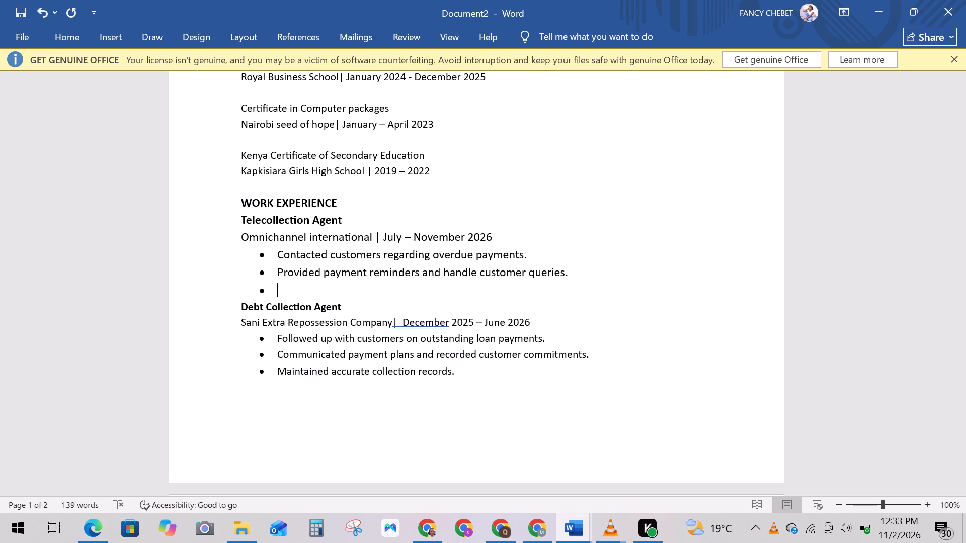
{"action": "type", "text": "updated"}
{"action": "key", "text": "space"}
{"action": "type", "text": "call"}
{"action": "key", "text": "space"}
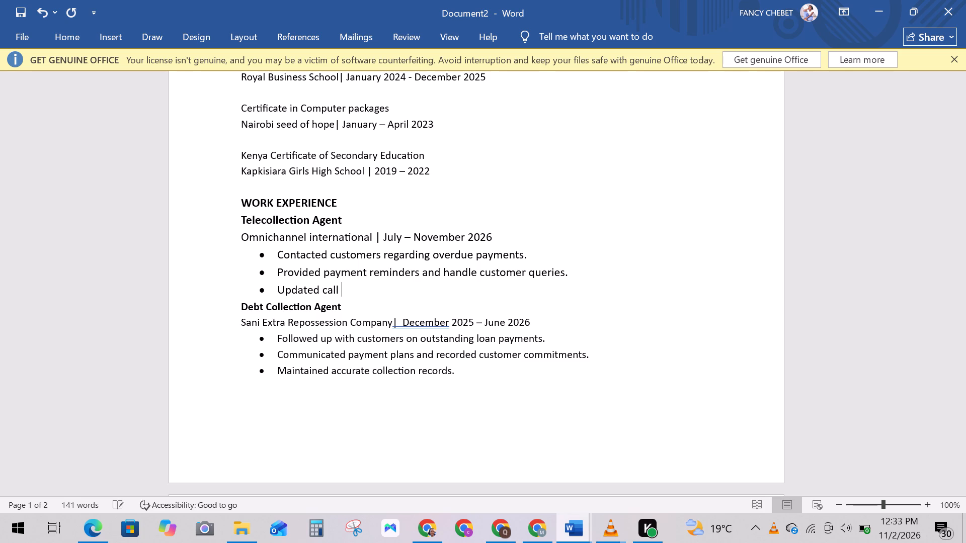
{"action": "type", "text": "outcomes"}
{"action": "key", "text": "space"}
{"action": "type", "text": "and"}
{"action": "key", "text": "space"}
{"action": "type", "text": "custome"}
{"action": "type", "text": "r records"}
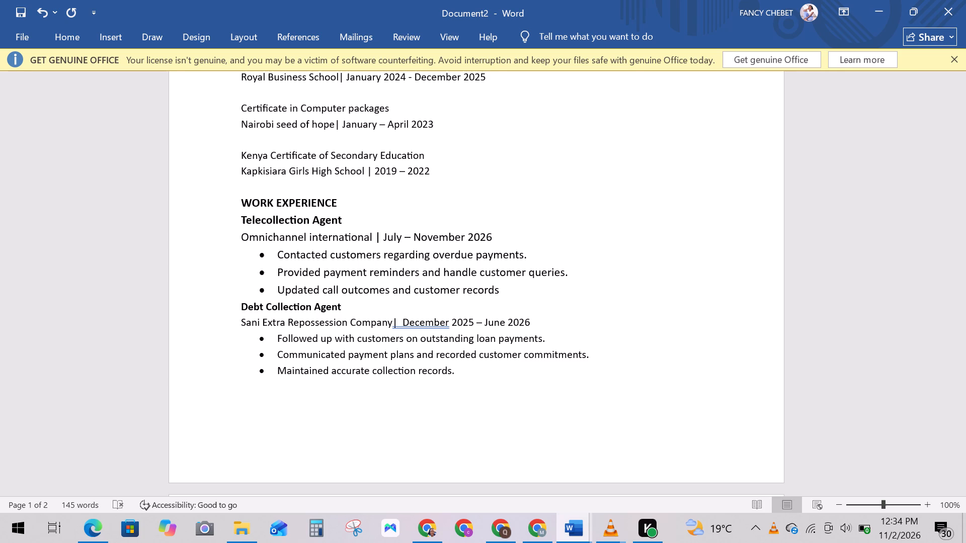
{"action": "key", "text": "period"}
End the Telecollection Agent bullet list with a blank unbulleted line above the "Debt Collection Agent" title.
{"action": "key", "text": "Return"}
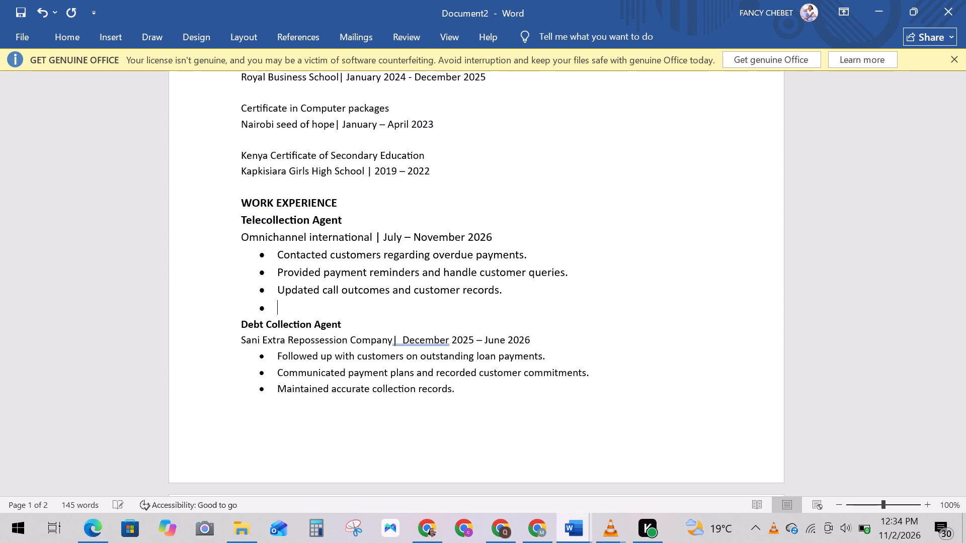
{"action": "key", "text": "BackSpace"}
{"action": "key", "text": "BackSpace"}
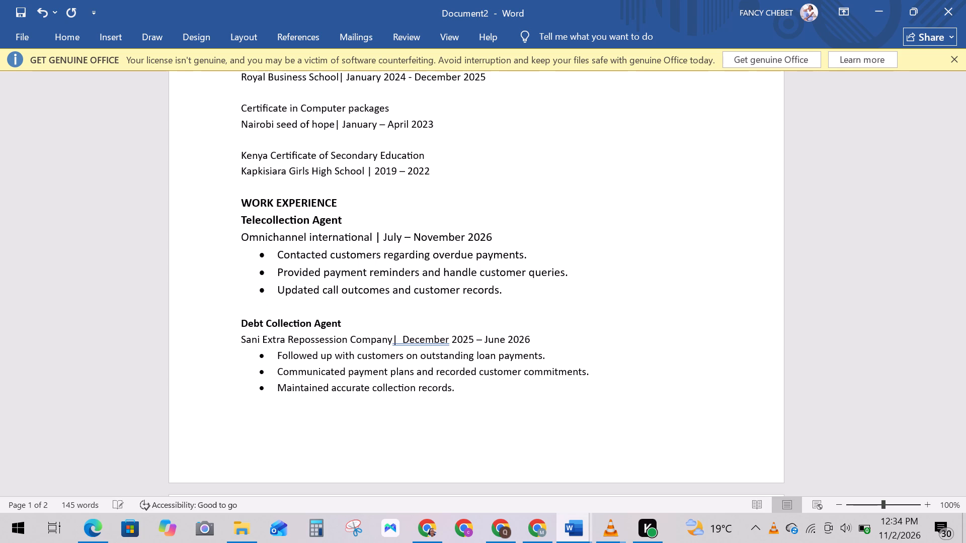
Add blank unbulleted lines below the last Debt Collection Agent bullet, "Maintained accurate collection records.".
{"action": "left_click", "coordinate": [472, 398]}
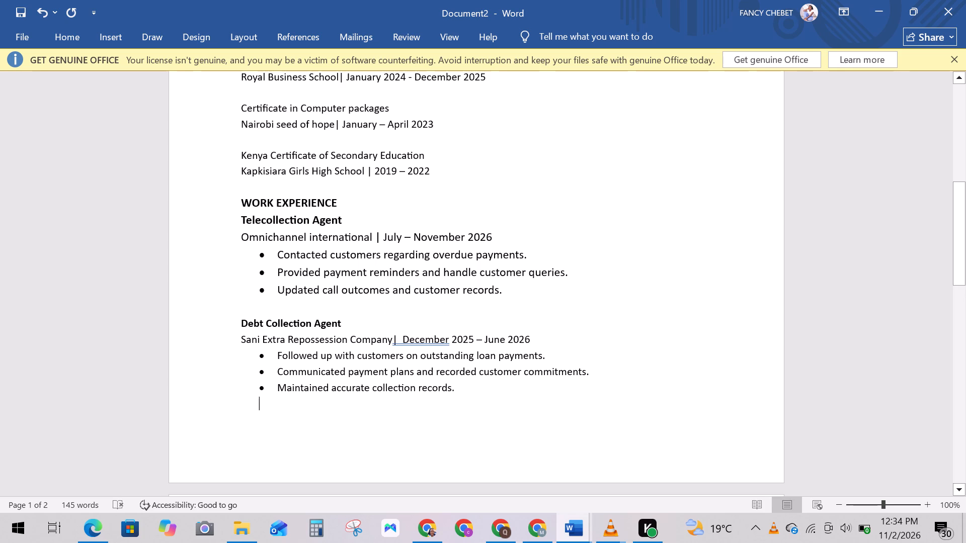
{"action": "left_click", "coordinate": [469, 391]}
{"action": "key", "text": "Return"}
{"action": "key", "text": "BackSpace"}
{"action": "key", "text": "BackSpace"}
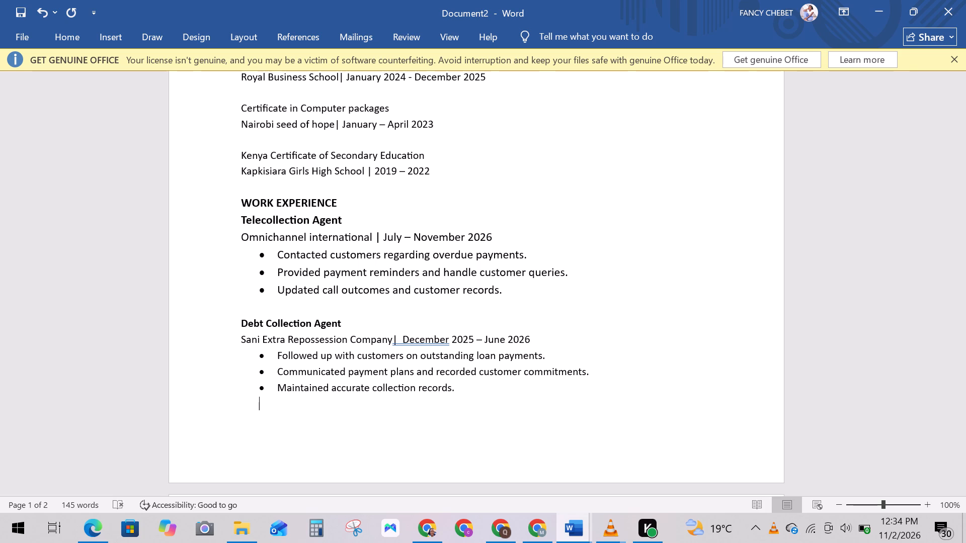
{"action": "key", "text": "Return"}
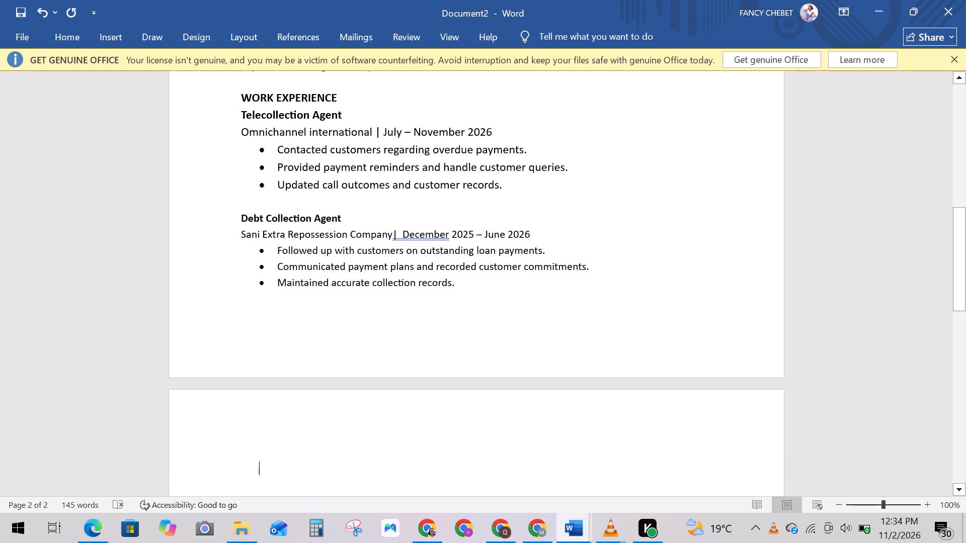
Insert a blank line between the "WORK EXPERIENCE" heading and the "Telecollection Agent" title.
{"action": "scroll", "coordinate": [370, 229], "scroll_direction": "up", "scroll_amount": 6}
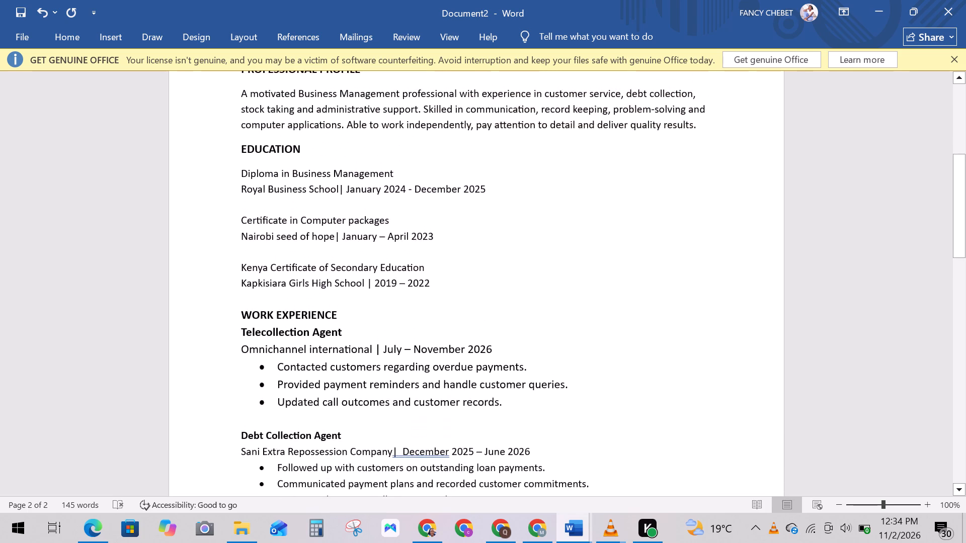
{"action": "scroll", "coordinate": [373, 242], "scroll_direction": "up", "scroll_amount": 1}
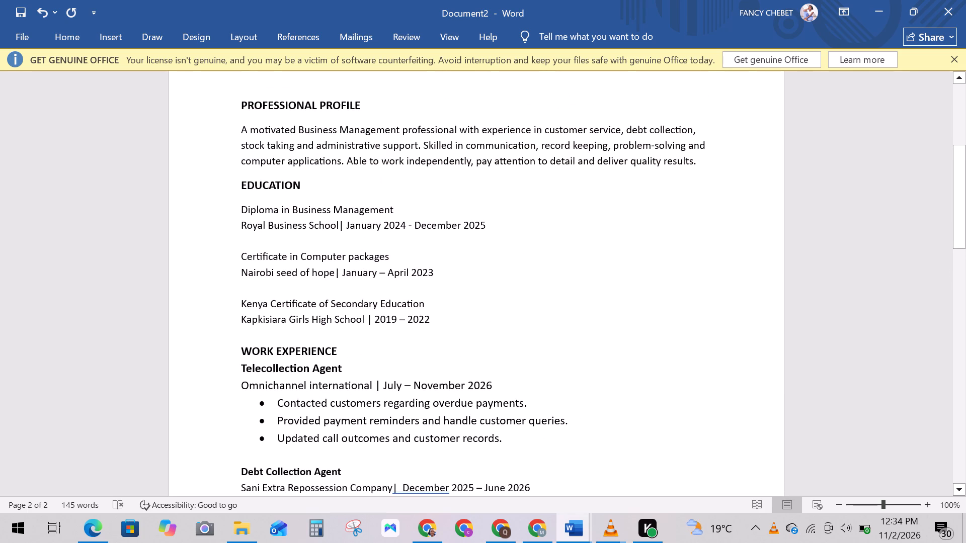
{"action": "left_click", "coordinate": [345, 351]}
{"action": "key", "text": "Return"}
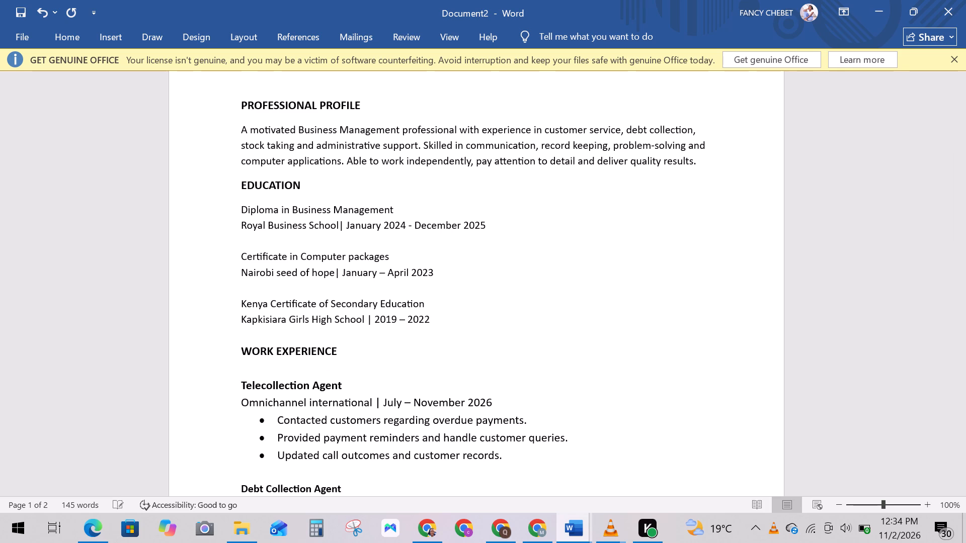
End the Debt Collection Agent bullet list with a blank line and an unbulleted line at the left margin below "Maintained accurate collection records.".
{"action": "scroll", "coordinate": [301, 335], "scroll_direction": "down", "scroll_amount": 4}
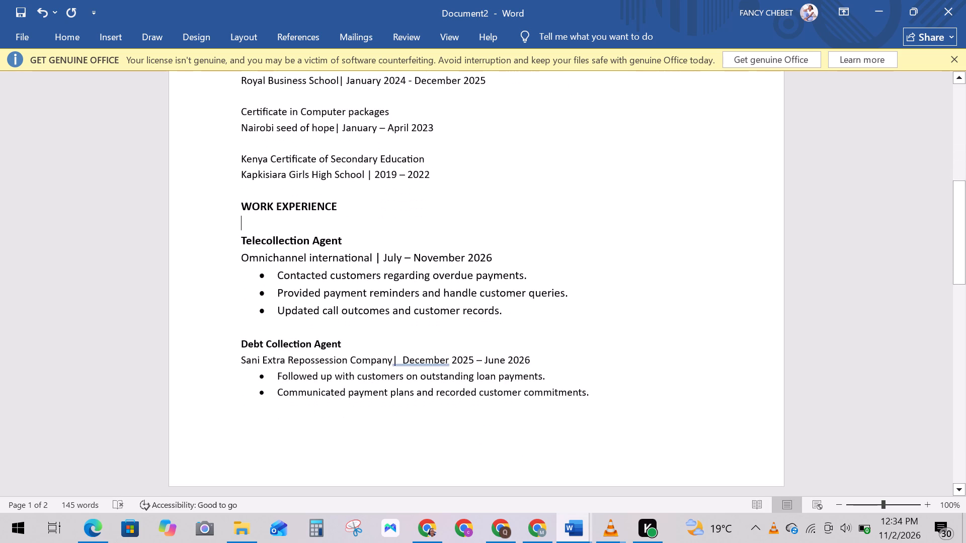
{"action": "scroll", "coordinate": [302, 310], "scroll_direction": "down", "scroll_amount": 5}
{"action": "scroll", "coordinate": [309, 168], "scroll_direction": "up", "scroll_amount": 2}
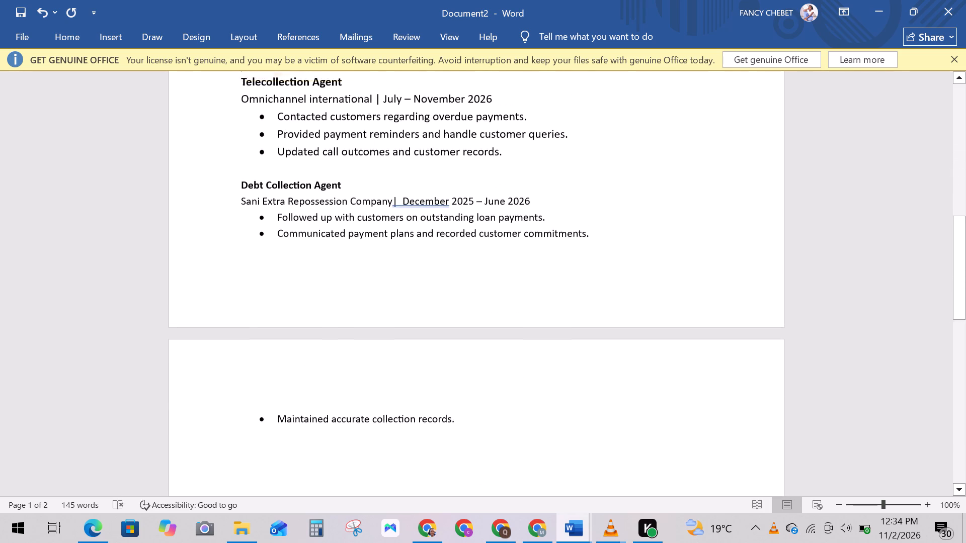
{"action": "scroll", "coordinate": [321, 190], "scroll_direction": "up", "scroll_amount": 1}
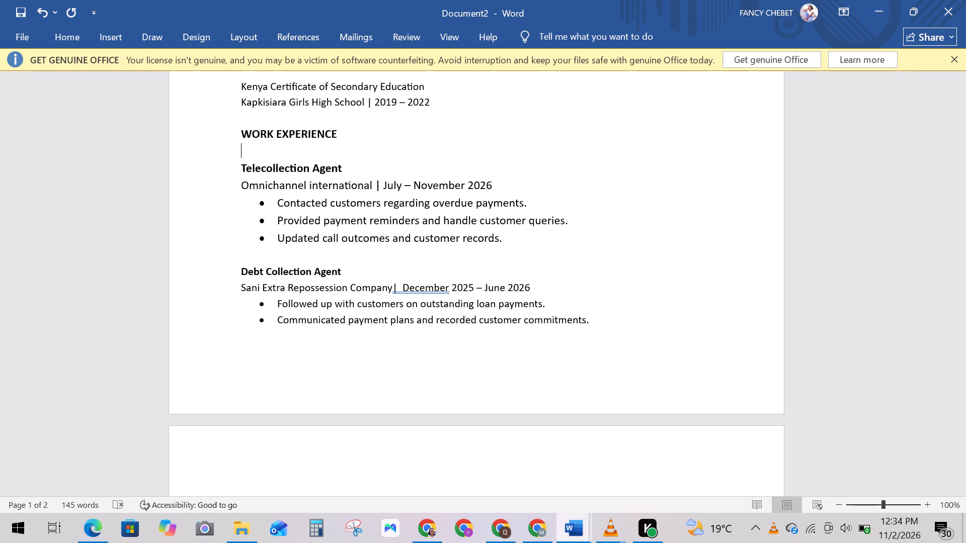
{"action": "scroll", "coordinate": [372, 243], "scroll_direction": "down", "scroll_amount": 3}
{"action": "left_click", "coordinate": [480, 394]}
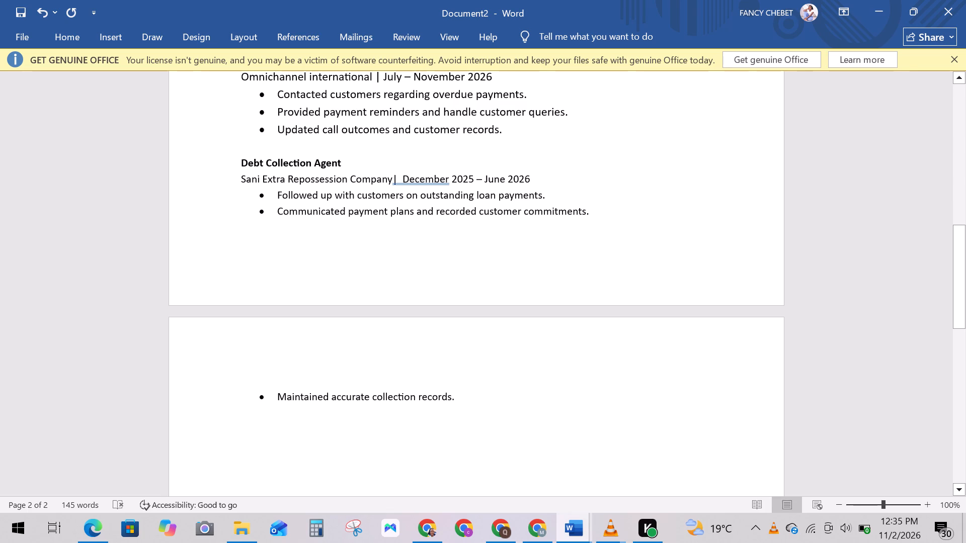
{"action": "scroll", "coordinate": [379, 227], "scroll_direction": "up", "scroll_amount": 4}
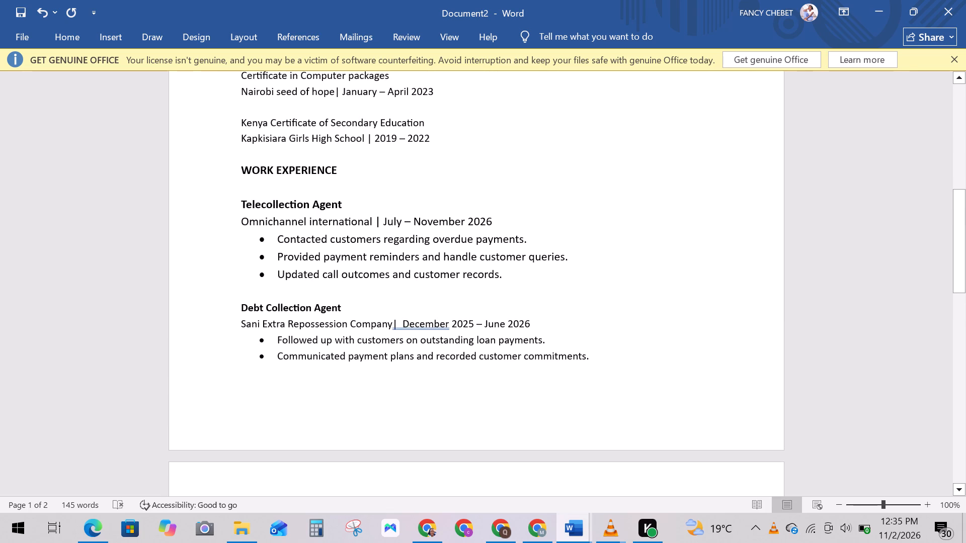
{"action": "scroll", "coordinate": [380, 225], "scroll_direction": "down", "scroll_amount": 8}
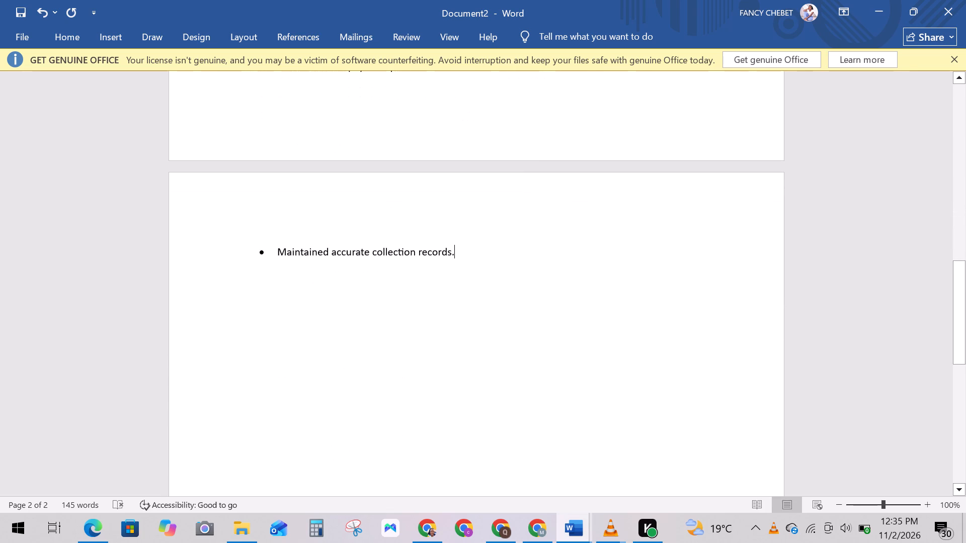
{"action": "key", "text": "Return"}
{"action": "key", "text": "BackSpace"}
{"action": "key", "text": "Return"}
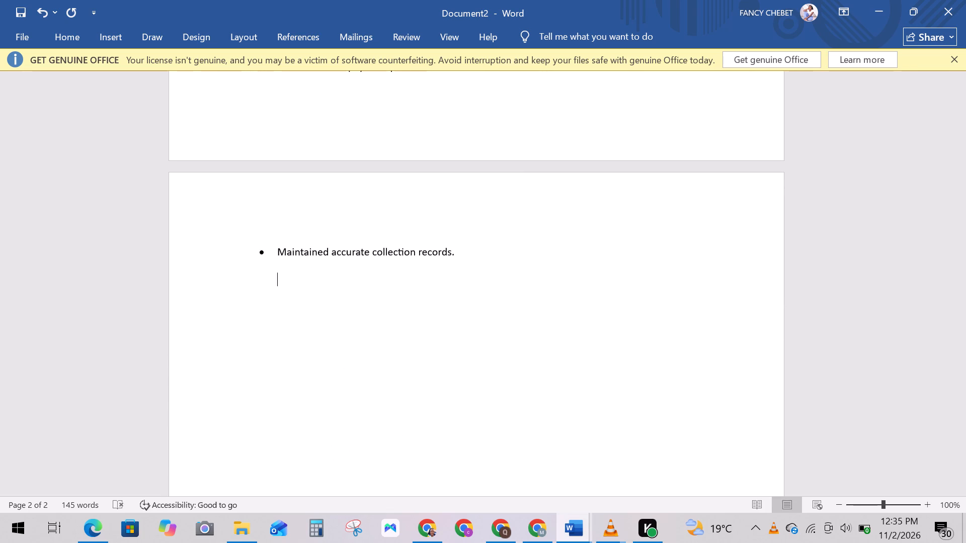
{"action": "key", "text": "BackSpace"}
{"action": "key", "text": "Return"}
{"action": "key", "text": "n"}
{"action": "key", "text": "BackSpace"}
{"action": "key", "text": "space"}
{"action": "key", "text": "BackSpace"}
{"action": "key", "text": "BackSpace"}
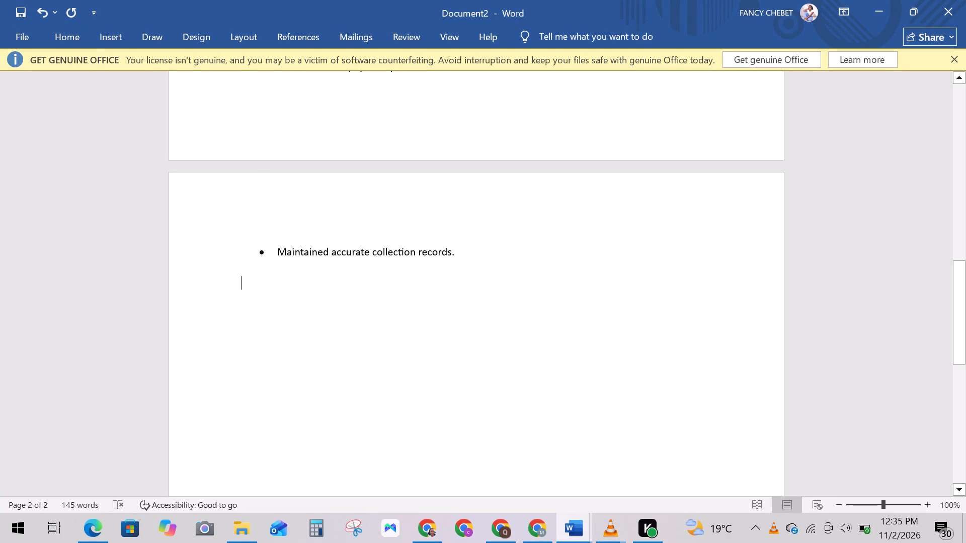
Add the bold 12 pt job title "Customer service agent" below the Debt Collection Agent duties.
{"action": "left_click", "coordinate": [74, 44]}
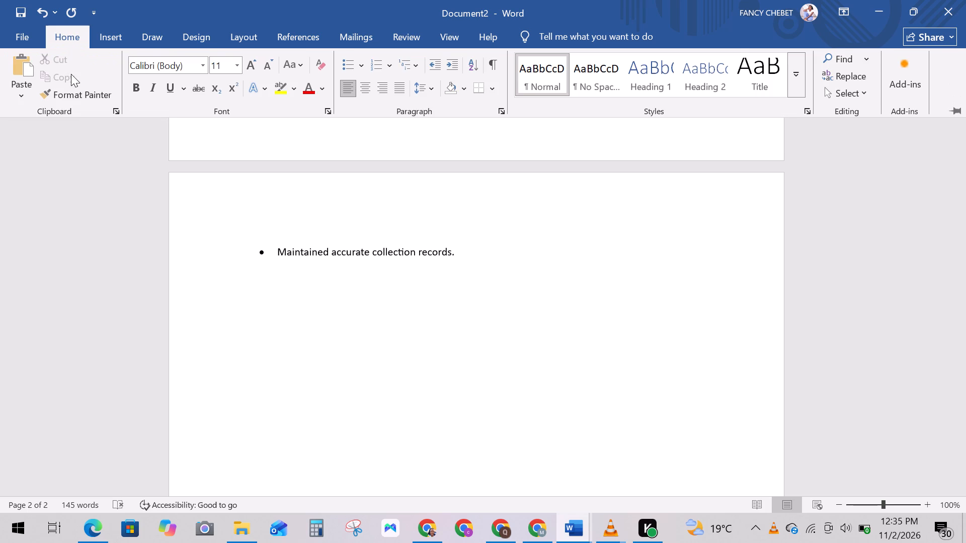
{"action": "left_click", "coordinate": [138, 91]}
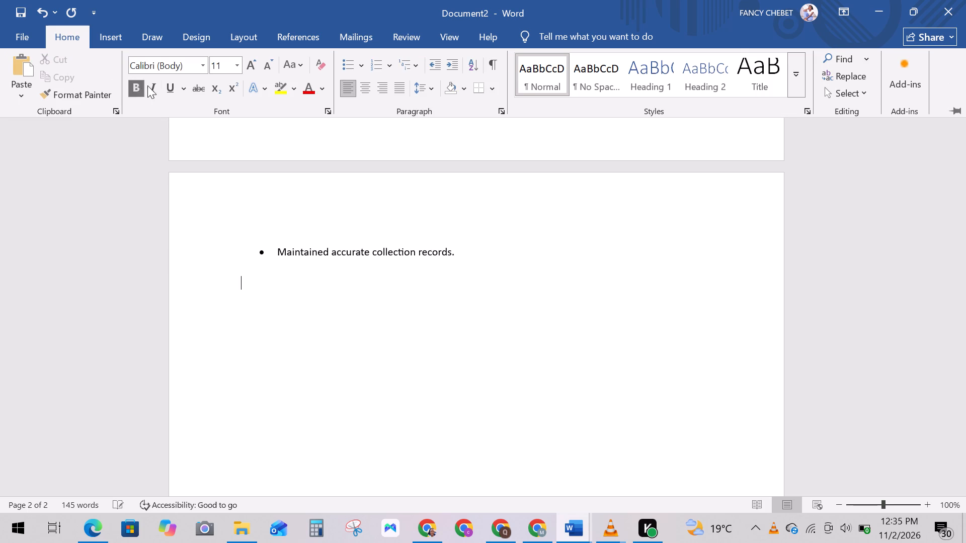
{"action": "left_click", "coordinate": [240, 65]}
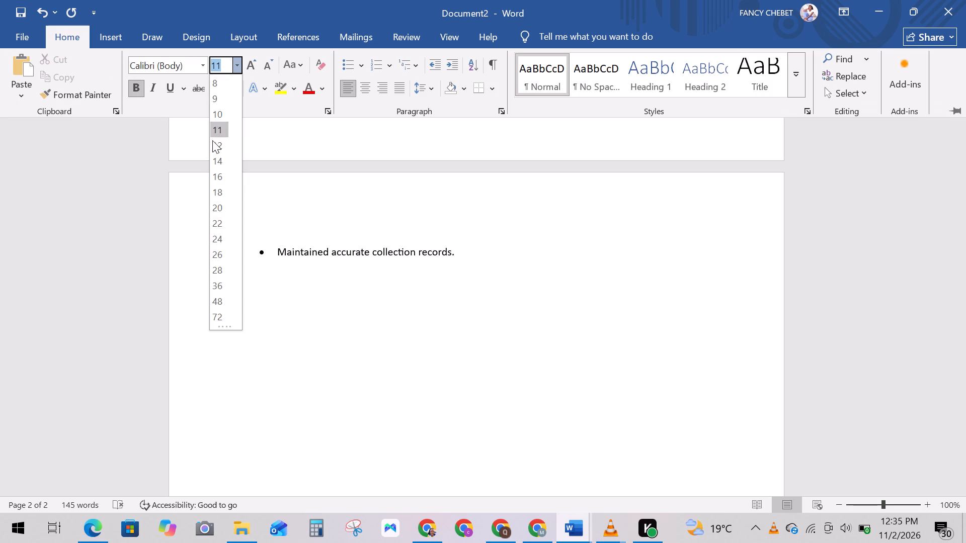
{"action": "left_click", "coordinate": [212, 142]}
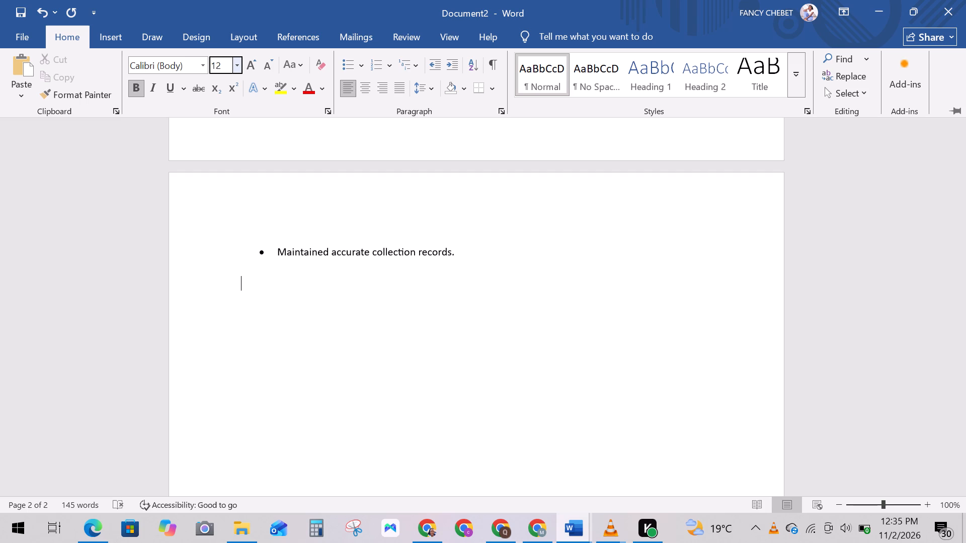
{"action": "type", "text": "cust"}
{"action": "key", "text": "BackSpace"}
{"action": "key", "text": "BackSpace"}
{"action": "key", "text": "BackSpace"}
{"action": "key", "text": "BackSpace"}
{"action": "left_click", "coordinate": [245, 278]}
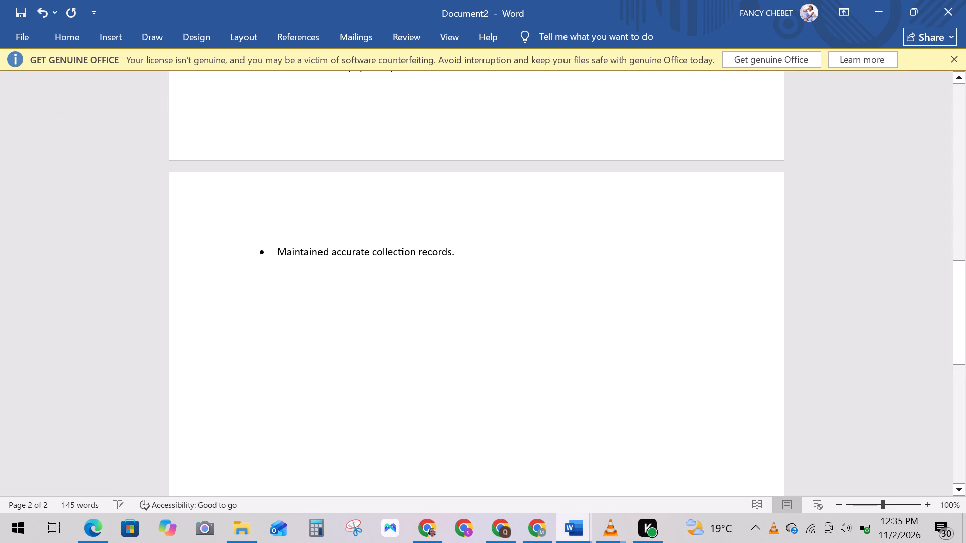
{"action": "type", "text": "cu"}
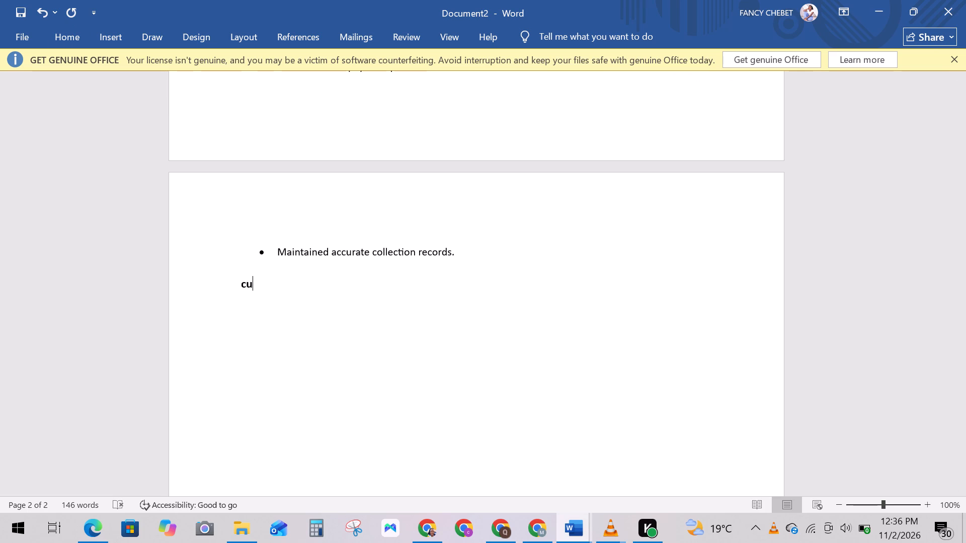
{"action": "type", "text": "stomer"}
{"action": "key", "text": "space"}
{"action": "type", "text": "service agent"}
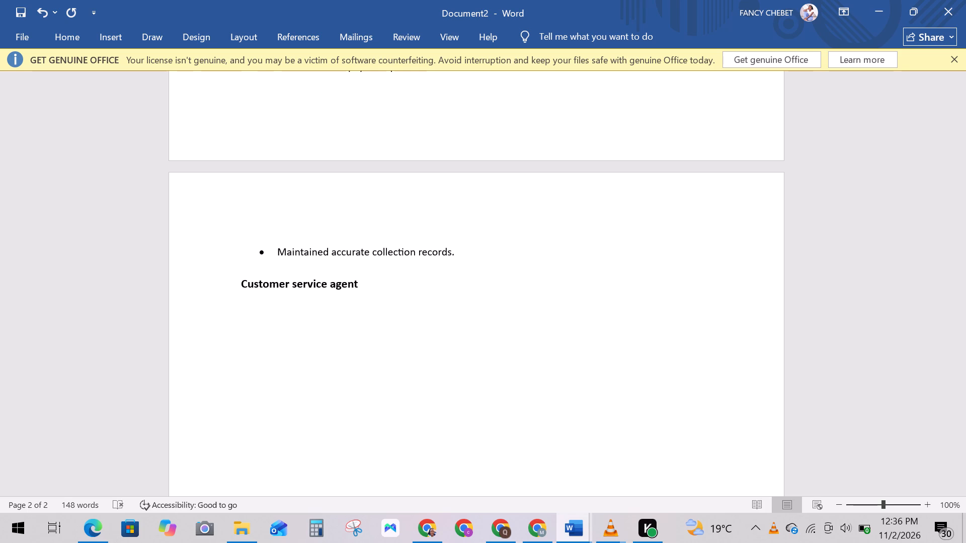
Start a new non-bold 11 pt line directly below the "Customer service agent" title.
{"action": "key", "text": "Return"}
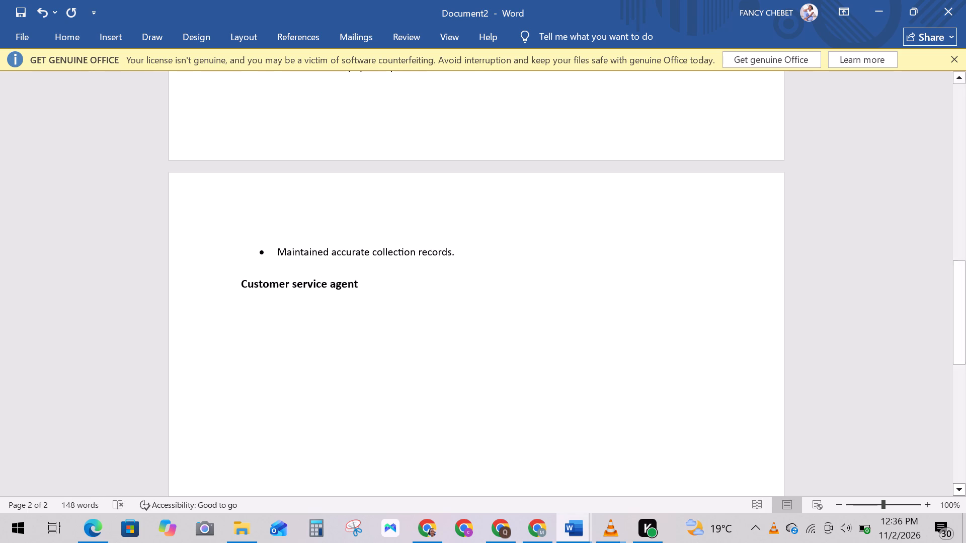
{"action": "left_click", "coordinate": [71, 39]}
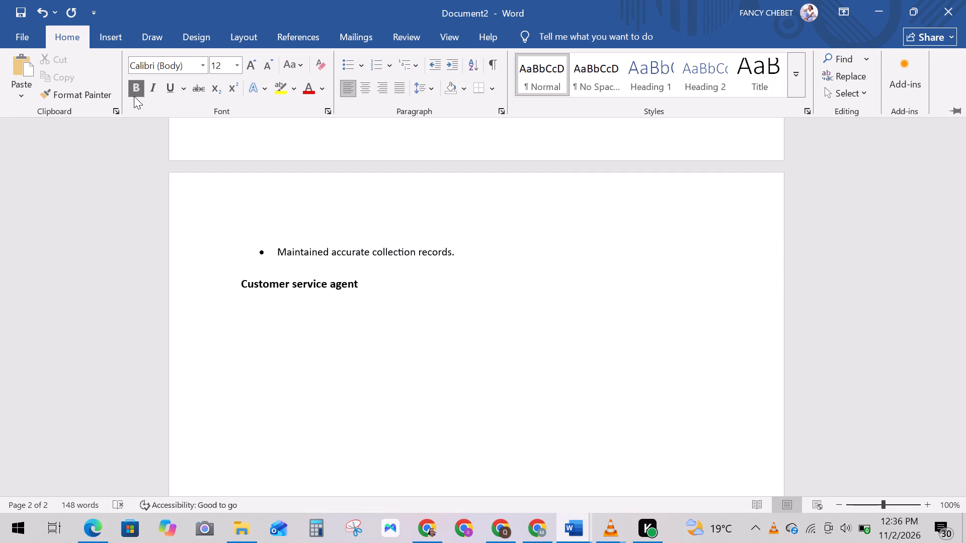
{"action": "left_click", "coordinate": [134, 90]}
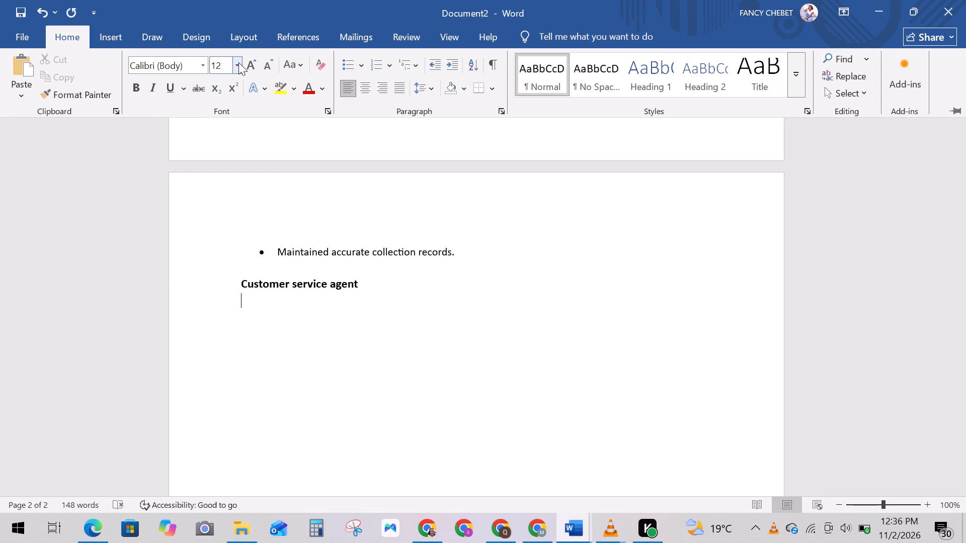
{"action": "left_click", "coordinate": [239, 63]}
{"action": "left_click", "coordinate": [220, 127]}
{"action": "type", "text": "JA"}
{"action": "key", "text": "BackSpace"}
{"action": "key", "text": "BackSpace"}
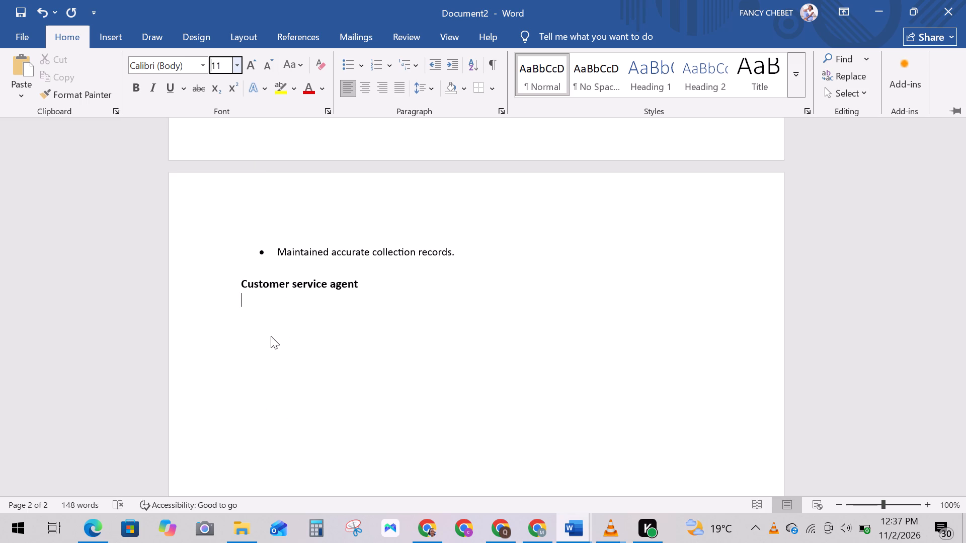
{"action": "left_click", "coordinate": [249, 302]}
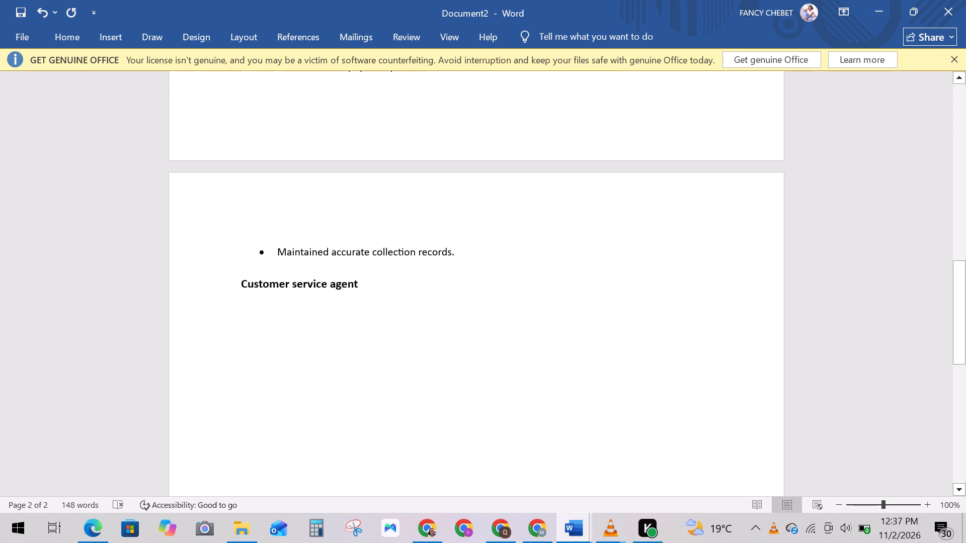
Enter the employer "JA Beauty Parlour" followed by a "|" separator below the "Customer service agent" title.
{"action": "type", "text": "JA"}
{"action": "key", "text": "space"}
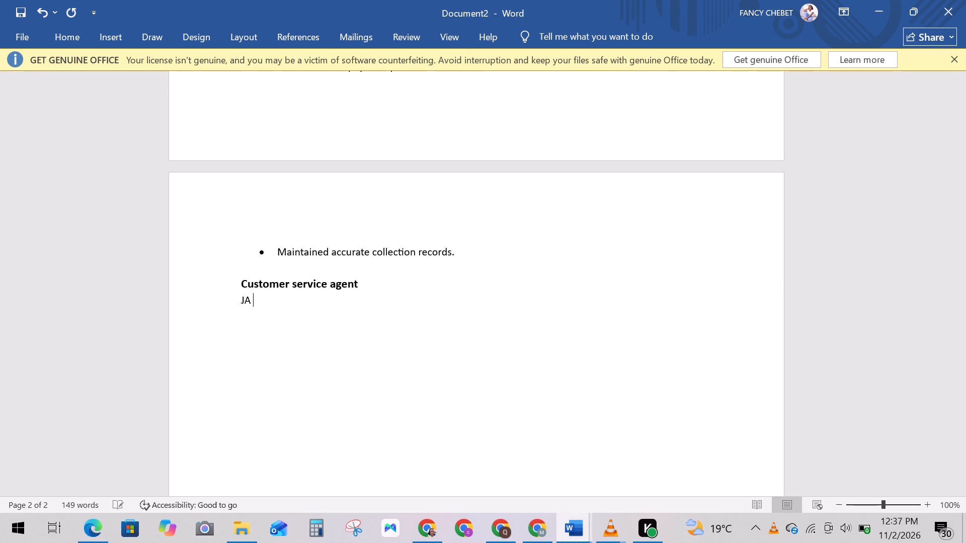
{"action": "key", "text": "b"}
{"action": "type", "text": "eauty"}
{"action": "key", "text": "space"}
{"action": "key", "text": "p"}
{"action": "type", "text": "arlour"}
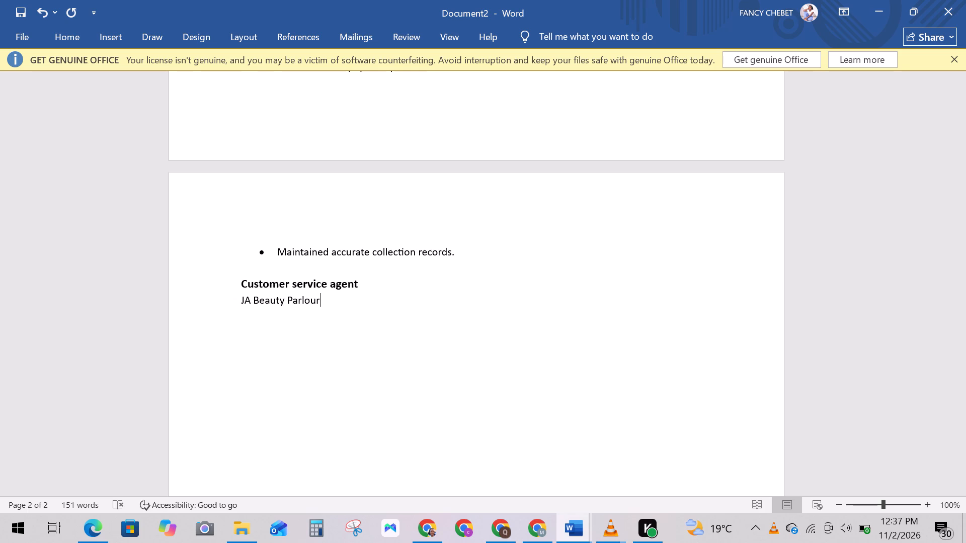
{"action": "key", "text": "space"}
{"action": "key", "text": "shift+bar"}
{"action": "key", "text": "space"}
Complete the JA Beauty Parlour line with the dates "January 2025 – august 2025" and end the line.
{"action": "type", "text": "janua"}
{"action": "type", "text": "ry"}
{"action": "key", "text": "space"}
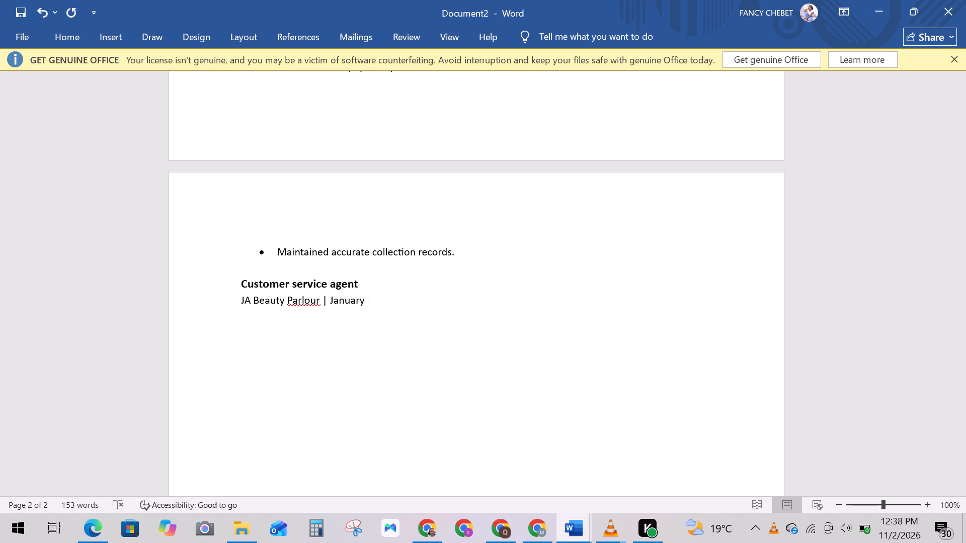
{"action": "type", "text": "2025"}
{"action": "key", "text": "space"}
{"action": "type", "text": "-"}
{"action": "key", "text": "space"}
{"action": "type", "text": "august"}
{"action": "key", "text": "space"}
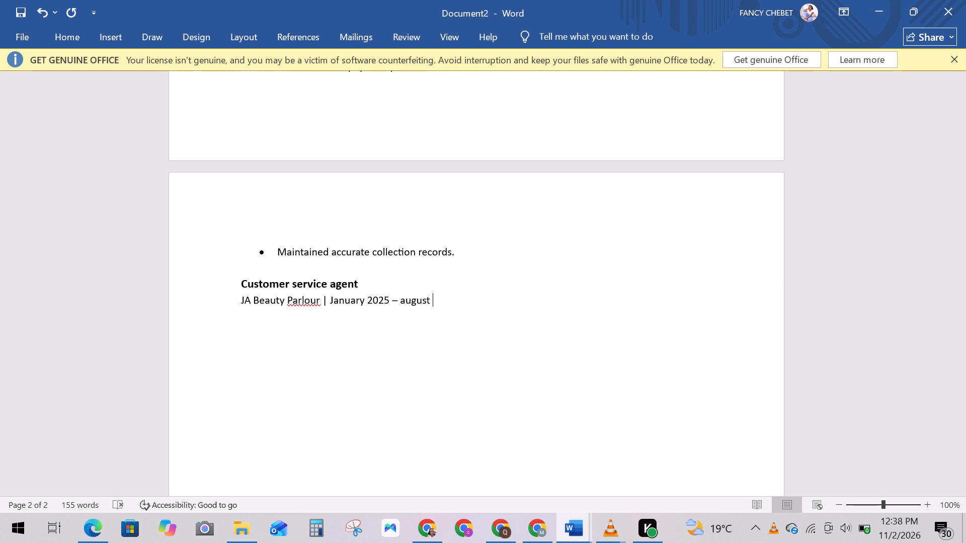
{"action": "type", "text": "202"}
{"action": "key", "text": "5"}
{"action": "key", "text": "Return"}
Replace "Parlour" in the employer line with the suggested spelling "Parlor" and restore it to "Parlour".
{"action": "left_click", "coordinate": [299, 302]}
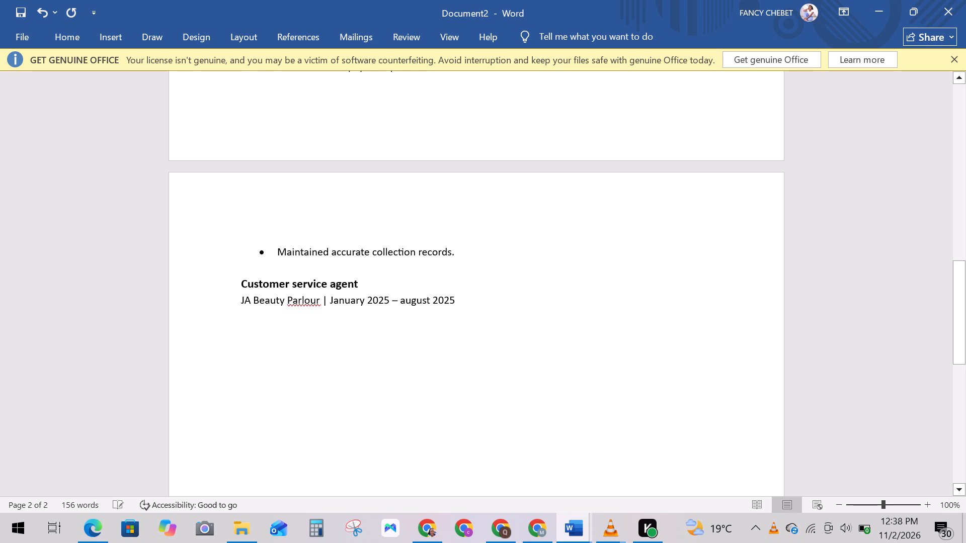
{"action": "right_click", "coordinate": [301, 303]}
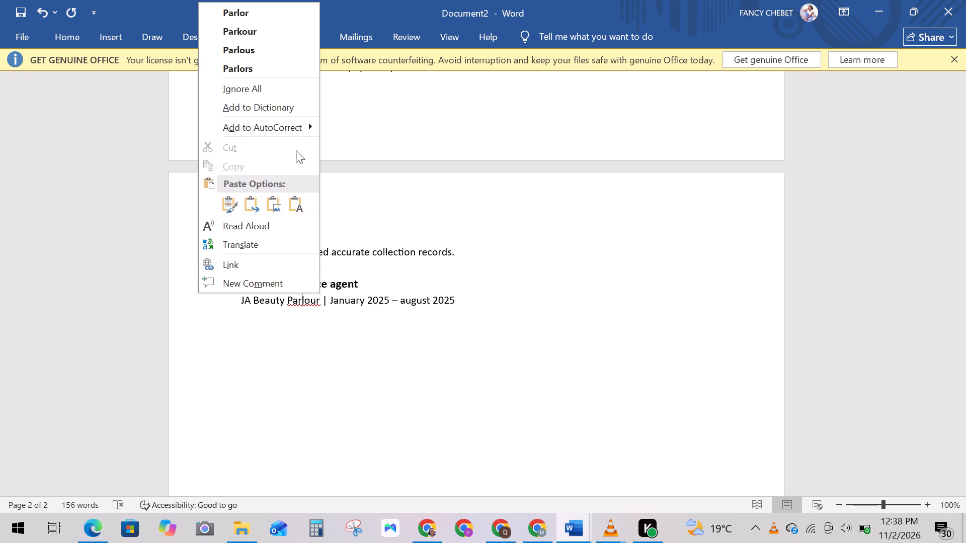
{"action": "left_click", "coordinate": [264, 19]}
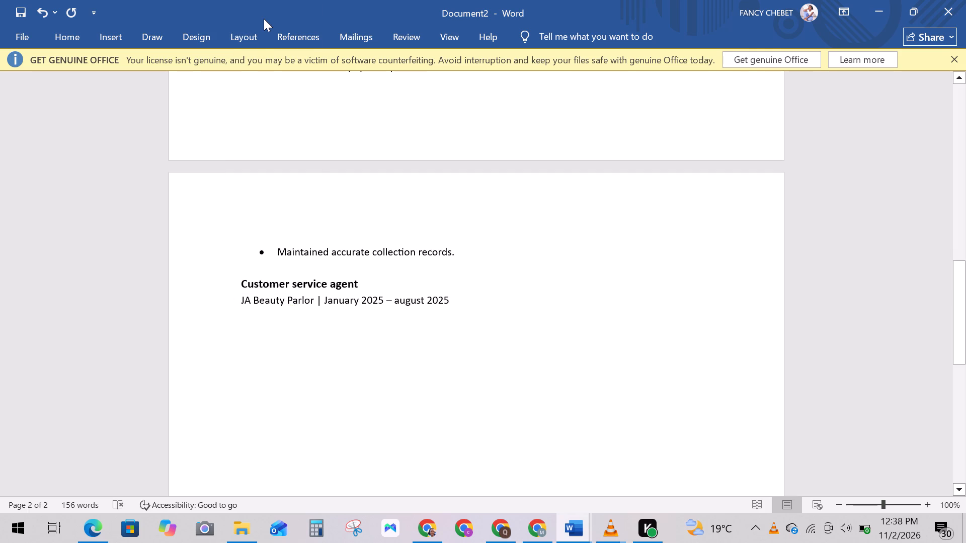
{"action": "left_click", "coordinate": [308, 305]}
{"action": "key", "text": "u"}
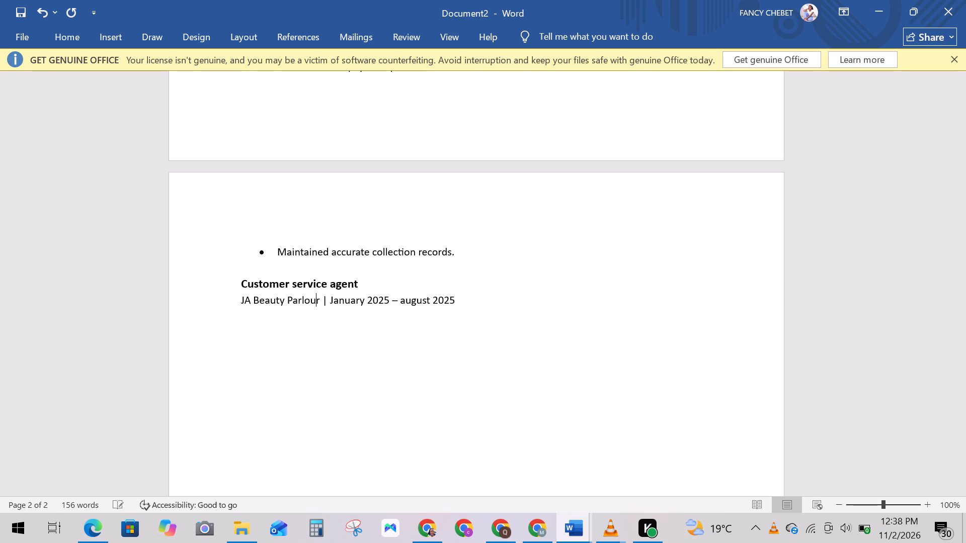
Make the spelling check ignore all occurrences of "Parlour", starting from the employer line.
{"action": "left_click", "coordinate": [468, 297]}
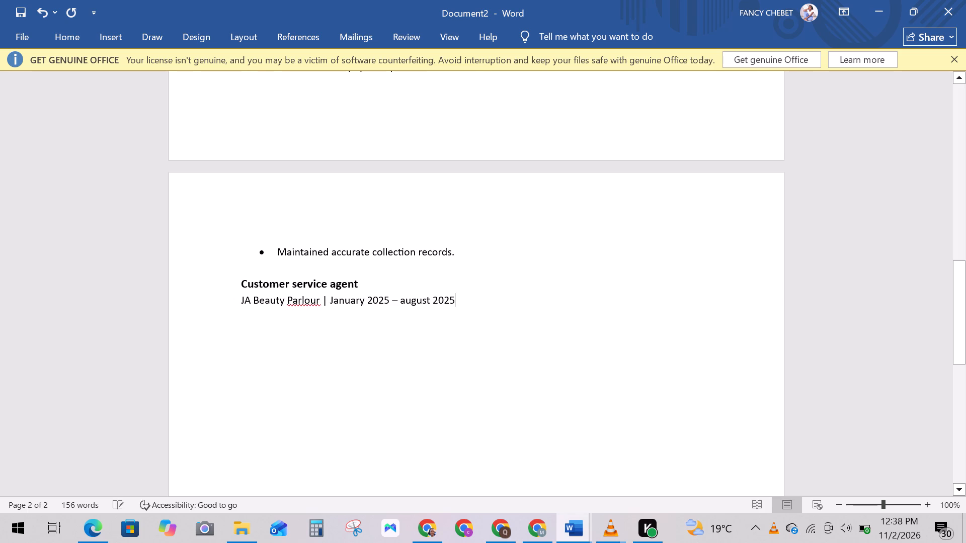
{"action": "left_click", "coordinate": [309, 296]}
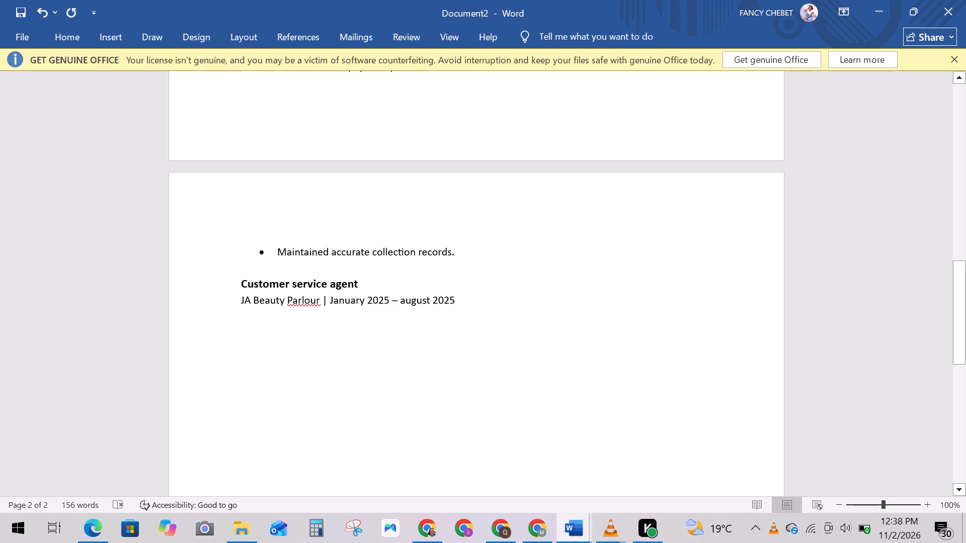
{"action": "right_click", "coordinate": [309, 296]}
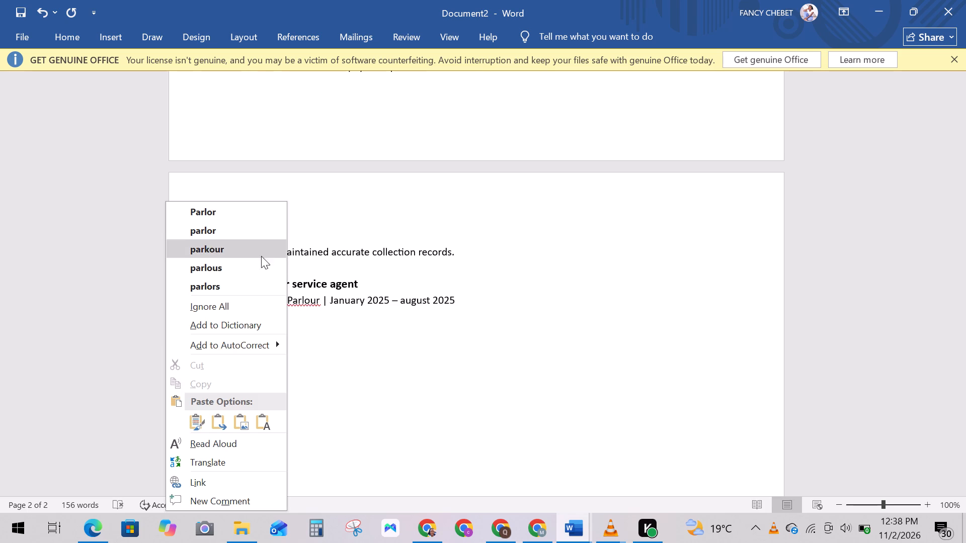
{"action": "left_click", "coordinate": [262, 305]}
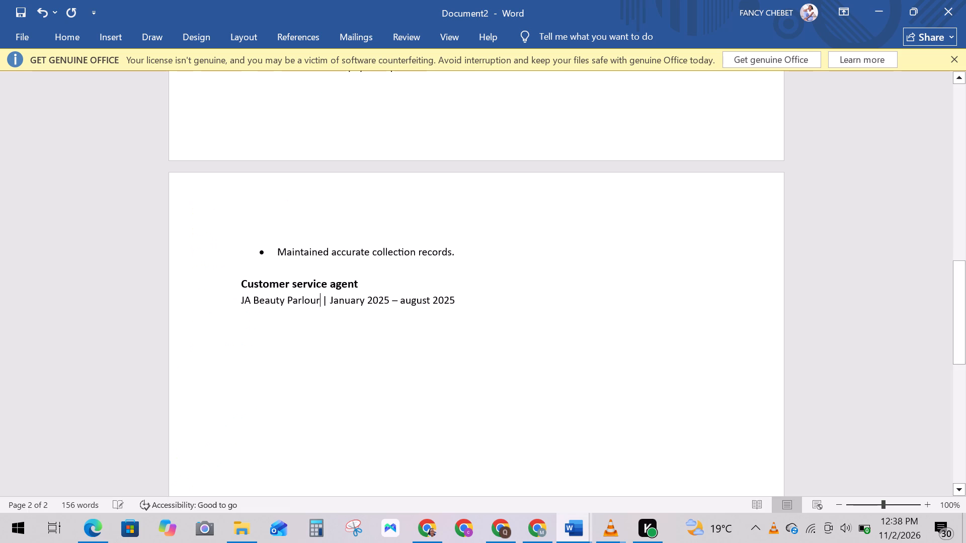
Start a bulleted list below the JA Beauty Parlour line with the duty "Assisted customers with bookings and service inquiries.".
{"action": "left_click", "coordinate": [486, 301]}
{"action": "key", "text": "Return"}
{"action": "left_click", "coordinate": [76, 48]}
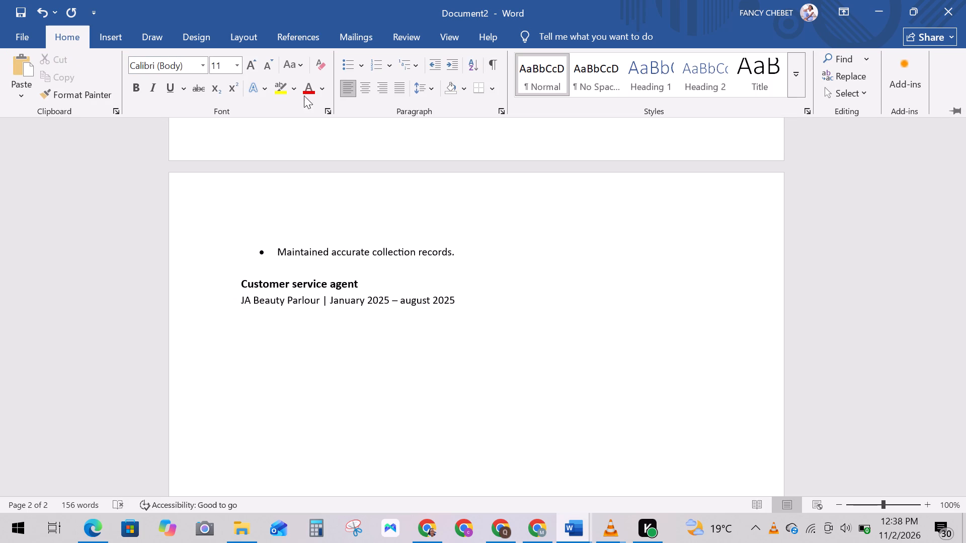
{"action": "left_click", "coordinate": [350, 68]}
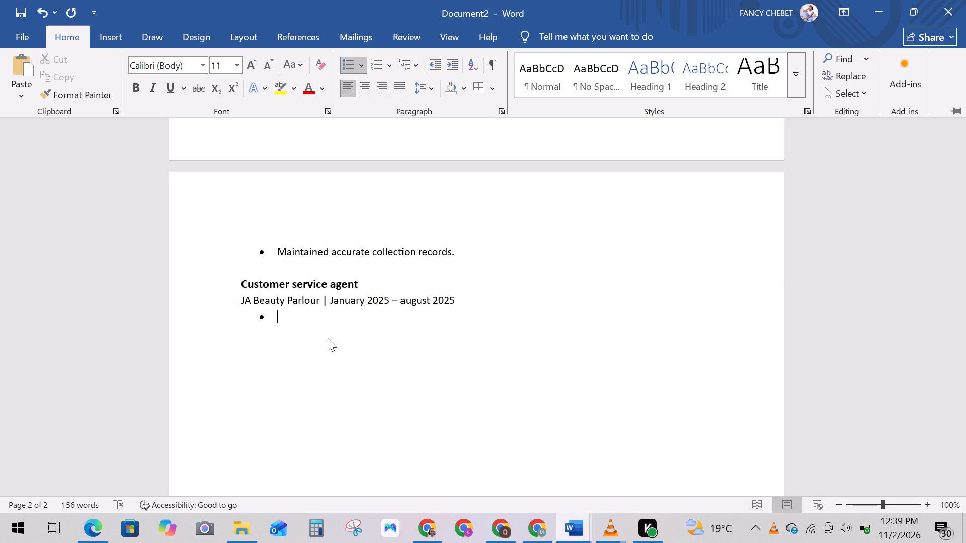
{"action": "type", "text": "ass"}
{"action": "type", "text": "isted"}
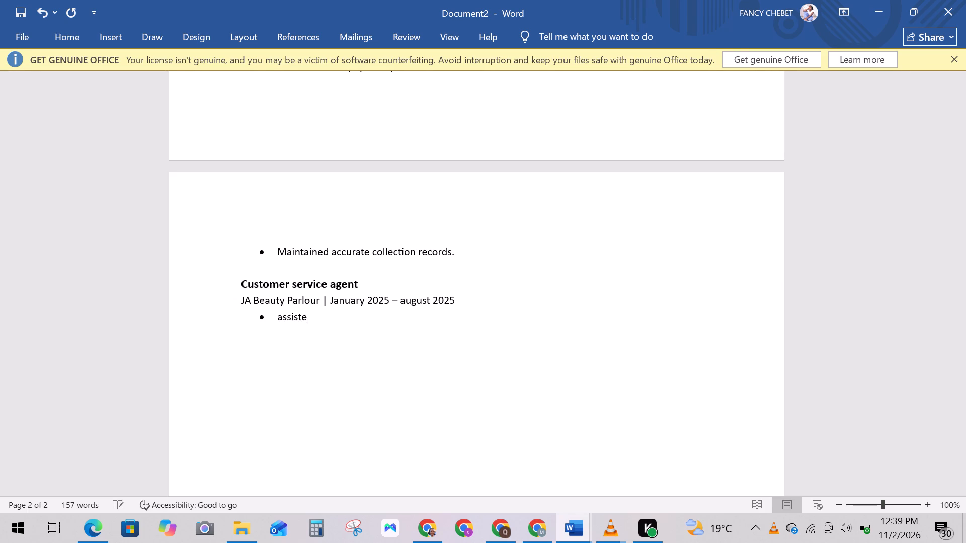
{"action": "key", "text": "space"}
{"action": "type", "text": "customers"}
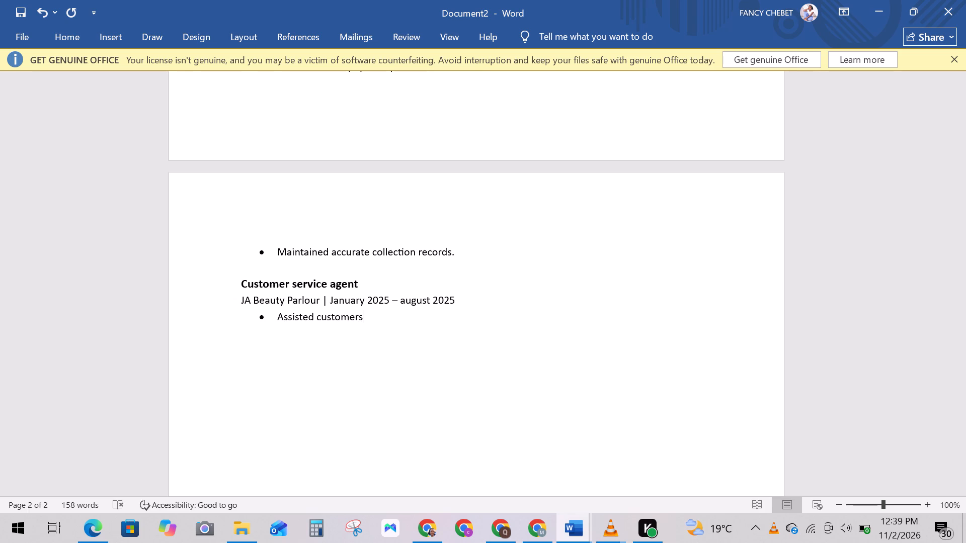
{"action": "key", "text": "space"}
{"action": "type", "text": "with bookings"}
{"action": "key", "text": "space"}
{"action": "type", "text": "and service"}
{"action": "key", "text": "space"}
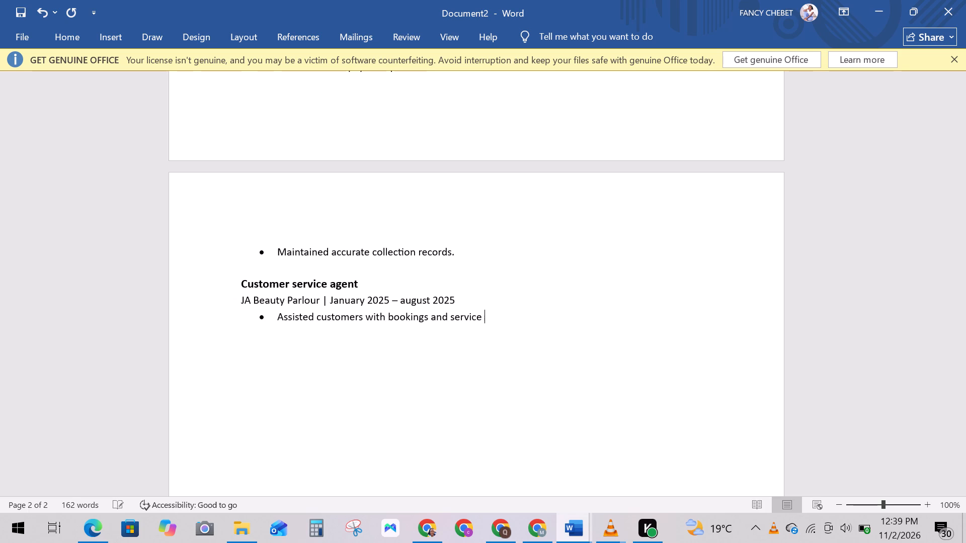
{"action": "type", "text": "inquiries"}
{"action": "key", "text": "period"}
{"action": "key", "text": "Return"}
Add the second JA Beauty Parlour duty bullet "Handled customer payments and maintained accurate records.".
{"action": "type", "text": "handle"}
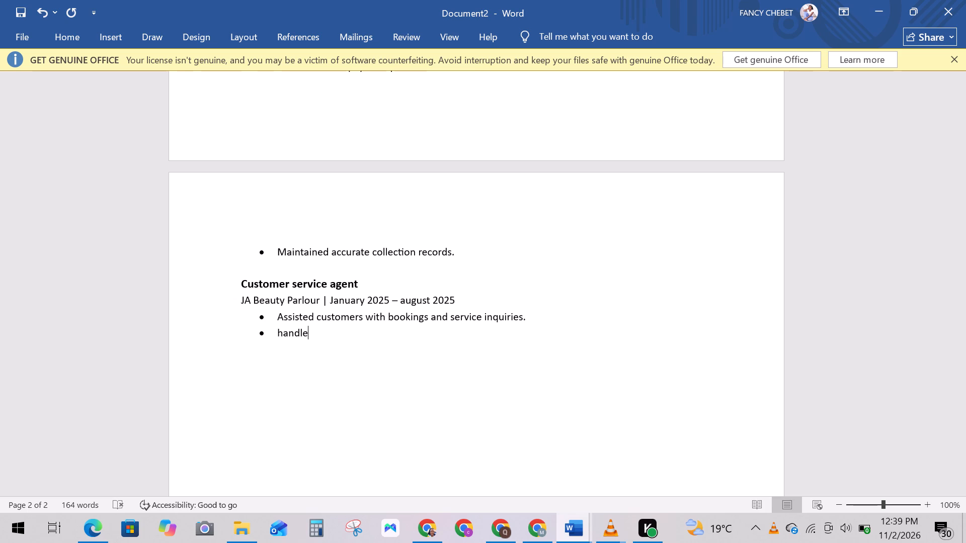
{"action": "type", "text": "d"}
{"action": "key", "text": "space"}
{"action": "type", "text": "cust"}
{"action": "type", "text": "omer"}
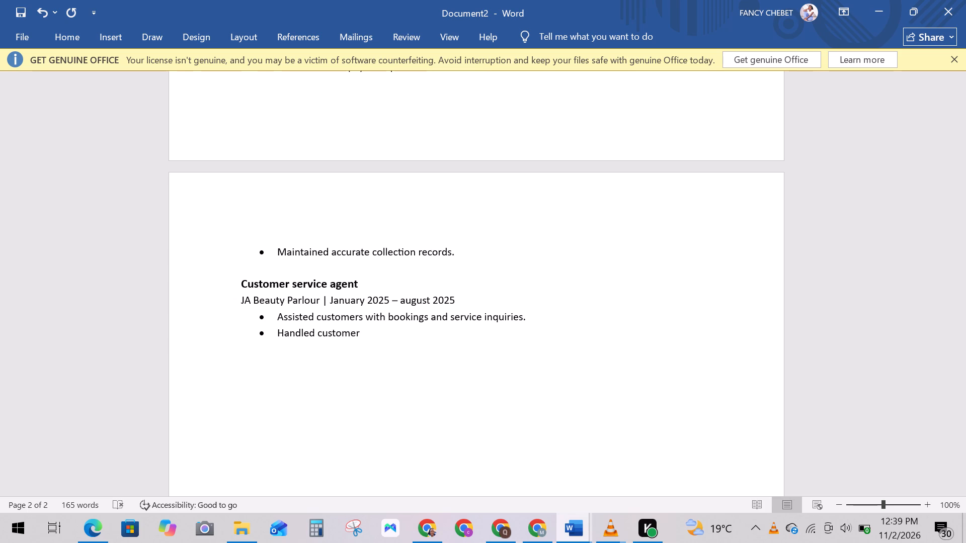
{"action": "key", "text": "space"}
{"action": "type", "text": "payments"}
{"action": "key", "text": "space"}
{"action": "type", "text": "and maintained"}
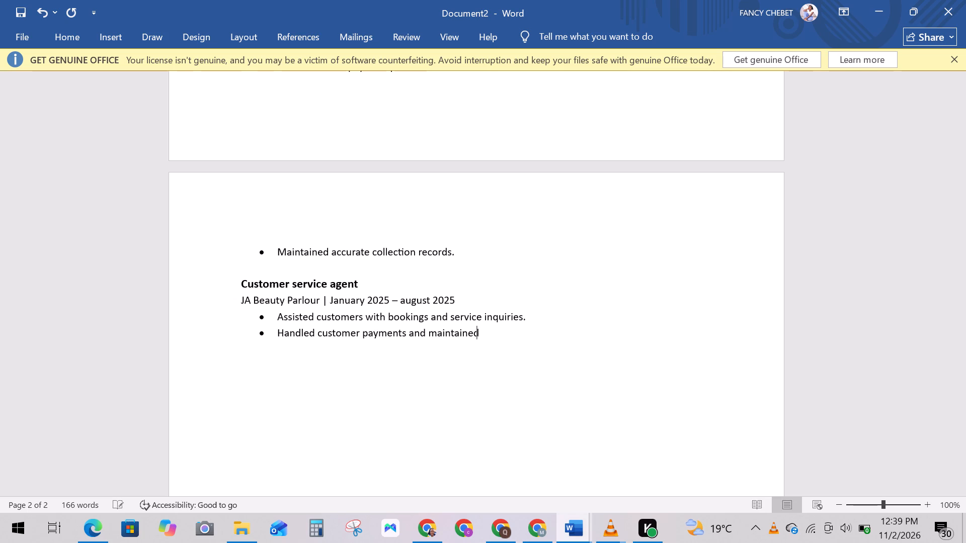
{"action": "key", "text": "space"}
{"action": "type", "text": "accurate"}
{"action": "key", "text": "space"}
{"action": "type", "text": "records."}
{"action": "key", "text": "Return"}
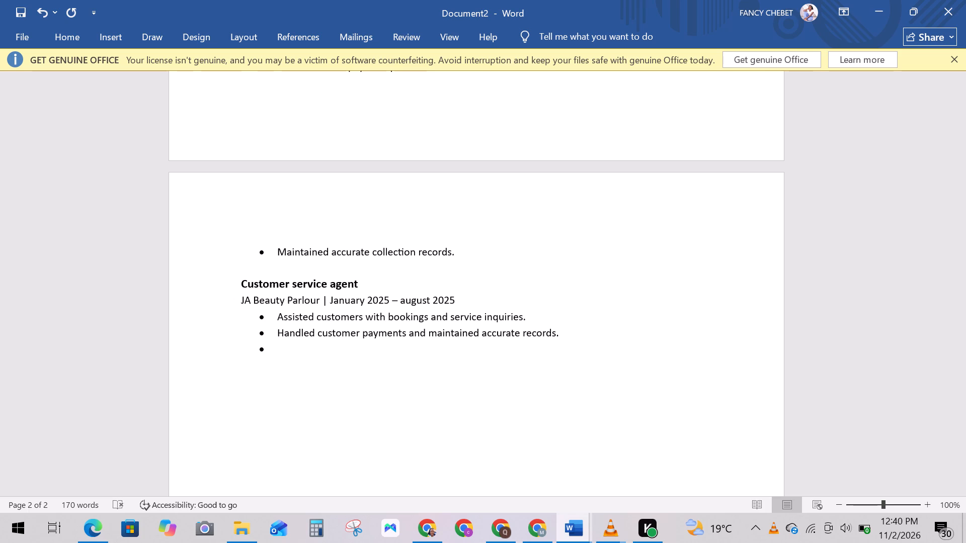
Add the third JA Beauty Parlour duty bullet "Responded to customer needs and provided quality service.".
{"action": "type", "text": "responded"}
{"action": "key", "text": "space"}
{"action": "type", "text": "to customers"}
{"action": "key", "text": "space"}
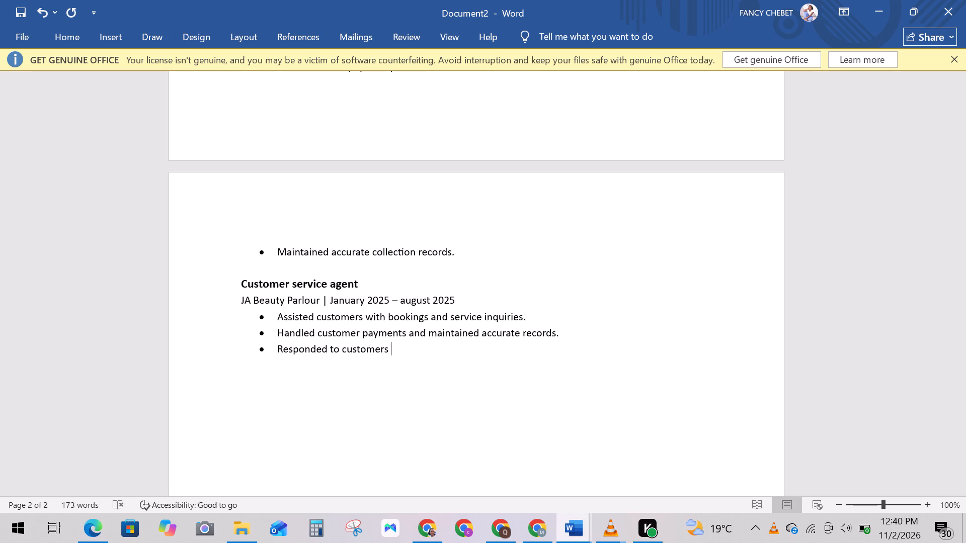
{"action": "key", "text": "BackSpace"}
{"action": "key", "text": "space"}
{"action": "key", "text": "BackSpace"}
{"action": "key", "text": "BackSpace"}
{"action": "key", "text": "space"}
{"action": "type", "text": "needs"}
{"action": "key", "text": "space"}
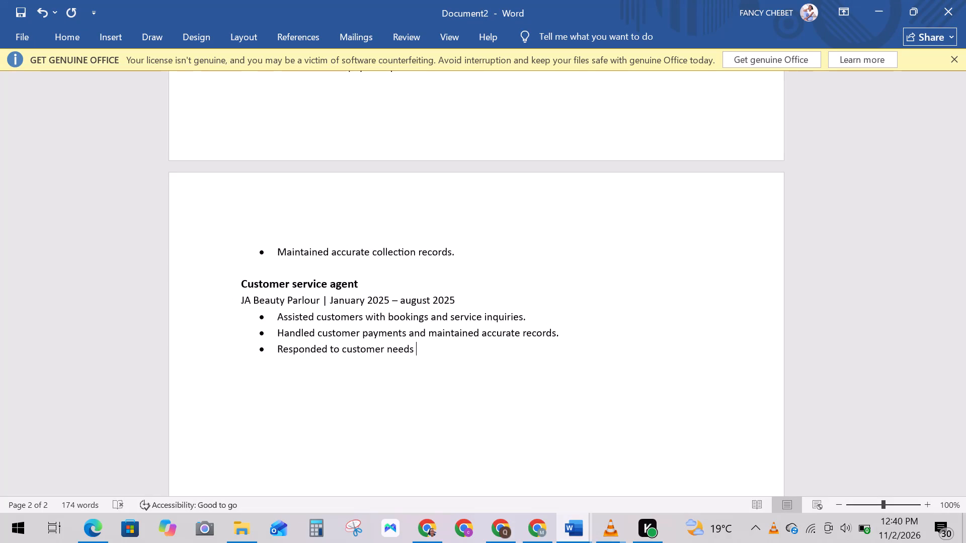
{"action": "type", "text": "and provided"}
{"action": "key", "text": "space"}
{"action": "type", "text": "quality"}
{"action": "key", "text": "space"}
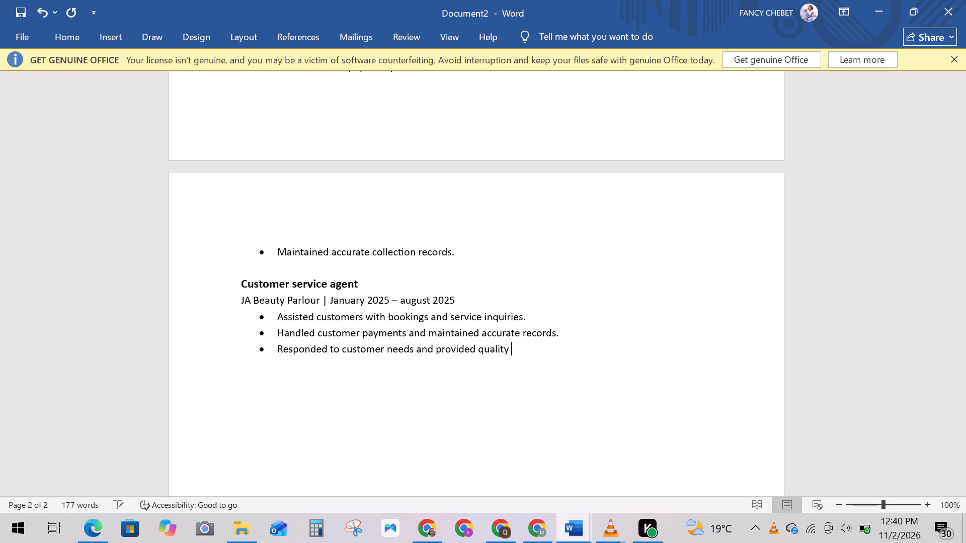
{"action": "type", "text": "serviv"}
{"action": "key", "text": "BackSpace"}
{"action": "type", "text": "ce."}
{"action": "key", "text": "Return"}
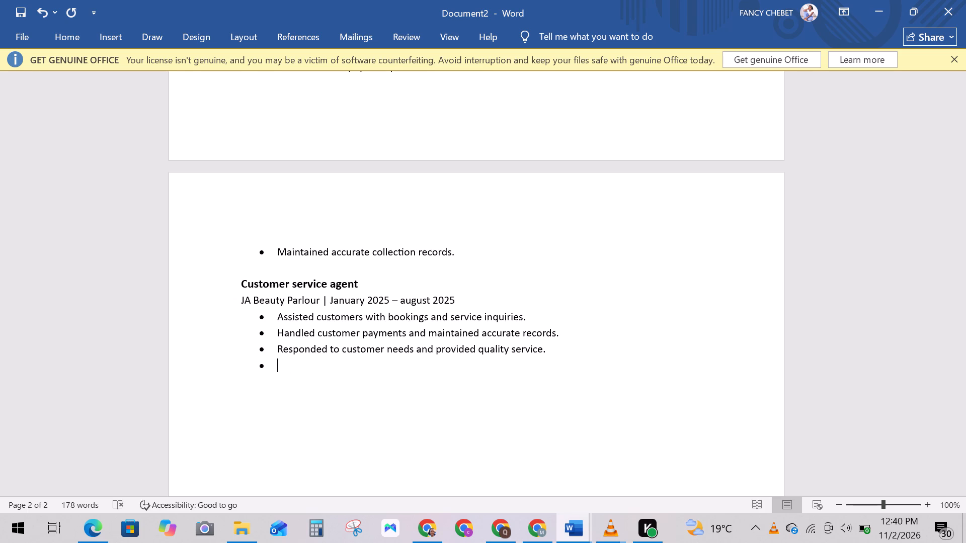
Add the fourth duty bullet "Helped maintain a positive customer experience." and start a new line below it.
{"action": "type", "text": "helped"}
{"action": "key", "text": "space"}
{"action": "type", "text": "maintain"}
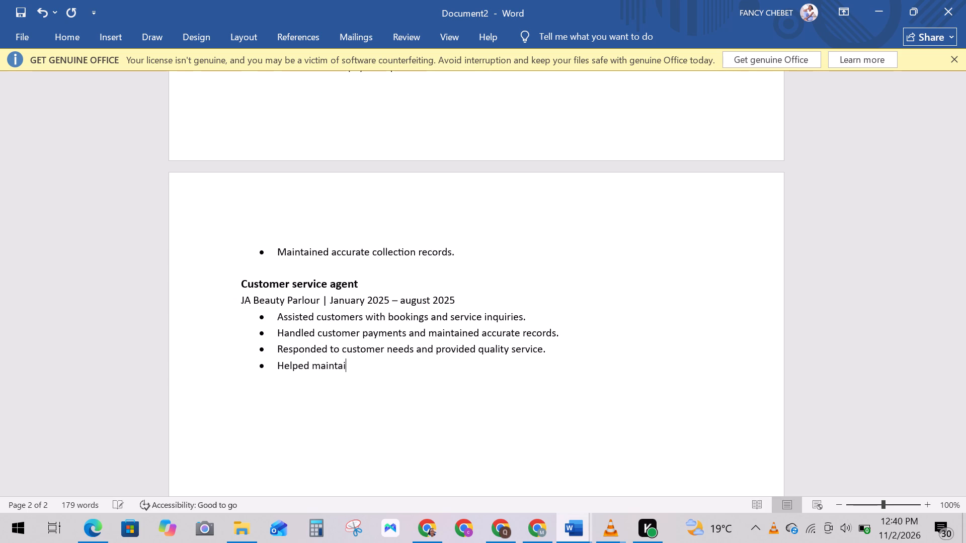
{"action": "key", "text": "space"}
{"action": "type", "text": "a positive"}
{"action": "key", "text": "space"}
{"action": "key", "text": "space"}
{"action": "type", "text": "customer"}
{"action": "key", "text": "space"}
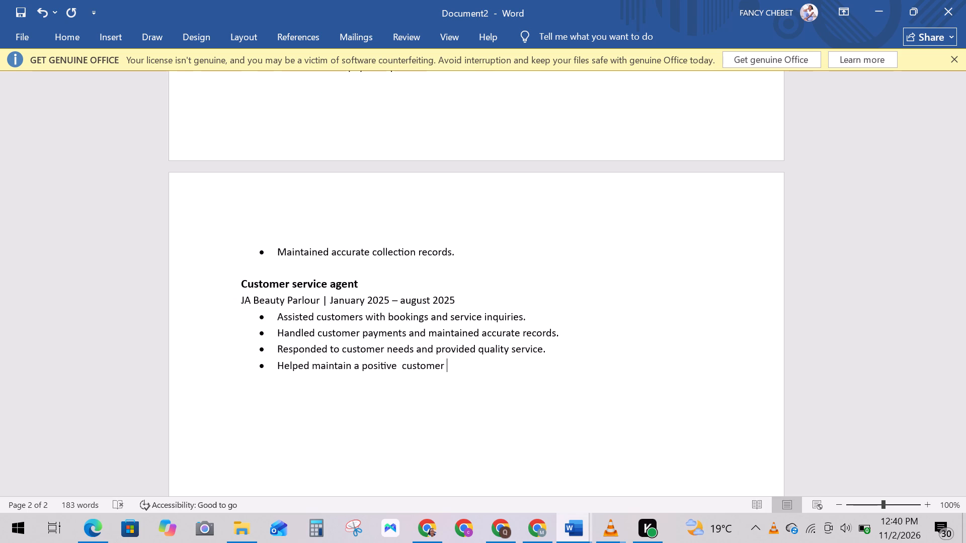
{"action": "type", "text": "experience"}
{"action": "key", "text": "period"}
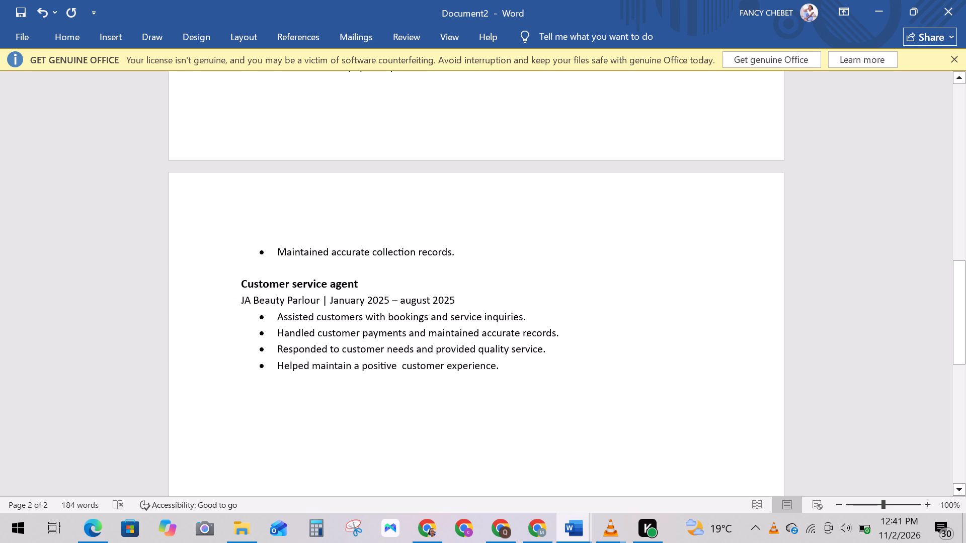
{"action": "left_click", "coordinate": [520, 370]}
{"action": "key", "text": "Return"}
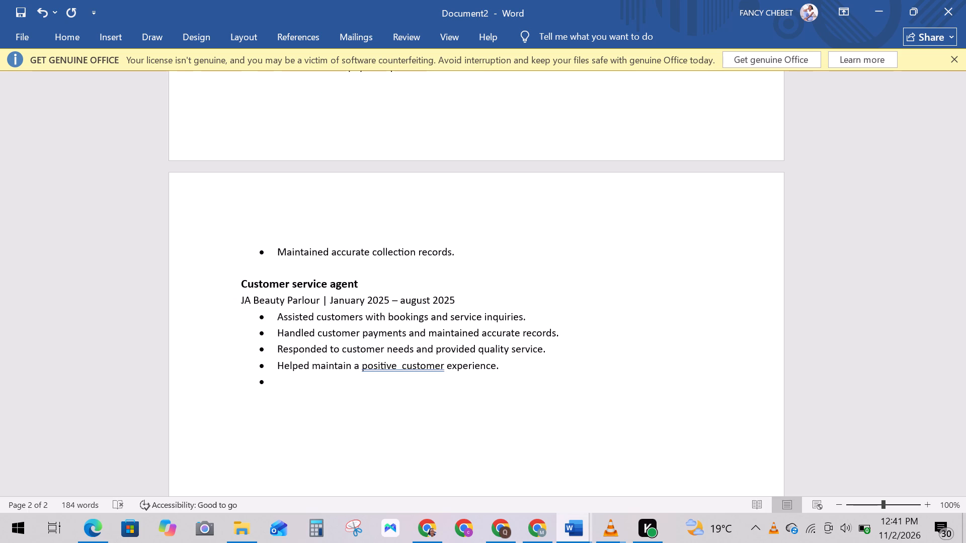
End the bulleted list after the last JA Beauty Parlour duty and start an unindented line below a blank one.
{"action": "key", "text": "BackSpace"}
{"action": "key", "text": "Return"}
{"action": "key", "text": "BackSpace"}
{"action": "key", "text": "Return"}
{"action": "left_click", "coordinate": [237, 401]}
{"action": "double_click", "coordinate": [237, 401]}
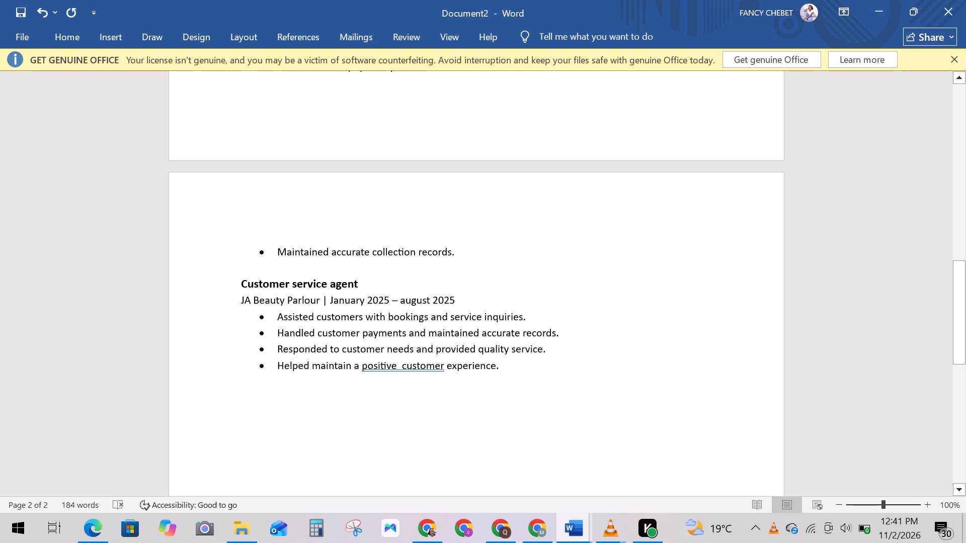
{"action": "left_click", "coordinate": [237, 401]}
{"action": "key", "text": "BackSpace"}
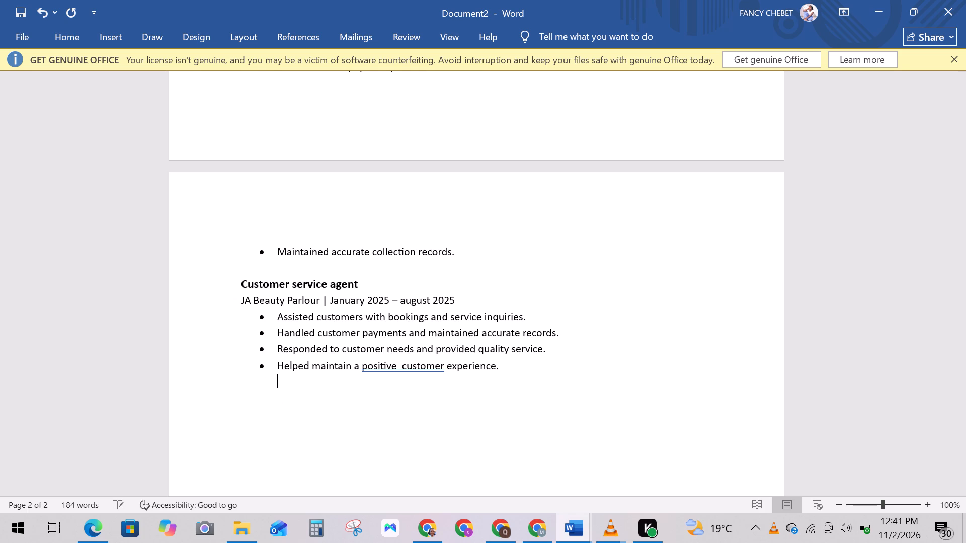
{"action": "key", "text": "BackSpace"}
{"action": "key", "text": "BackSpace"}
{"action": "key", "text": "Return"}
Add the job title heading "Stock taking Assistant" in bold, size 12, below the JA Beauty Parlour duties.
{"action": "left_click", "coordinate": [56, 38]}
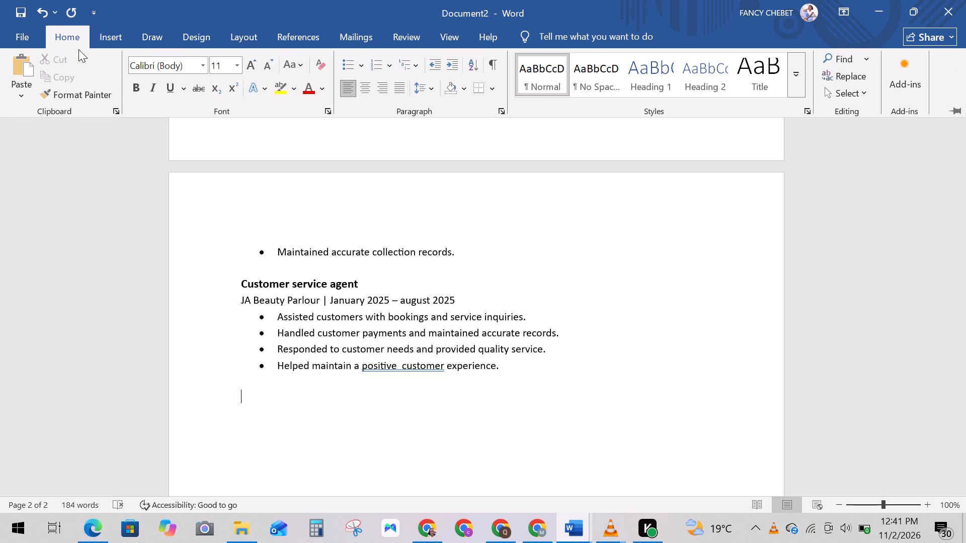
{"action": "left_click", "coordinate": [130, 83]}
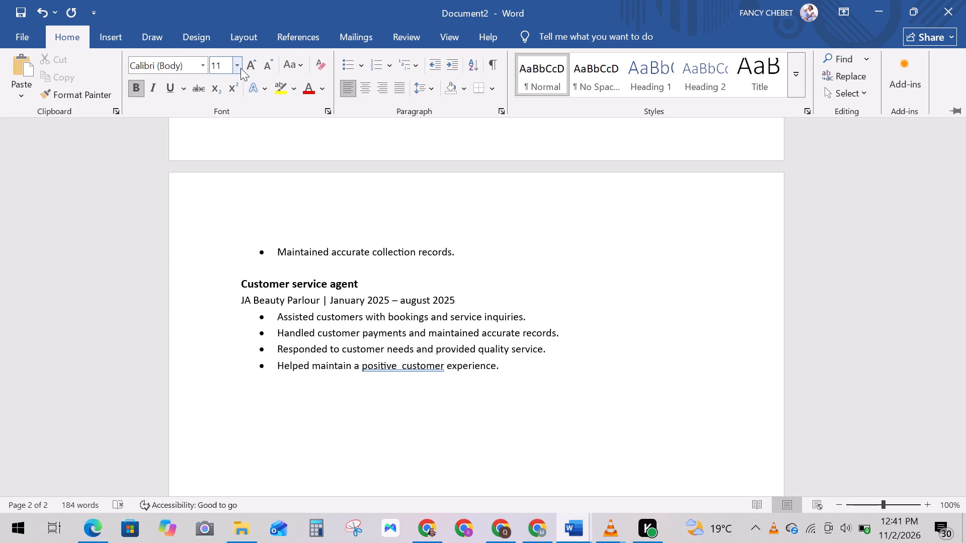
{"action": "left_click", "coordinate": [232, 65]}
{"action": "left_click", "coordinate": [237, 67]}
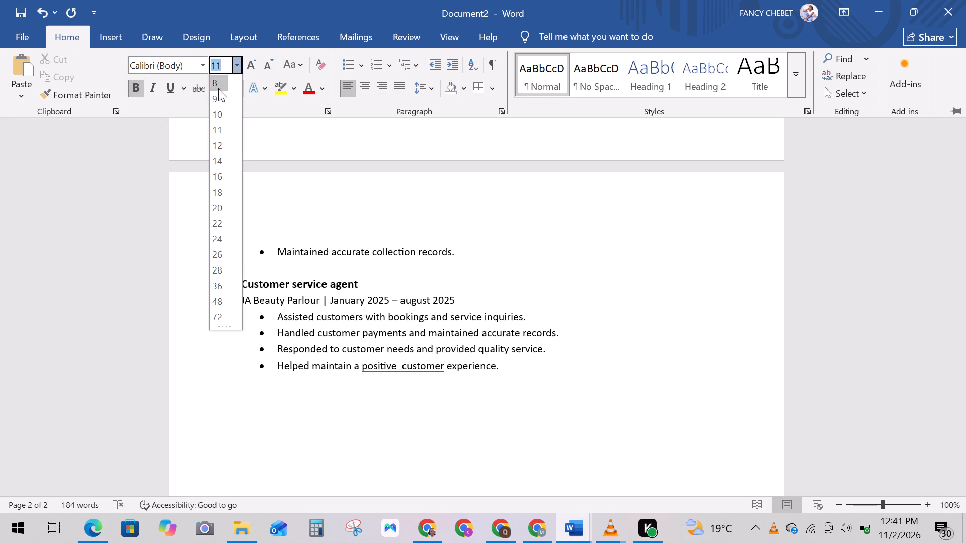
{"action": "left_click", "coordinate": [218, 139]}
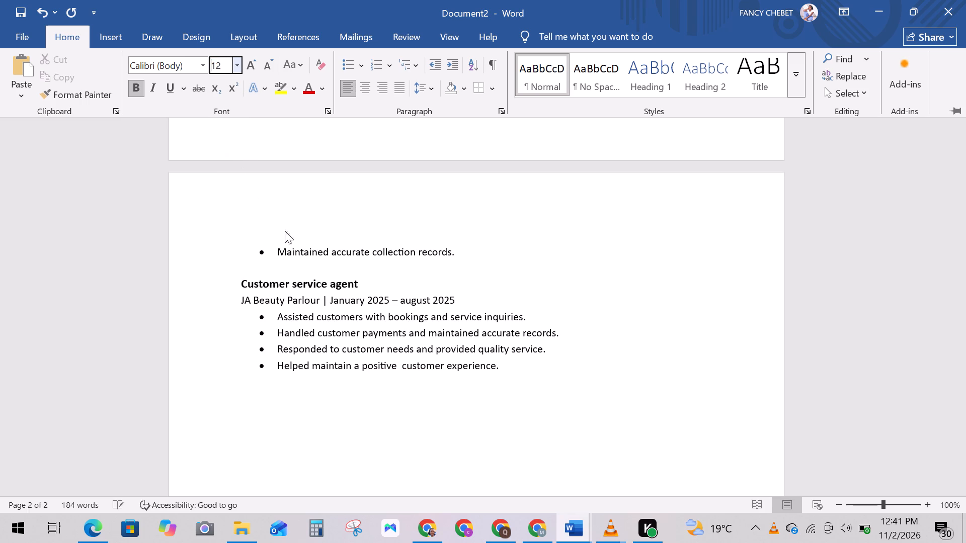
{"action": "left_click", "coordinate": [258, 403]}
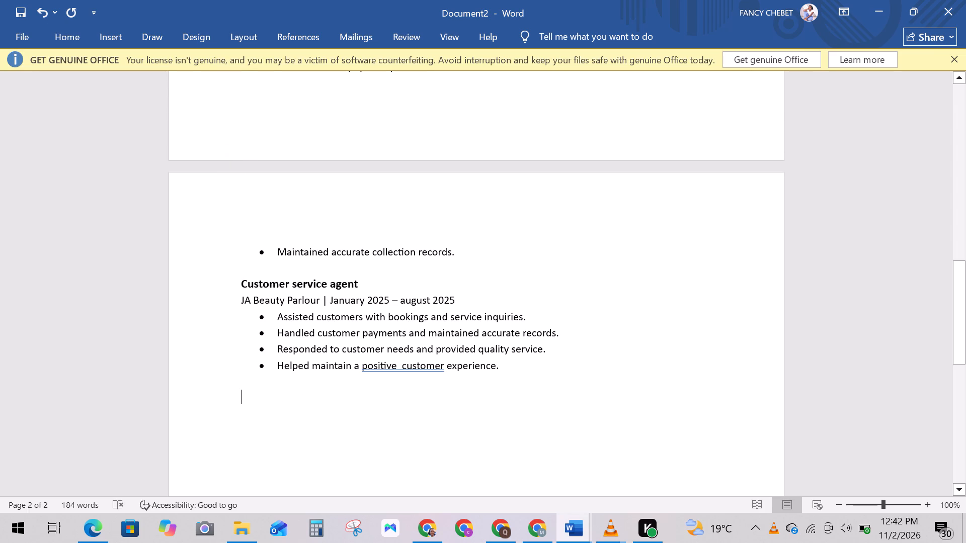
{"action": "key", "text": "s"}
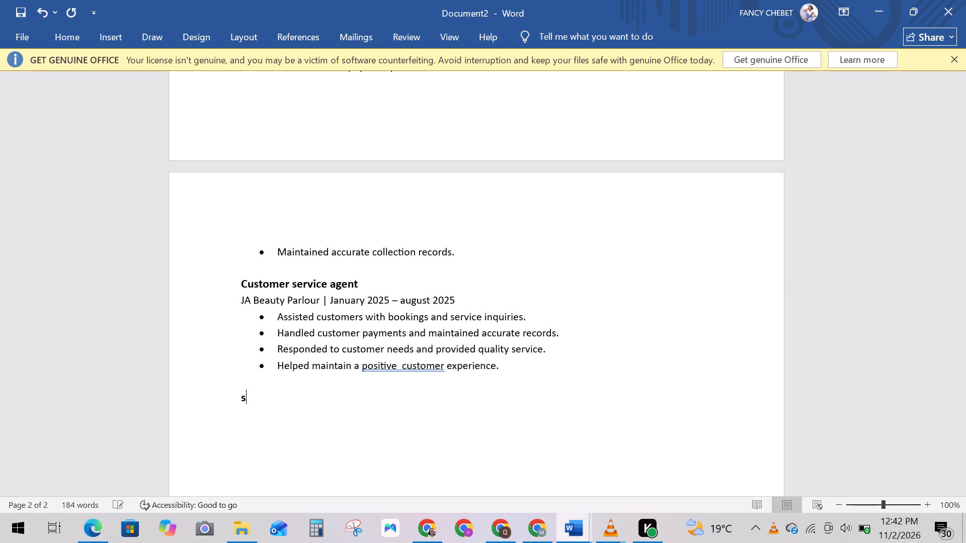
{"action": "key", "text": "t"}
{"action": "type", "text": "ock"}
{"action": "key", "text": "space"}
{"action": "type", "text": "taking"}
{"action": "key", "text": "space"}
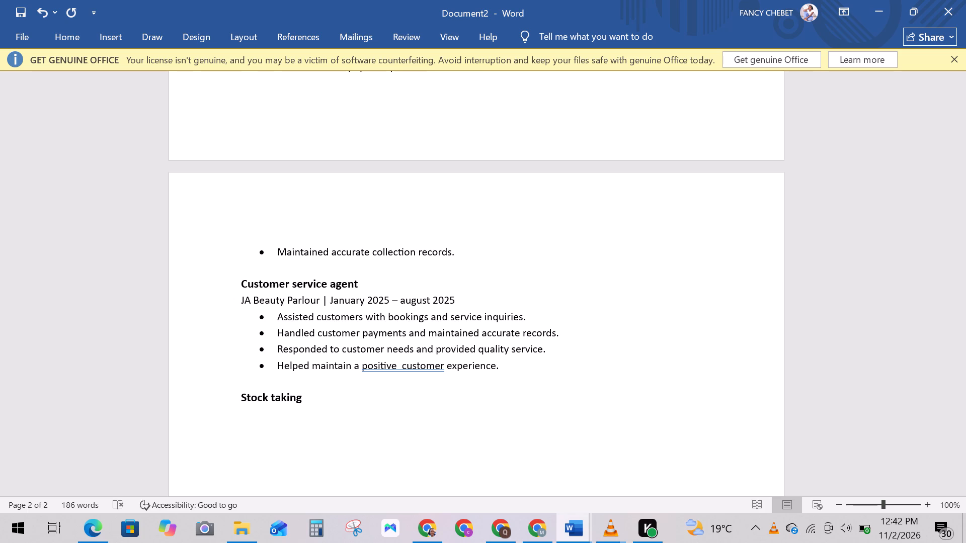
{"action": "key", "text": "a"}
{"action": "type", "text": "ssistant"}
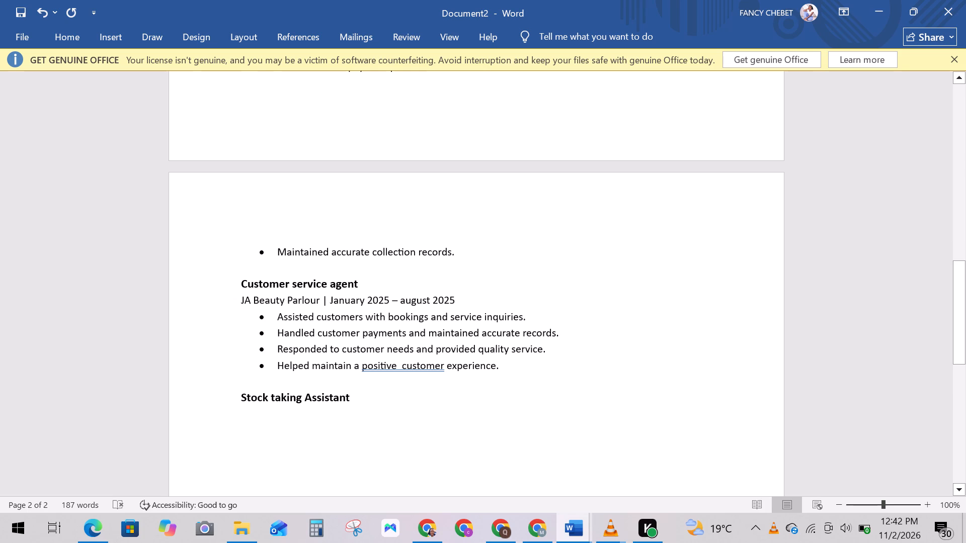
Capitalise the first letter of "taking" so the job title reads "Stock Taking Assistant".
{"action": "left_click", "coordinate": [276, 400]}
{"action": "key", "text": "BackSpace"}
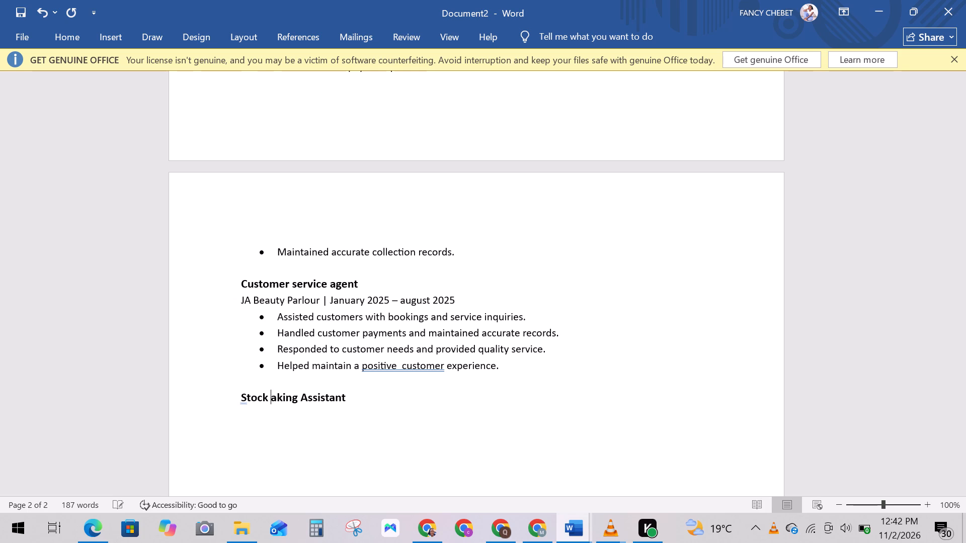
{"action": "key", "text": "t"}
{"action": "key", "text": "BackSpace"}
{"action": "key", "text": "t"}
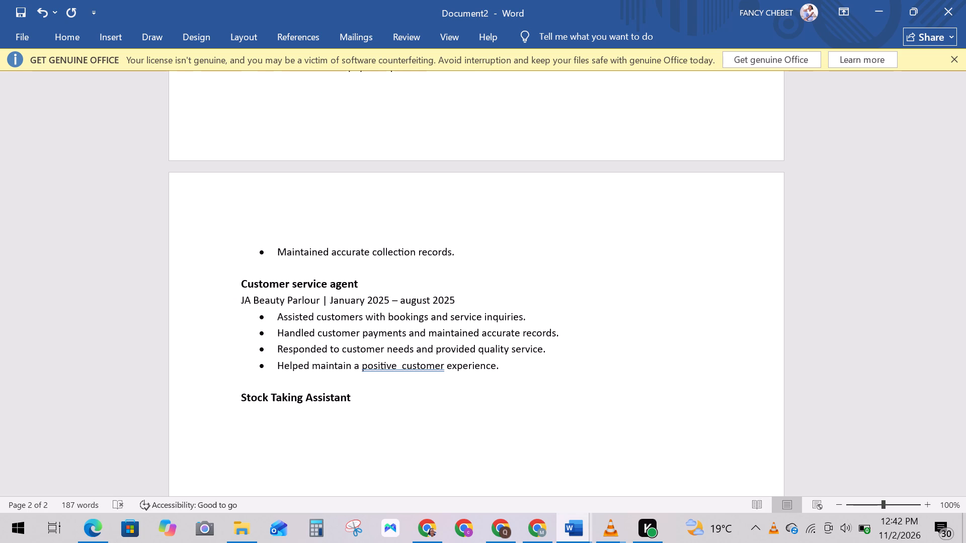
Start a new line below the Stock Taking Assistant heading with bold off and font size 11.
{"action": "left_click", "coordinate": [354, 405]}
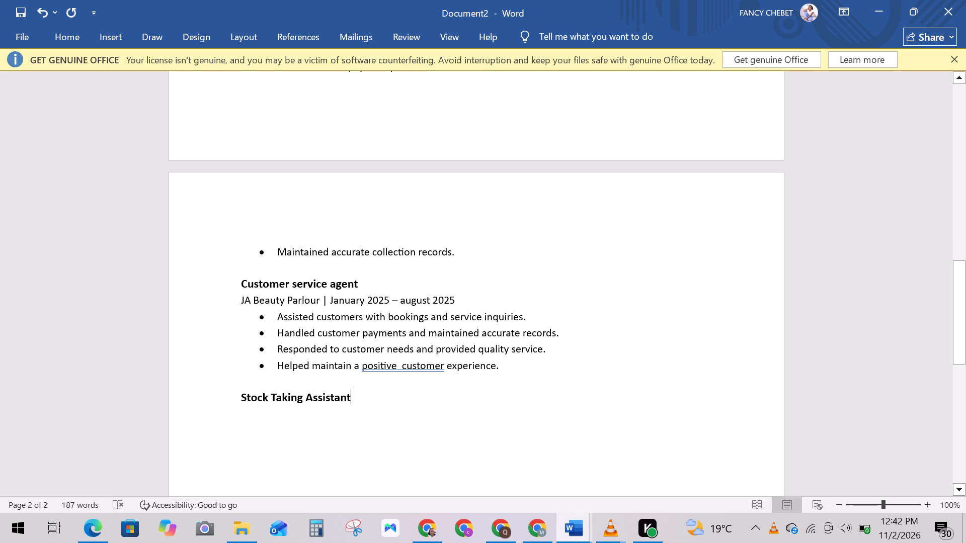
{"action": "key", "text": "Return"}
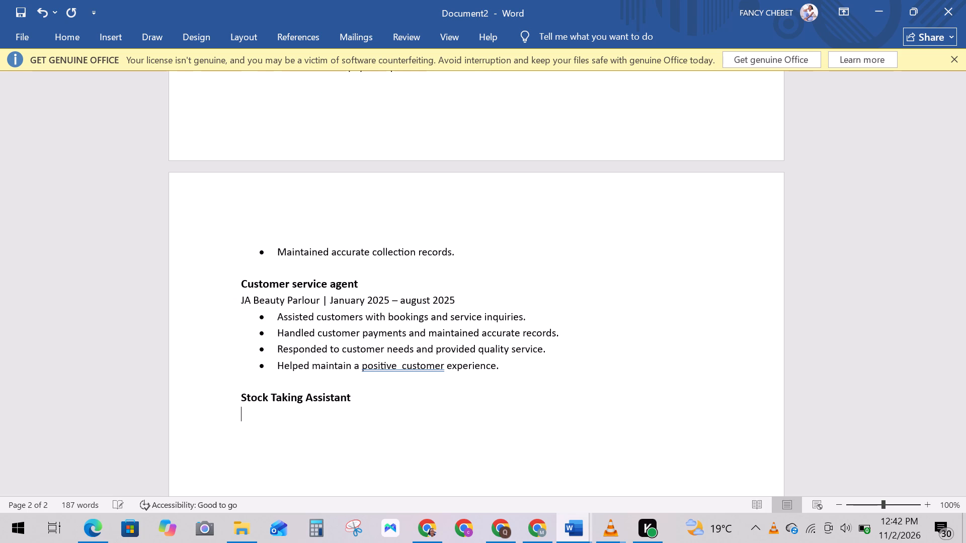
{"action": "left_click", "coordinate": [64, 35]}
{"action": "left_click", "coordinate": [140, 85]}
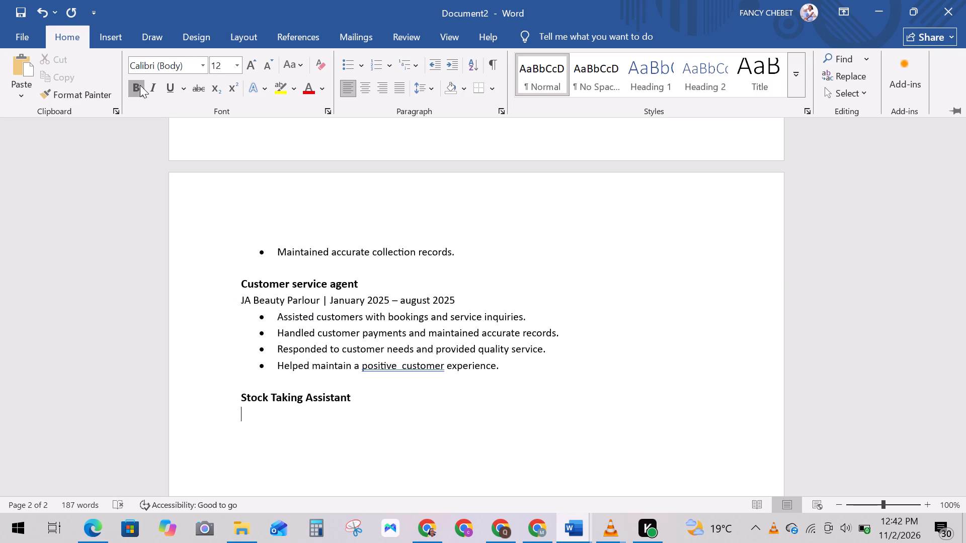
{"action": "left_click", "coordinate": [232, 62]}
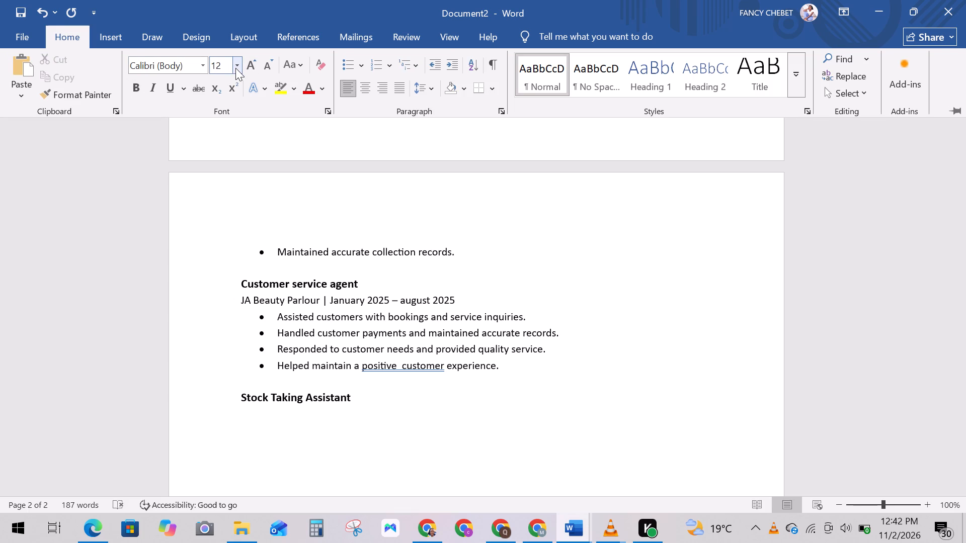
{"action": "left_click", "coordinate": [236, 70]}
{"action": "left_click", "coordinate": [222, 128]}
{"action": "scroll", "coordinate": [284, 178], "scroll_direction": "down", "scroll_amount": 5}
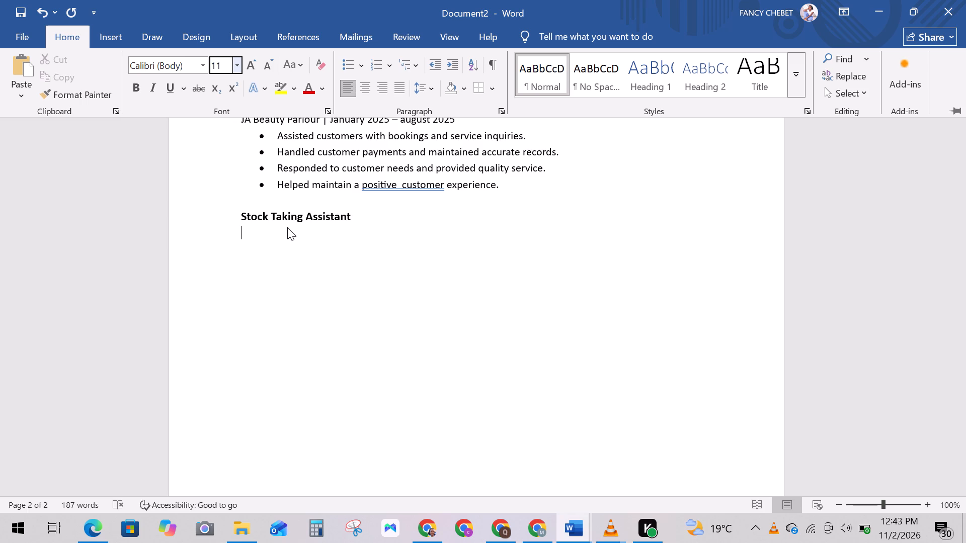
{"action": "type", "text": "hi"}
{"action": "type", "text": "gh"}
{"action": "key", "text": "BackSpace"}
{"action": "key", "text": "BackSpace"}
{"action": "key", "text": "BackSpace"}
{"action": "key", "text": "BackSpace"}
Enter the employer "Highchem East Africa" followed by a vertical bar separator below the Stock Taking Assistant heading.
{"action": "left_click_drag", "start_coordinate": [232, 238], "coordinate": [232, 251]}
{"action": "type", "text": "high"}
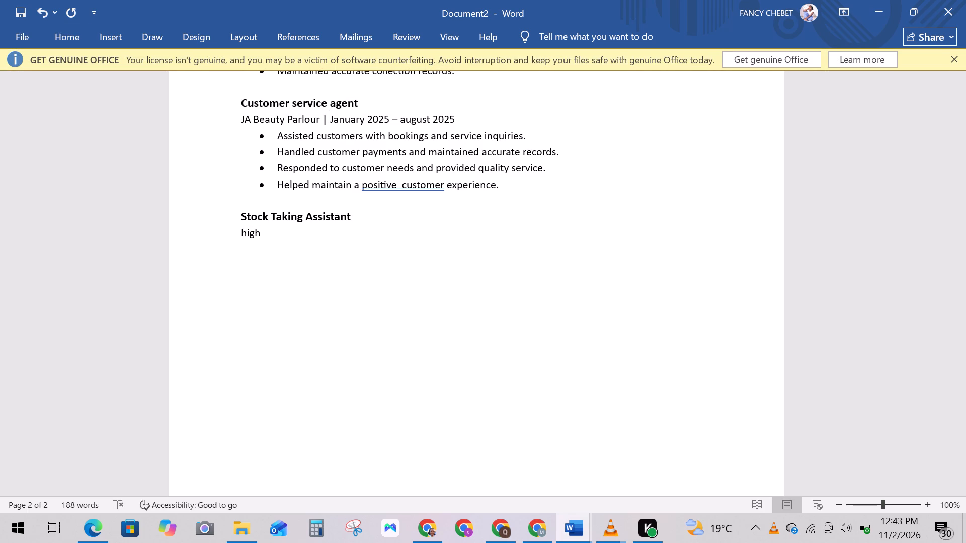
{"action": "type", "text": "chem"}
{"action": "key", "text": "space"}
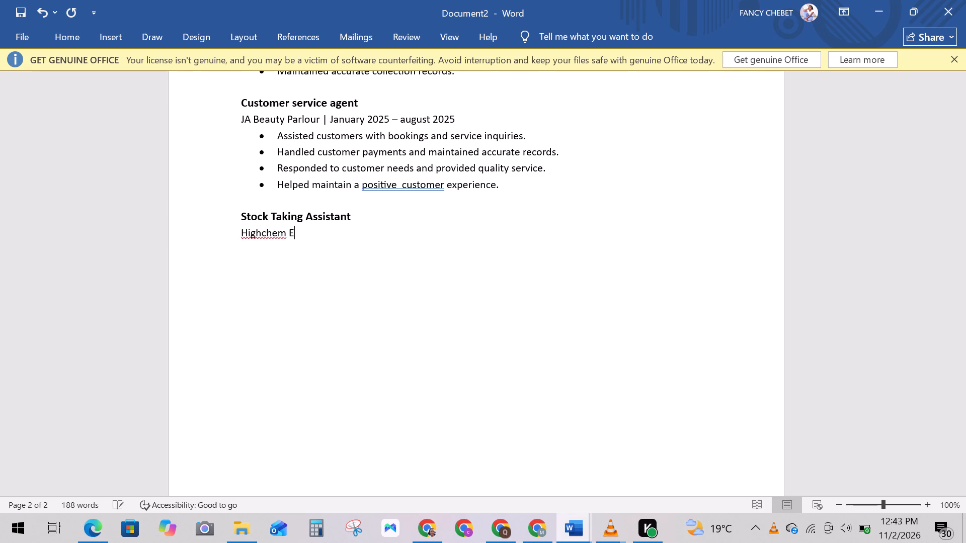
{"action": "type", "text": "ast"}
{"action": "key", "text": "space"}
{"action": "key", "text": "a"}
{"action": "type", "text": "frica"}
{"action": "key", "text": "space"}
{"action": "key", "text": "shift+bar"}
{"action": "key", "text": "space"}
Add the employment dates "July 2024 – December 2024" after the separator on the Highchem East Africa line.
{"action": "type", "text": "july"}
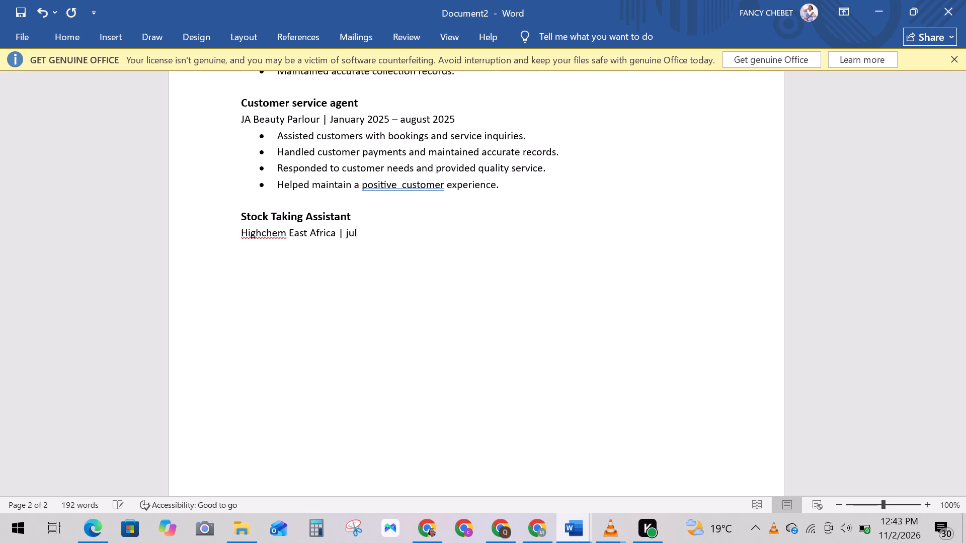
{"action": "key", "text": "space"}
{"action": "type", "text": "2024"}
{"action": "key", "text": "space"}
{"action": "type", "text": "-"}
{"action": "key", "text": "space"}
{"action": "type", "text": "decem"}
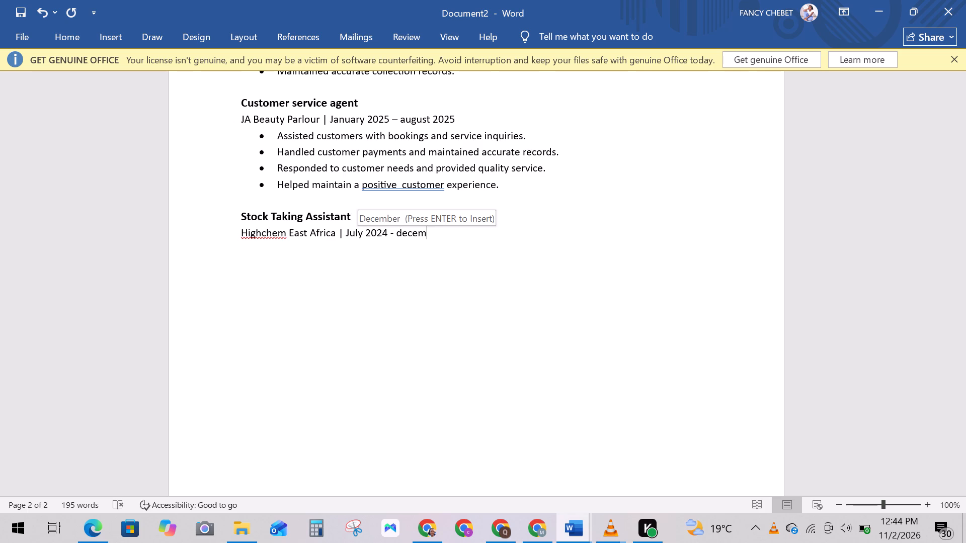
{"action": "type", "text": "ber"}
{"action": "key", "text": "space"}
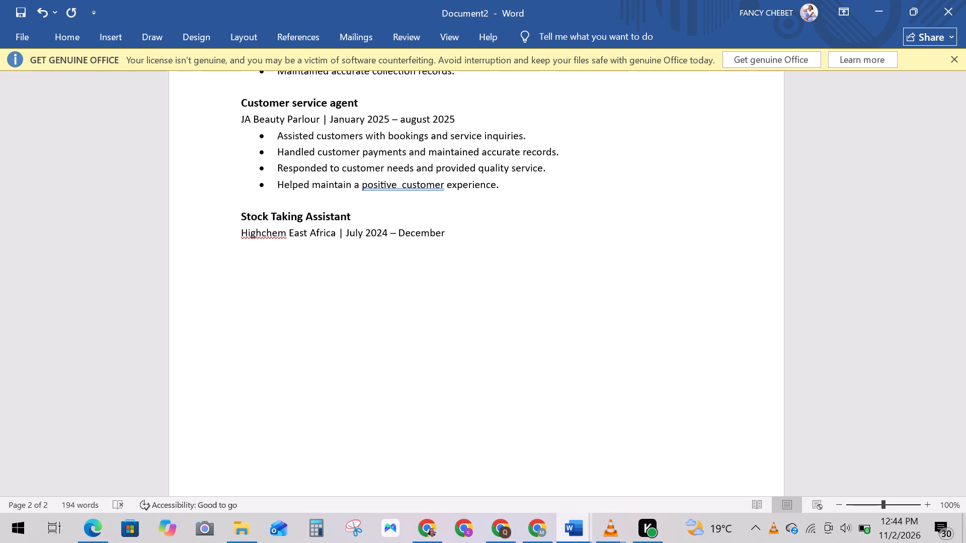
{"action": "type", "text": "2024"}
Ignore all spelling flags for the word "Highchem" in the employer line.
{"action": "left_click", "coordinate": [272, 237]}
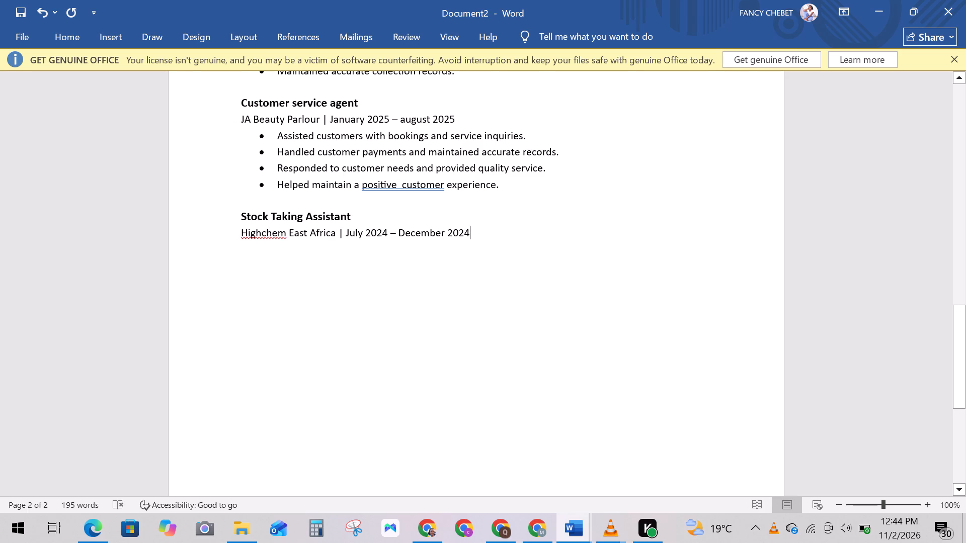
{"action": "right_click", "coordinate": [277, 222]}
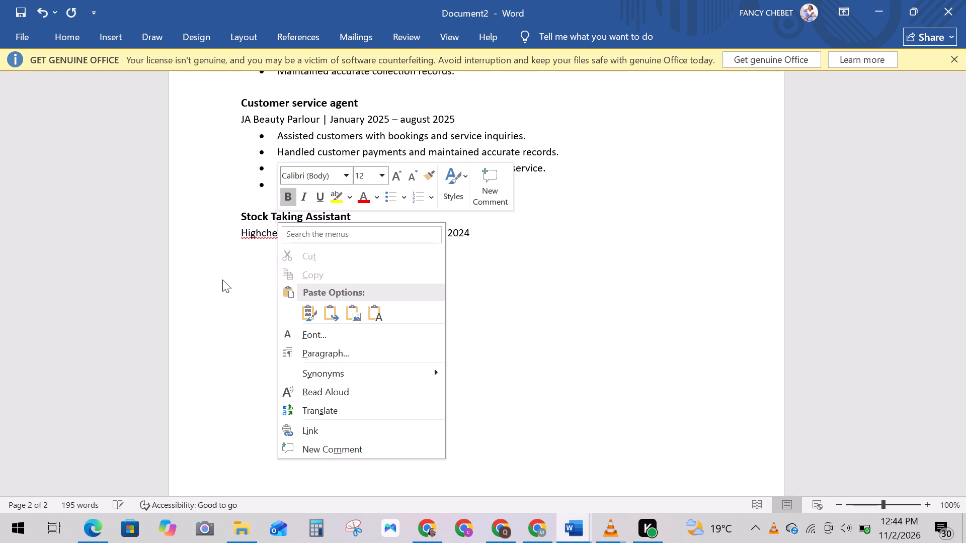
{"action": "left_click", "coordinate": [222, 280]}
{"action": "left_click", "coordinate": [267, 236]}
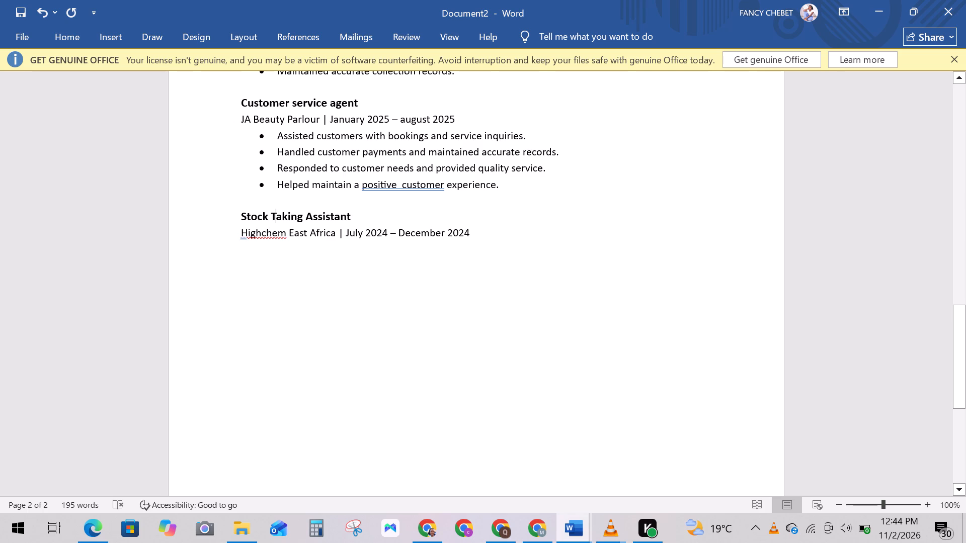
{"action": "right_click", "coordinate": [267, 236]}
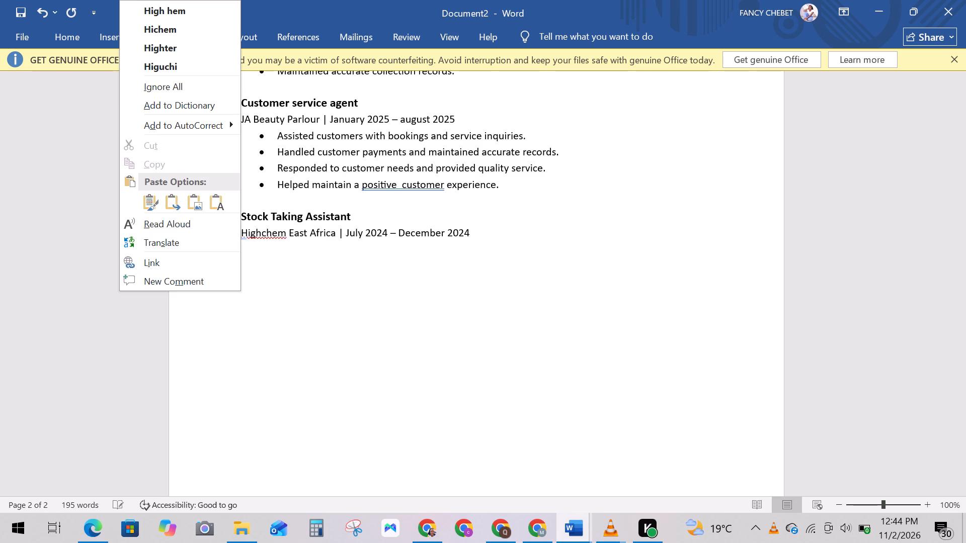
{"action": "left_click", "coordinate": [175, 90]}
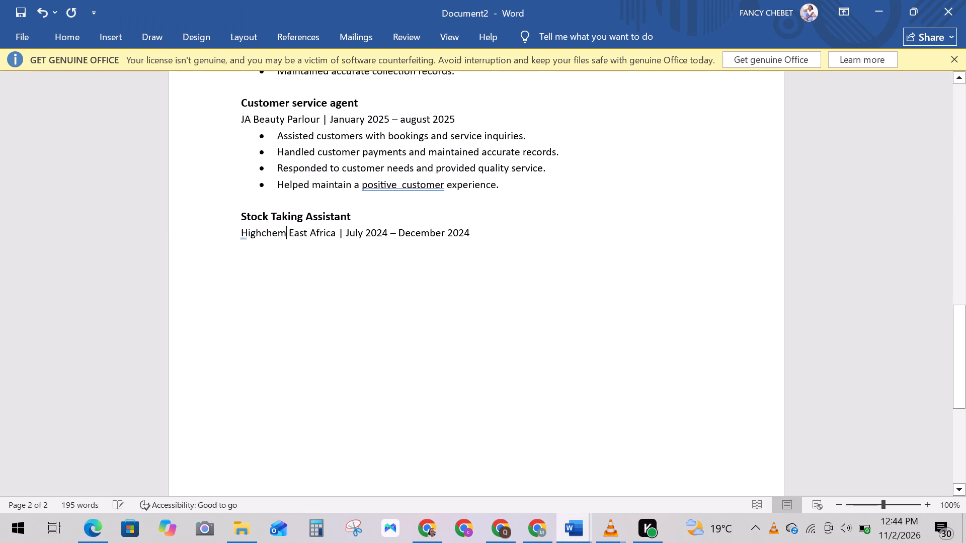
Start a bulleted list below the Highchem East Africa line with the duty "Assisted with stock counts and inventory records.".
{"action": "left_click", "coordinate": [491, 233]}
{"action": "key", "text": "Return"}
{"action": "left_click", "coordinate": [66, 31]}
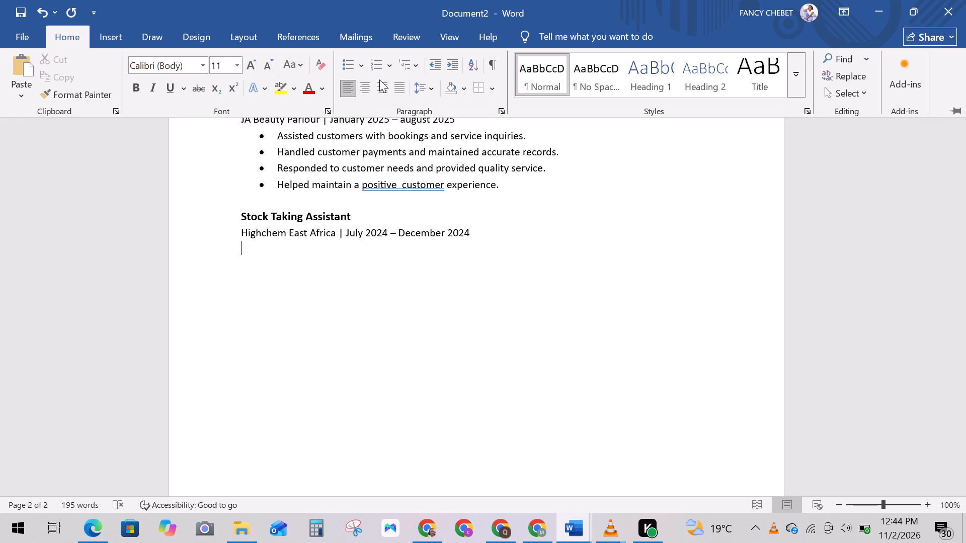
{"action": "left_click", "coordinate": [355, 69]}
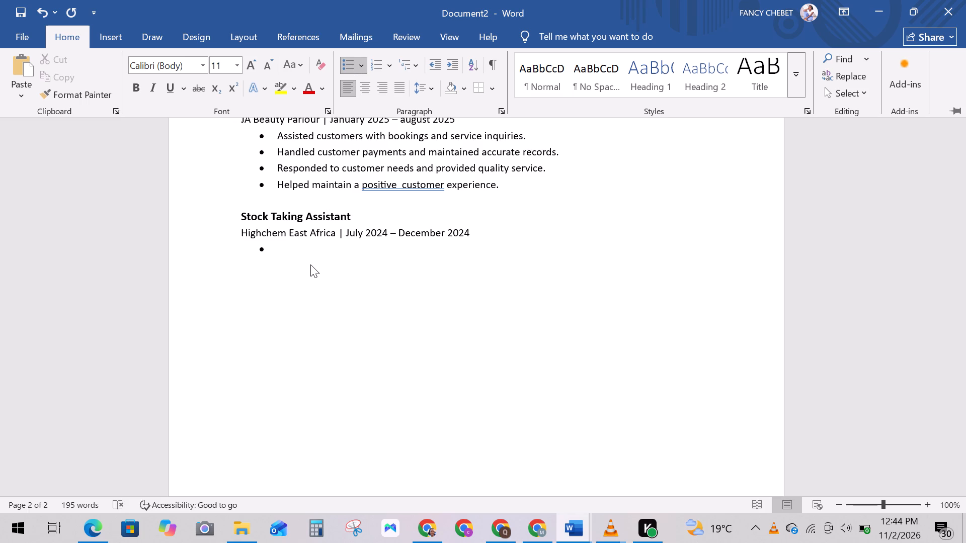
{"action": "type", "text": "assisted"}
{"action": "key", "text": "space"}
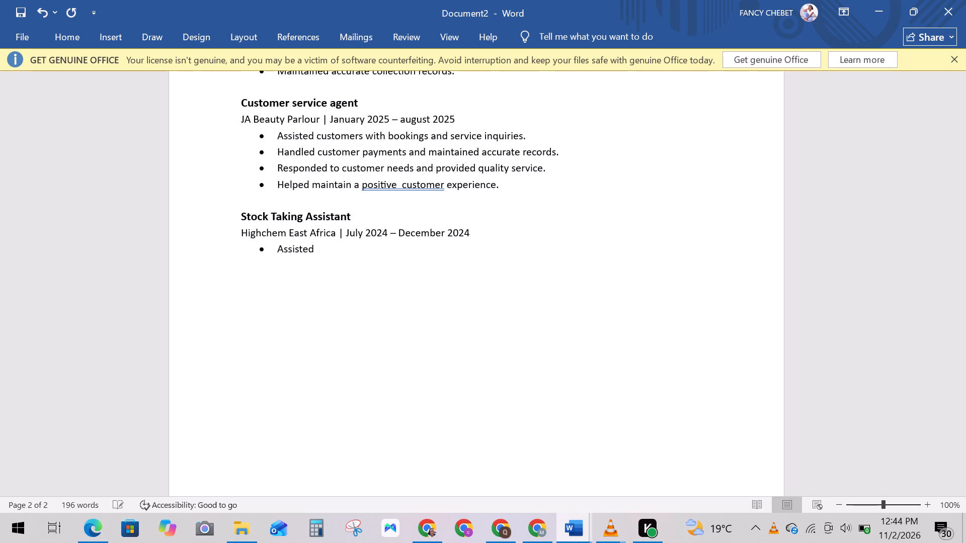
{"action": "type", "text": "with"}
{"action": "key", "text": "space"}
{"action": "type", "text": "stock counts"}
{"action": "key", "text": "space"}
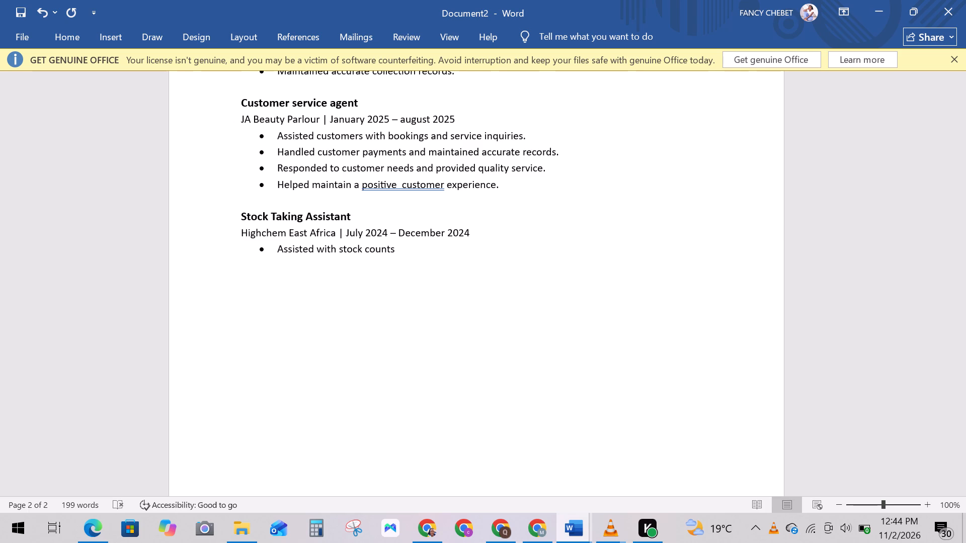
{"action": "type", "text": "and in"}
{"action": "type", "text": "ventory records"}
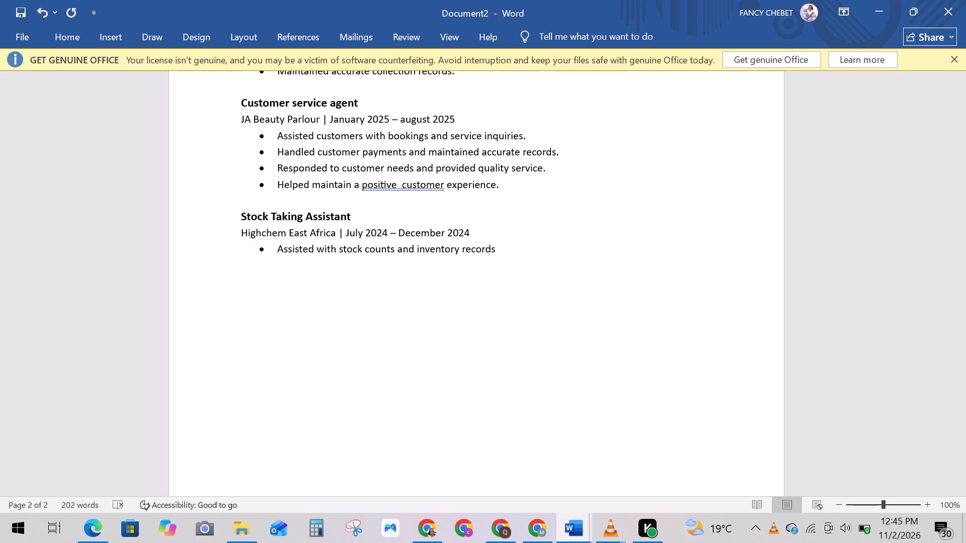
{"action": "key", "text": "period"}
Add a second Highchem duty bullet reading "Checked stock quantities and reported discrepancies.".
{"action": "key", "text": "Return"}
{"action": "type", "text": "checked"}
{"action": "key", "text": "space"}
{"action": "key", "text": "space"}
{"action": "type", "text": "stock"}
{"action": "key", "text": "space"}
{"action": "type", "text": "quantit"}
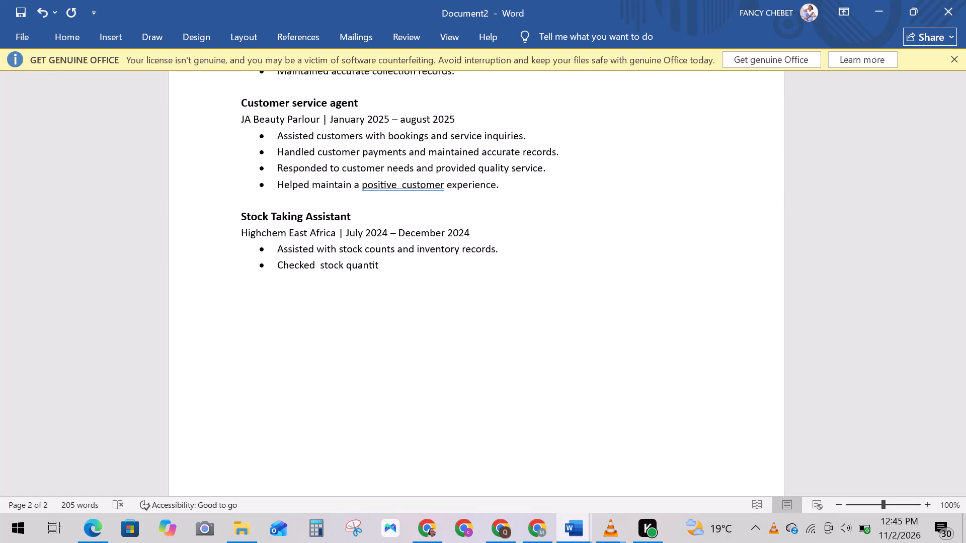
{"action": "type", "text": "ies"}
{"action": "key", "text": "space"}
{"action": "type", "text": "and reported"}
{"action": "key", "text": "space"}
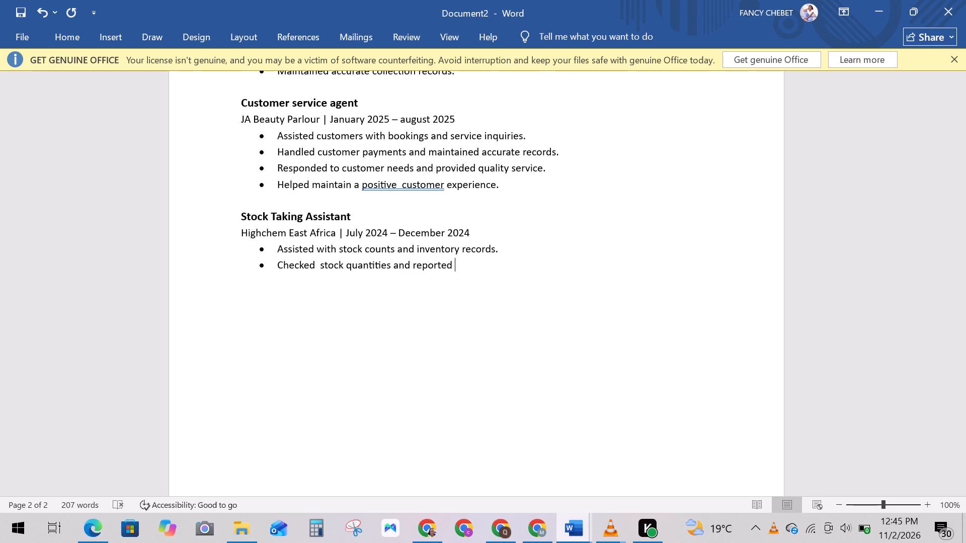
{"action": "type", "text": "discre"}
{"action": "type", "text": "pancies"}
{"action": "key", "text": "period"}
Add a third Highchem duty bullet reading "Maintained accuracy in stock documentation.".
{"action": "key", "text": "Return"}
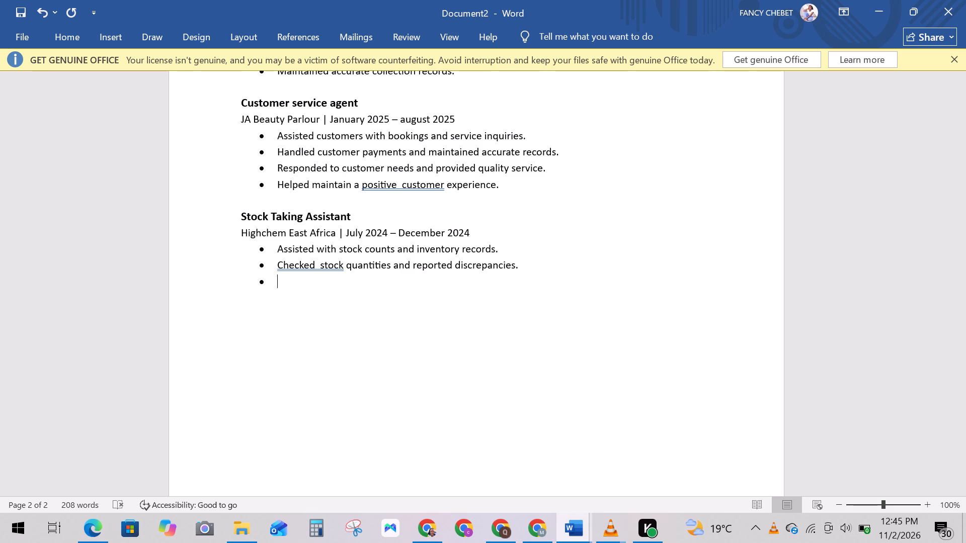
{"action": "type", "text": "maintained"}
{"action": "key", "text": "space"}
{"action": "type", "text": "accuracy"}
{"action": "key", "text": "space"}
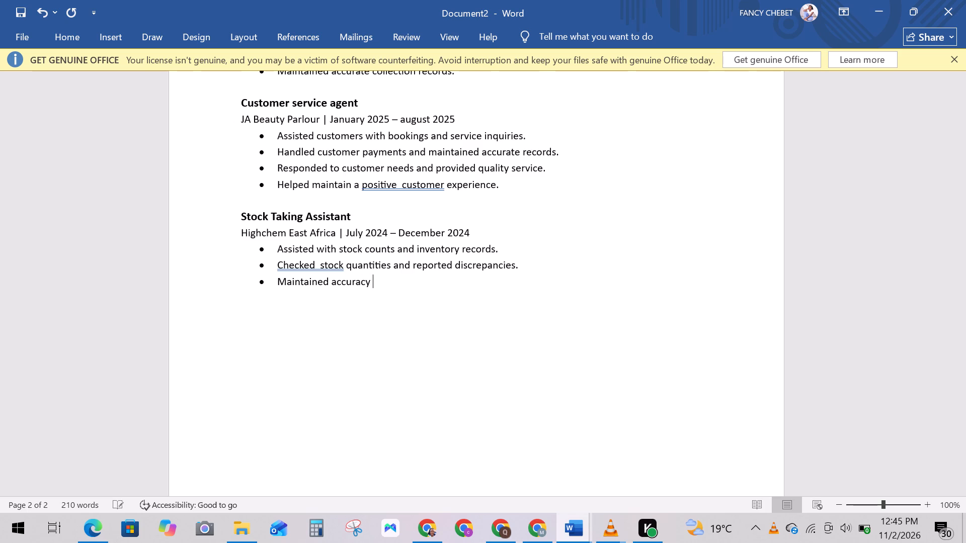
{"action": "type", "text": "in stock"}
{"action": "key", "text": "space"}
{"action": "type", "text": "documentatio"}
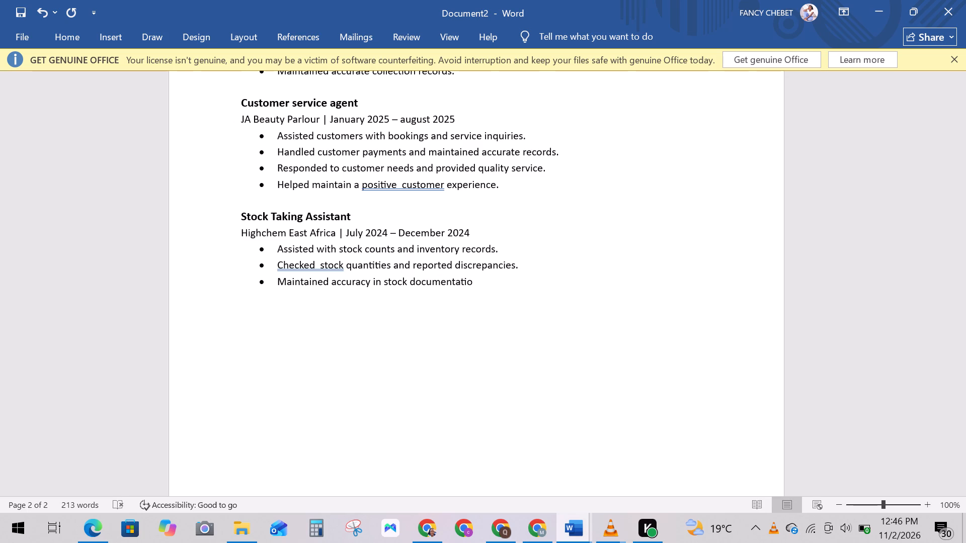
{"action": "key", "text": "n"}
{"action": "key", "text": "period"}
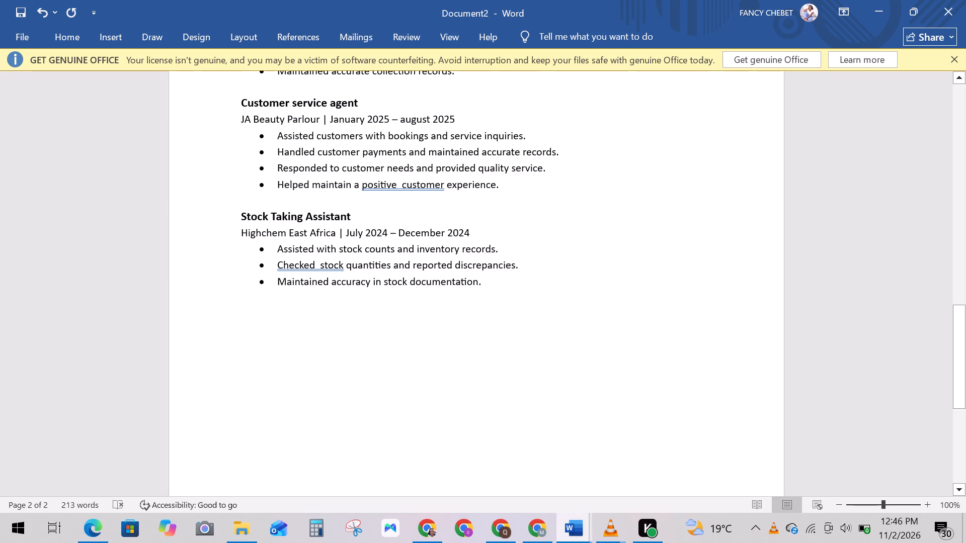
Accept the suggested spacing correction "Checked stock" in the second Stock Taking Assistant bullet.
{"action": "left_click", "coordinate": [291, 261]}
{"action": "right_click", "coordinate": [311, 262]}
{"action": "left_click", "coordinate": [267, 282]}
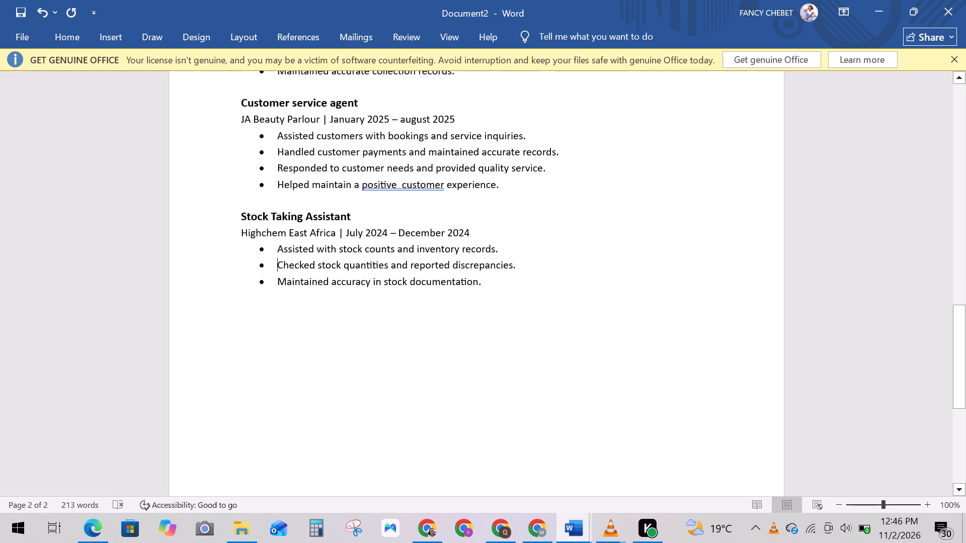
{"action": "left_click", "coordinate": [323, 305]}
Accept the suggested spacing correction "| December" in the Sani Extra Repossession Company line.
{"action": "scroll", "coordinate": [431, 264], "scroll_direction": "up", "scroll_amount": 16}
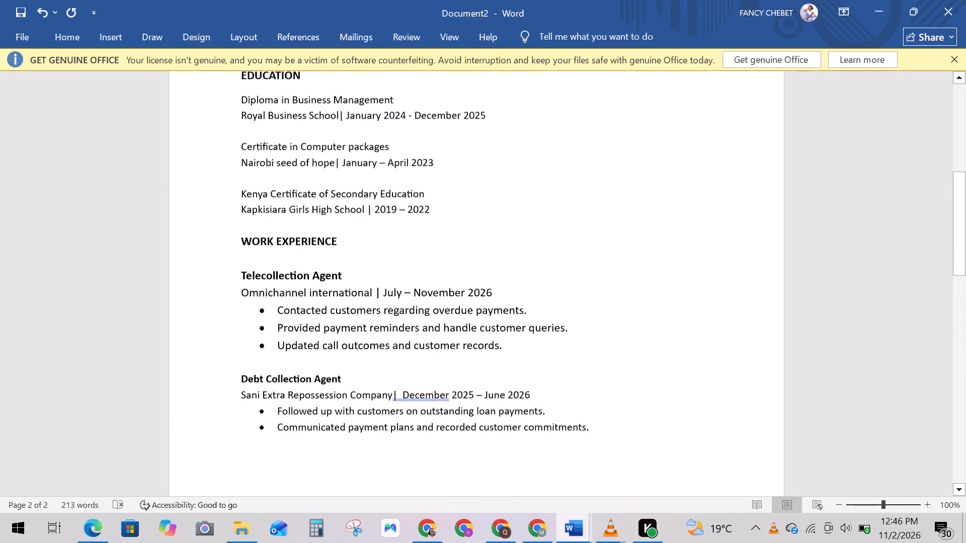
{"action": "scroll", "coordinate": [431, 264], "scroll_direction": "up", "scroll_amount": 9}
{"action": "scroll", "coordinate": [433, 264], "scroll_direction": "down", "scroll_amount": 3}
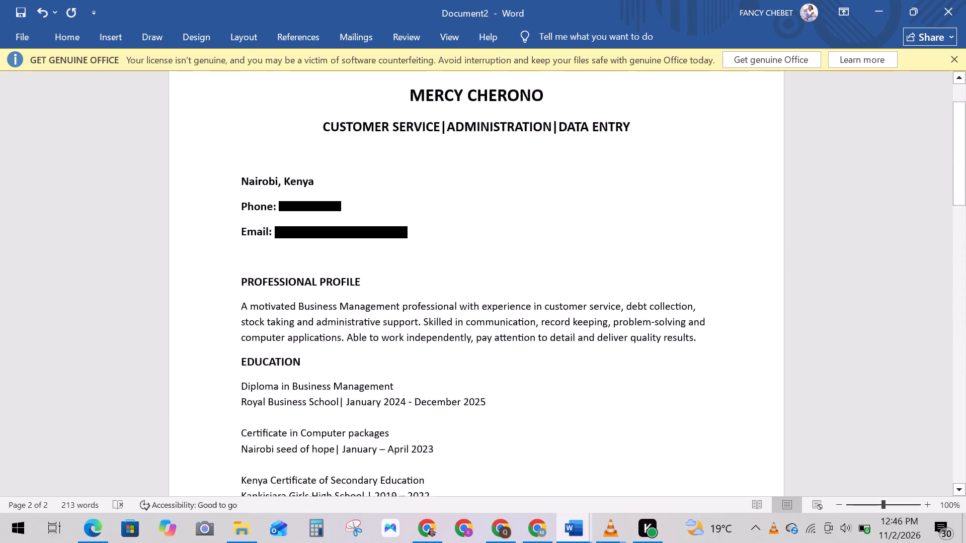
{"action": "scroll", "coordinate": [433, 264], "scroll_direction": "down", "scroll_amount": 12}
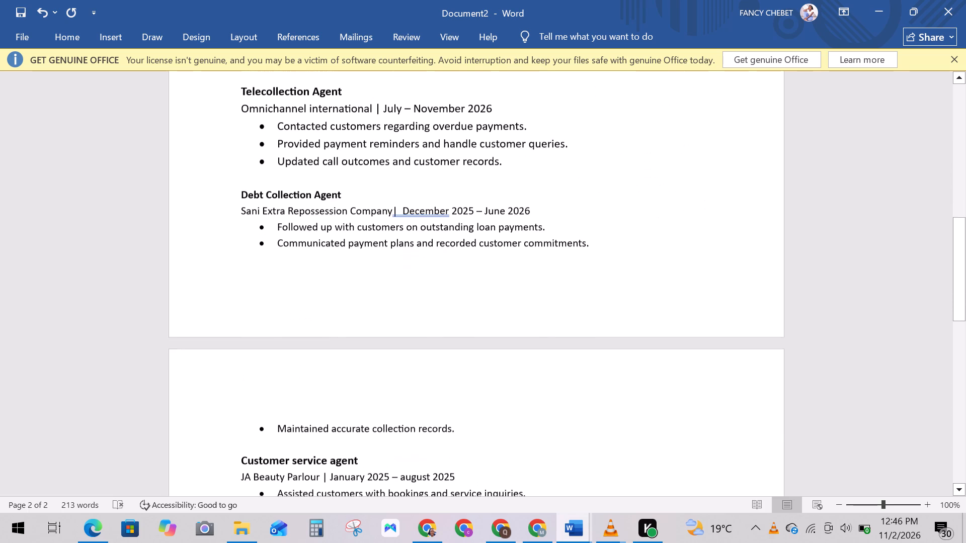
{"action": "left_click", "coordinate": [429, 214]}
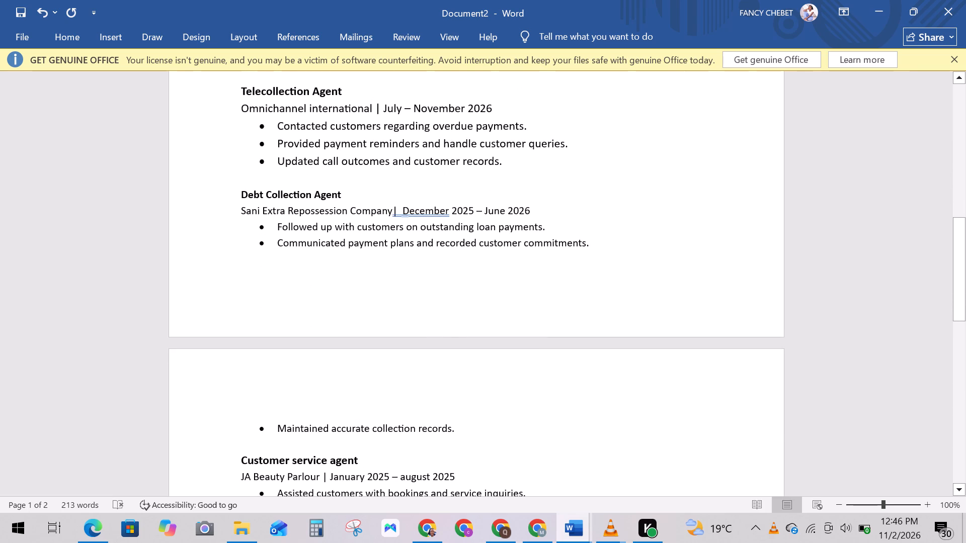
{"action": "right_click", "coordinate": [426, 216]}
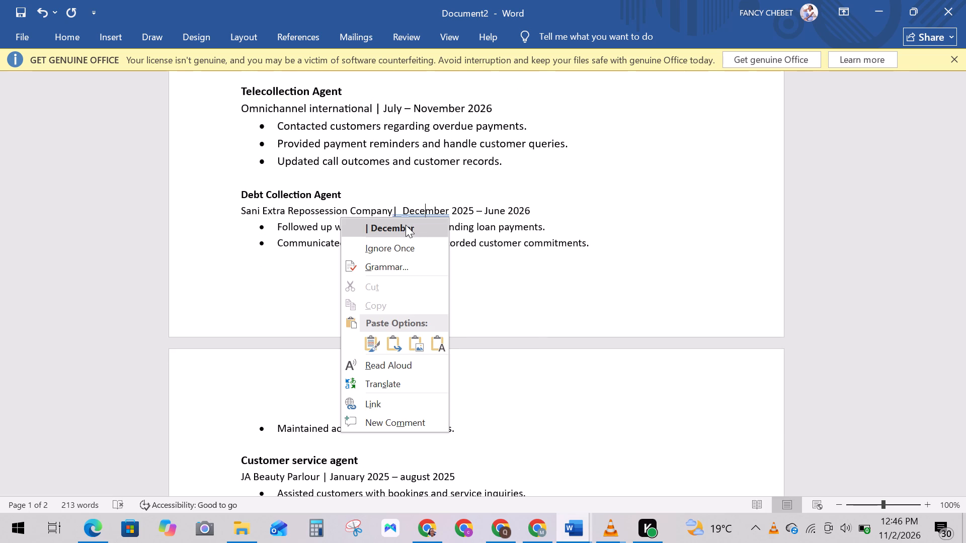
{"action": "left_click", "coordinate": [406, 225]}
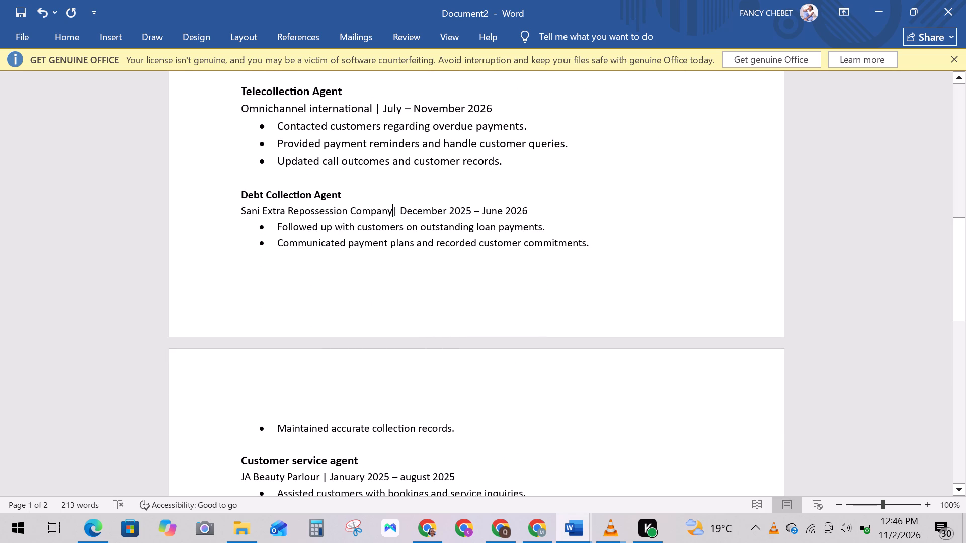
Accept the suggested spacing correction "positive customer" in the last Customer service agent bullet.
{"action": "scroll", "coordinate": [448, 232], "scroll_direction": "down", "scroll_amount": 4}
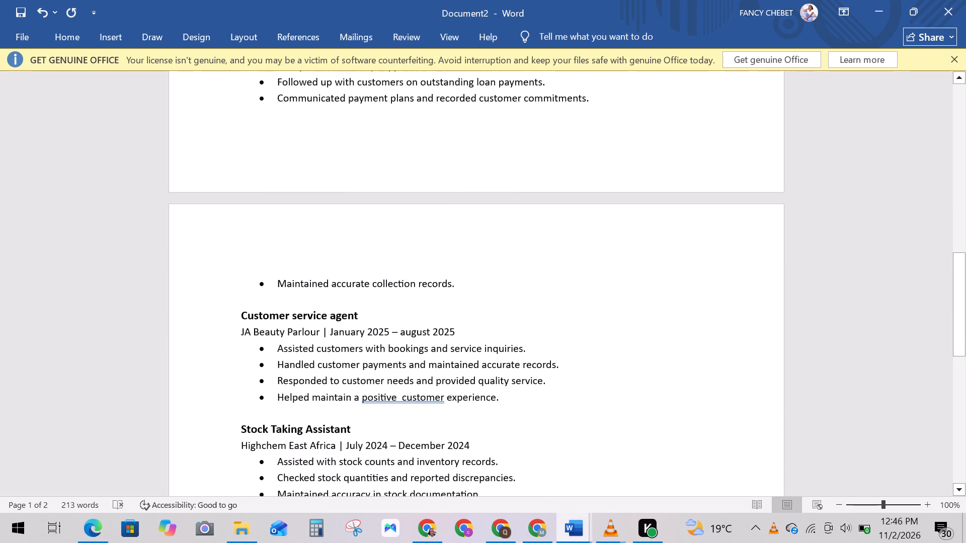
{"action": "scroll", "coordinate": [430, 223], "scroll_direction": "down", "scroll_amount": 5}
{"action": "left_click", "coordinate": [408, 212]}
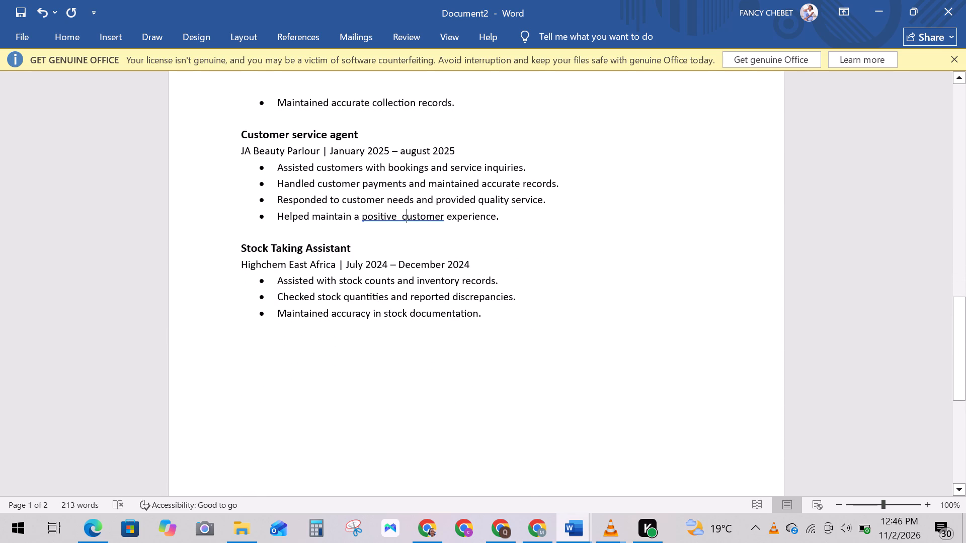
{"action": "right_click", "coordinate": [413, 225]}
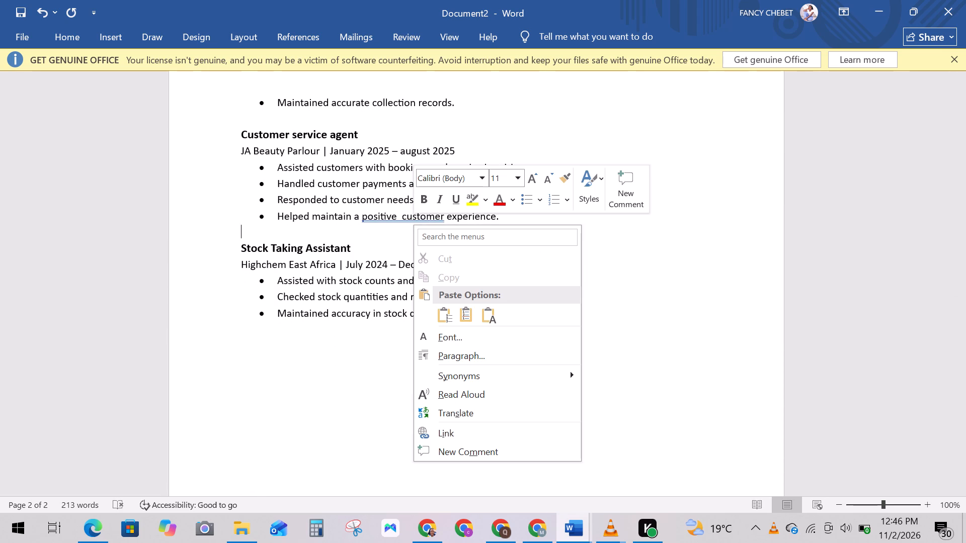
{"action": "left_click", "coordinate": [359, 248]}
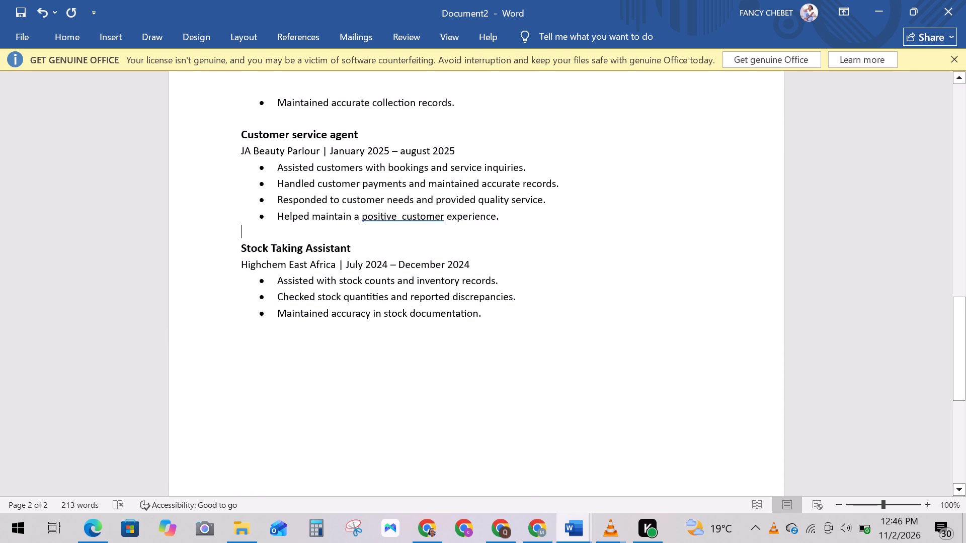
{"action": "left_click", "coordinate": [403, 220]}
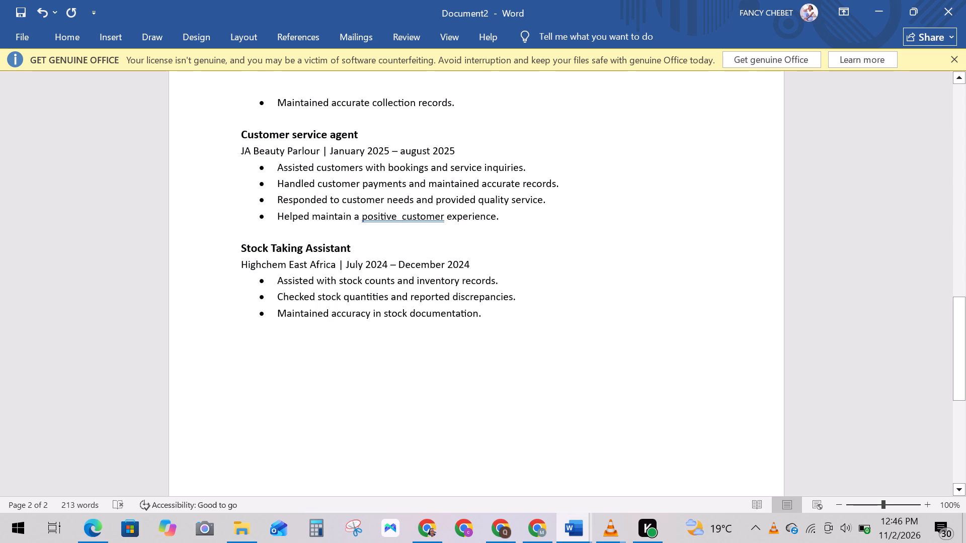
{"action": "right_click", "coordinate": [403, 220]}
{"action": "left_click", "coordinate": [391, 232]}
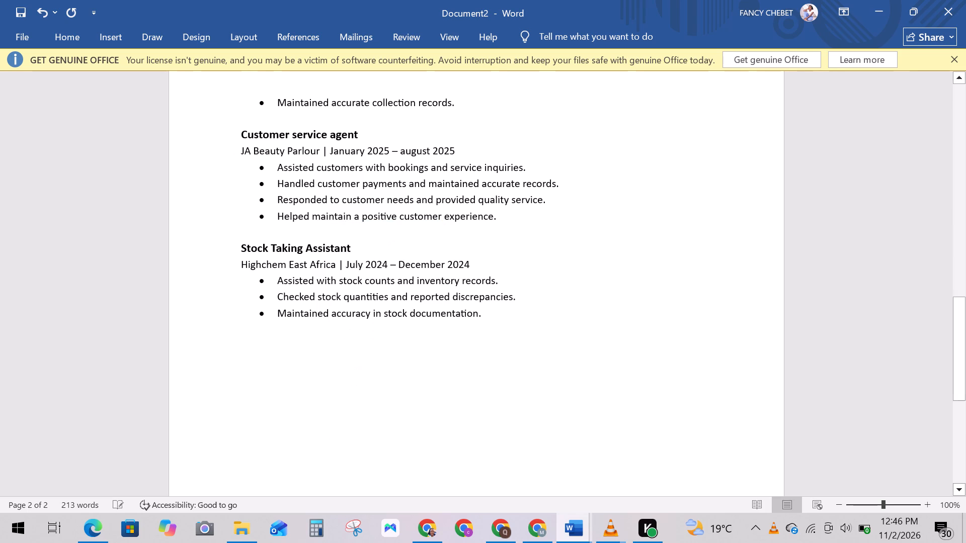
{"action": "left_click", "coordinate": [490, 321]}
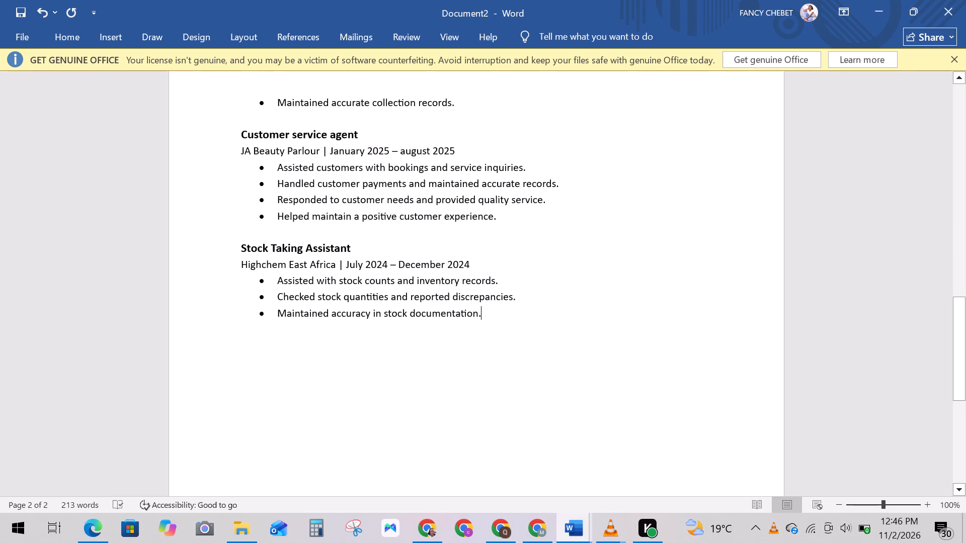
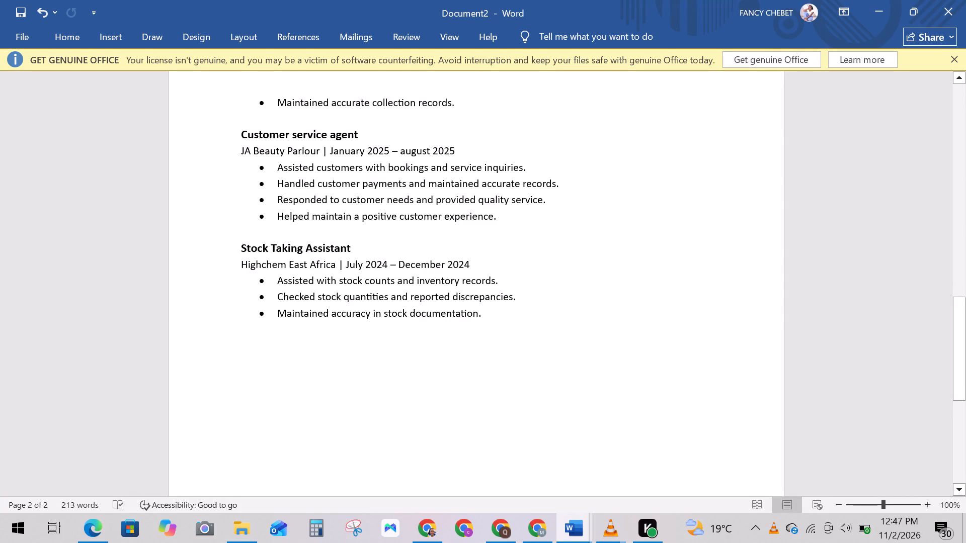
End the bulleted list after the last Stock Taking Assistant bullet and add blank unbulleted lines below it.
{"action": "key", "text": "Return"}
{"action": "key", "text": "BackSpace"}
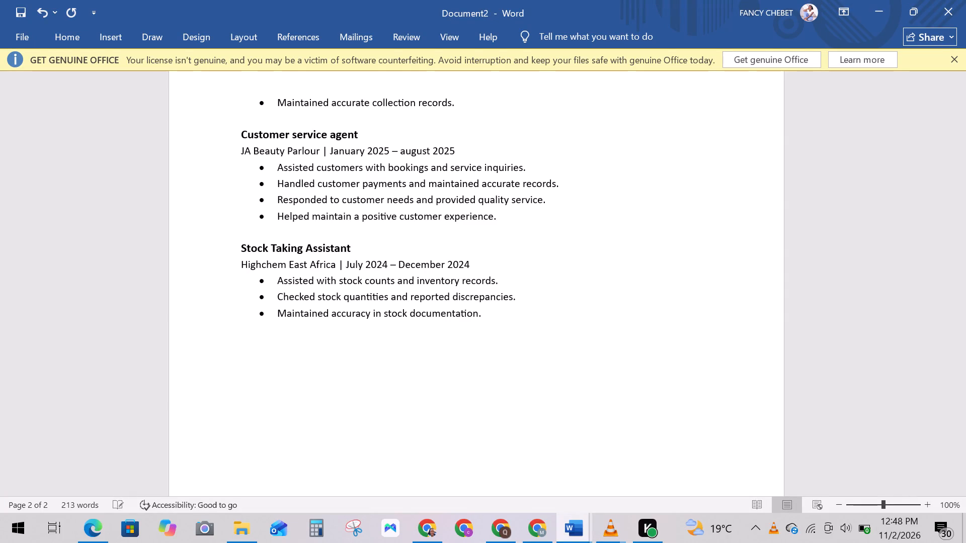
{"action": "key", "text": "Return"}
{"action": "key", "text": "BackSpace"}
{"action": "key", "text": "BackSpace"}
{"action": "key", "text": "BackSpace"}
{"action": "key", "text": "Return"}
Check the font size and bold formatting used for the WORK EXPERIENCE heading.
{"action": "left_click_drag", "start_coordinate": [261, 127], "coordinate": [236, 131]}
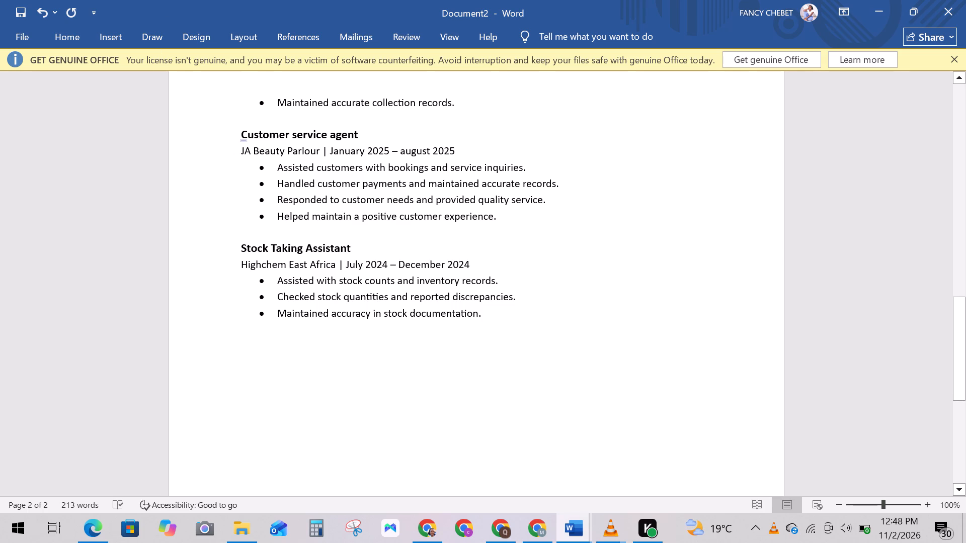
{"action": "scroll", "coordinate": [239, 202], "scroll_direction": "up", "scroll_amount": 10}
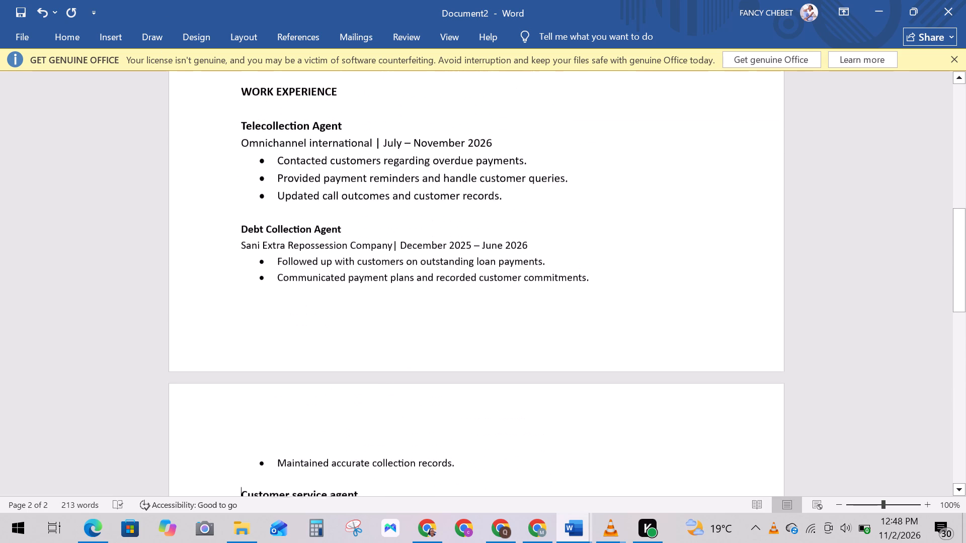
{"action": "scroll", "coordinate": [246, 206], "scroll_direction": "up", "scroll_amount": 2}
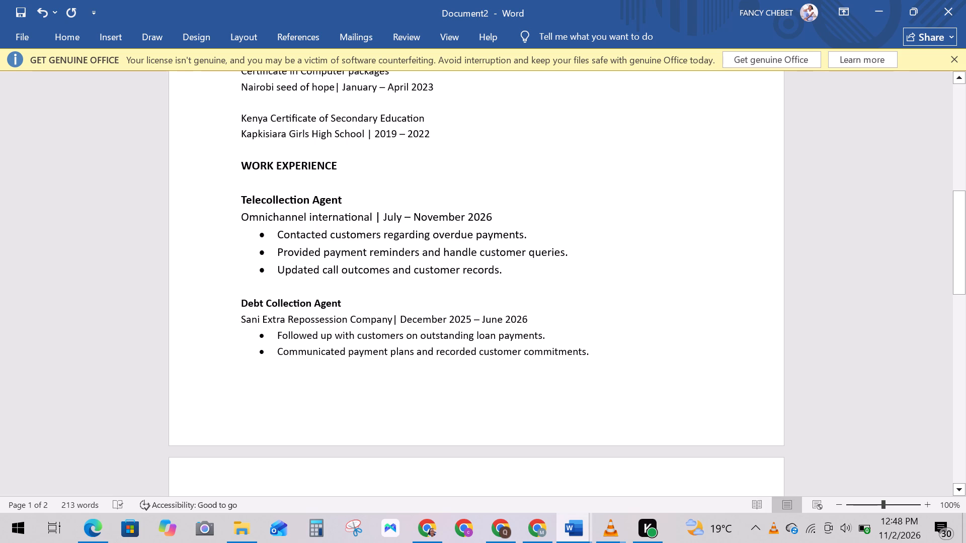
{"action": "left_click_drag", "start_coordinate": [245, 161], "coordinate": [264, 162]}
{"action": "left_click_drag", "start_coordinate": [264, 162], "coordinate": [327, 158]}
{"action": "left_click", "coordinate": [292, 167]}
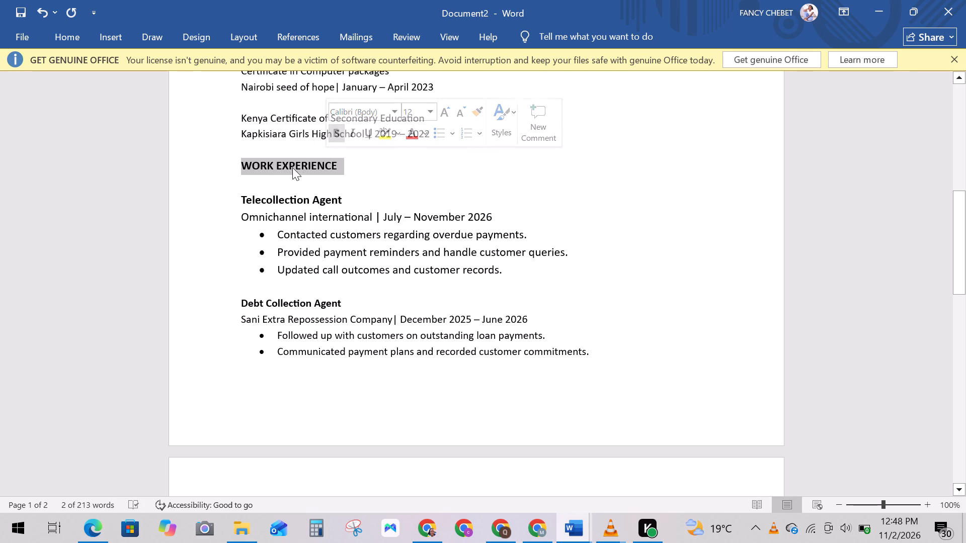
{"action": "scroll", "coordinate": [308, 219], "scroll_direction": "down", "scroll_amount": 10}
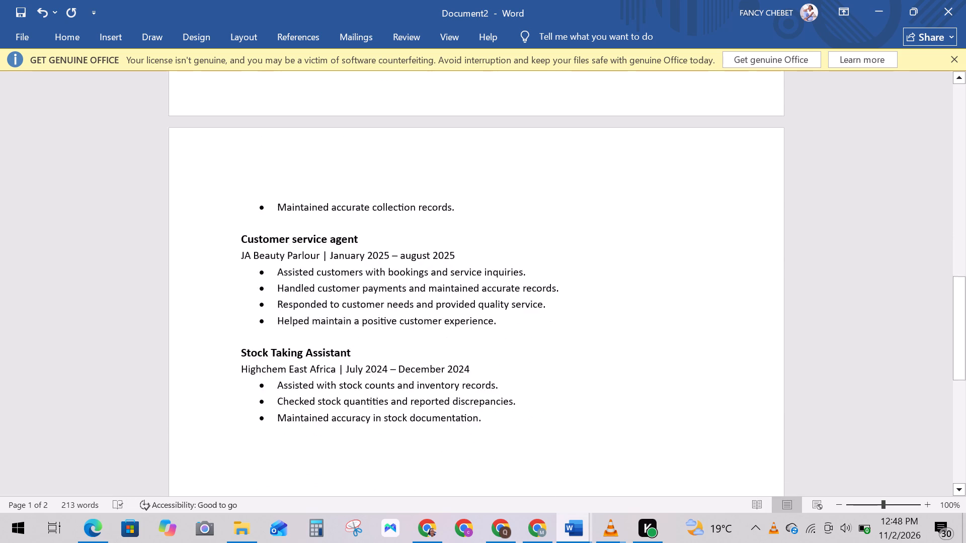
{"action": "scroll", "coordinate": [298, 217], "scroll_direction": "down", "scroll_amount": 8}
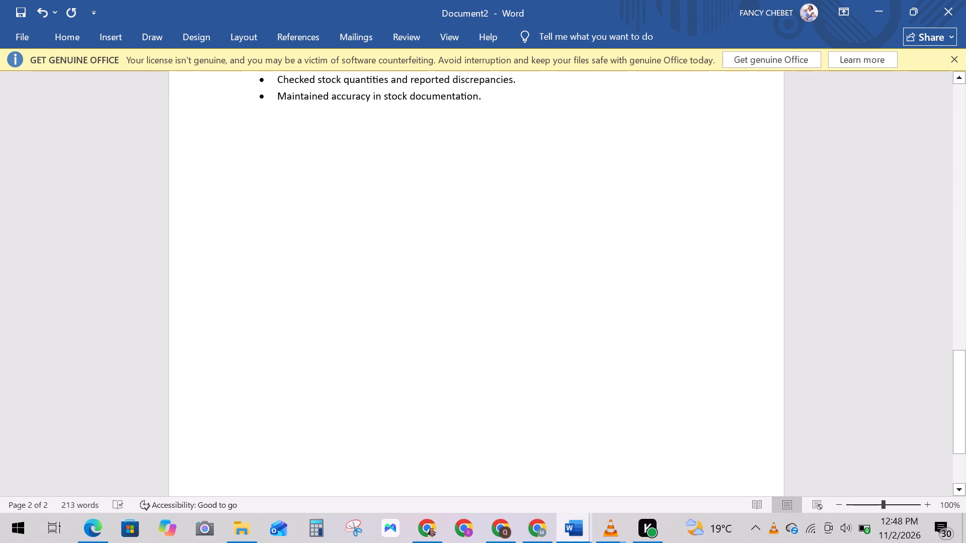
{"action": "left_click", "coordinate": [81, 42]}
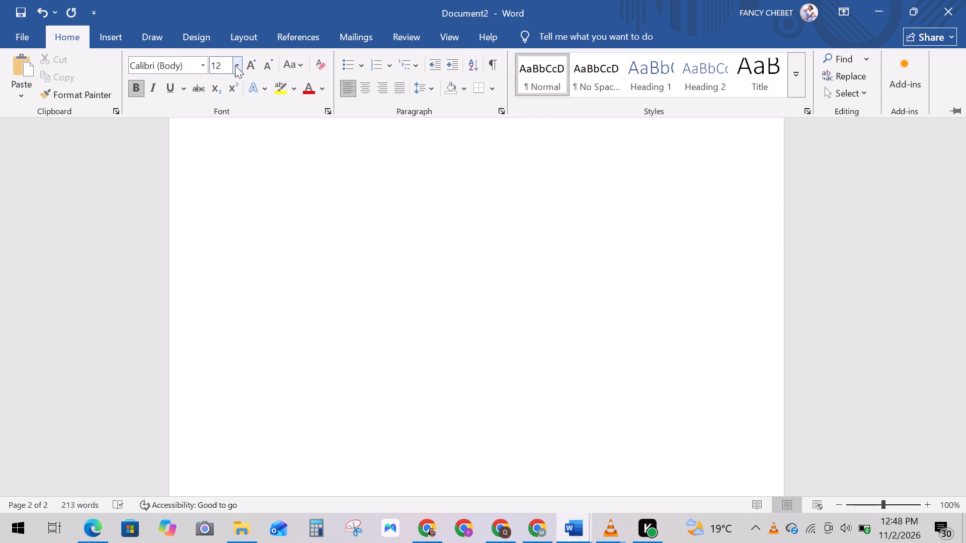
{"action": "left_click", "coordinate": [266, 193]}
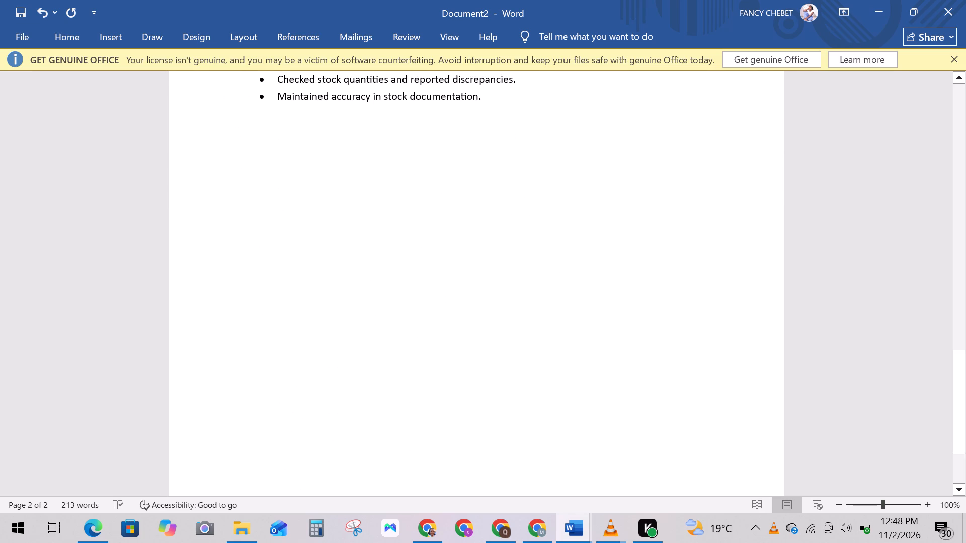
Add the heading "KEY SKILLS" on an unbulleted line below the last Stock Taking Assistant bullet, separated by a blank line.
{"action": "scroll", "coordinate": [300, 180], "scroll_direction": "up", "scroll_amount": 4}
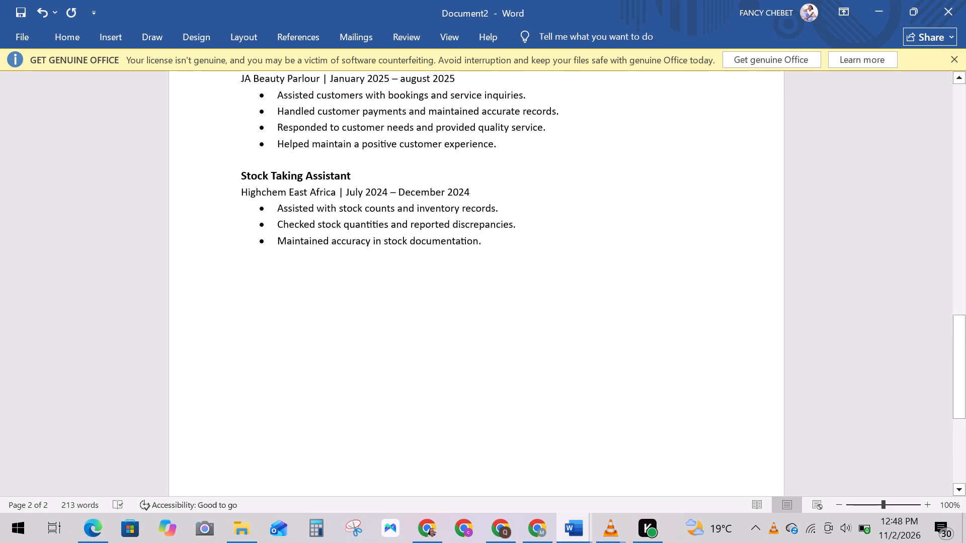
{"action": "left_click", "coordinate": [509, 243]}
{"action": "key", "text": "Return"}
{"action": "key", "text": "BackSpace"}
{"action": "key", "text": "BackSpace"}
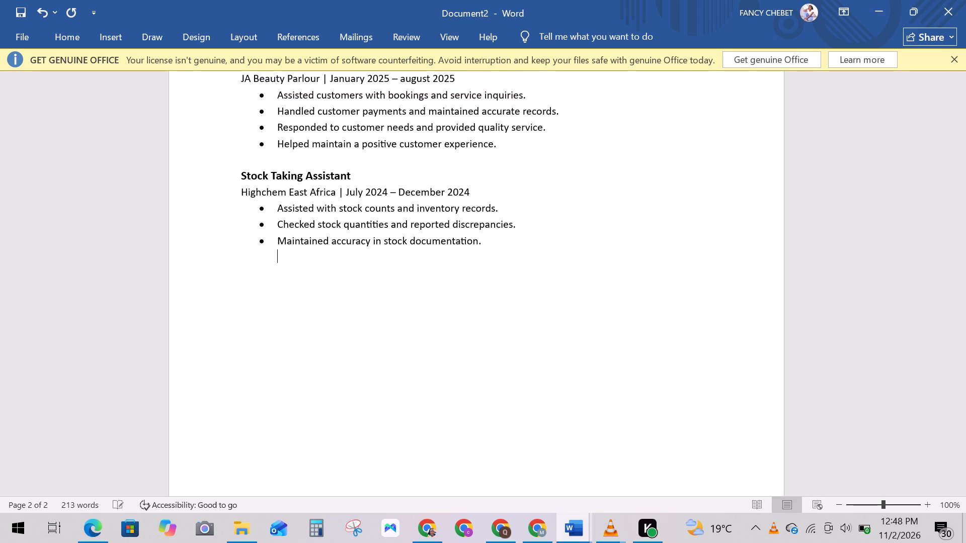
{"action": "key", "text": "BackSpace"}
{"action": "key", "text": "Return"}
{"action": "type", "text": "KEY"}
{"action": "key", "text": "space"}
{"action": "type", "text": "SKILLS"}
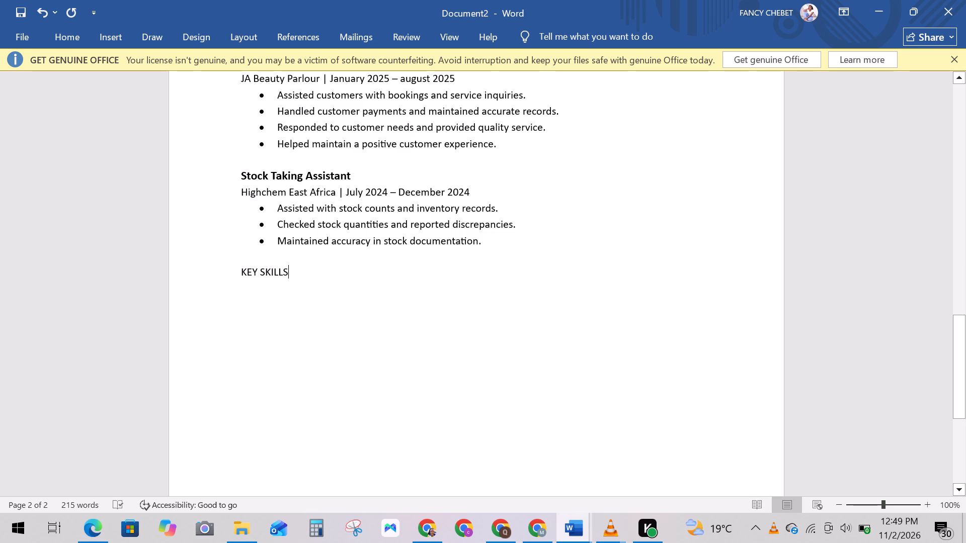
Format the KEY SKILLS heading as bold at size 12.
{"action": "left_click_drag", "start_coordinate": [238, 268], "coordinate": [291, 269]}
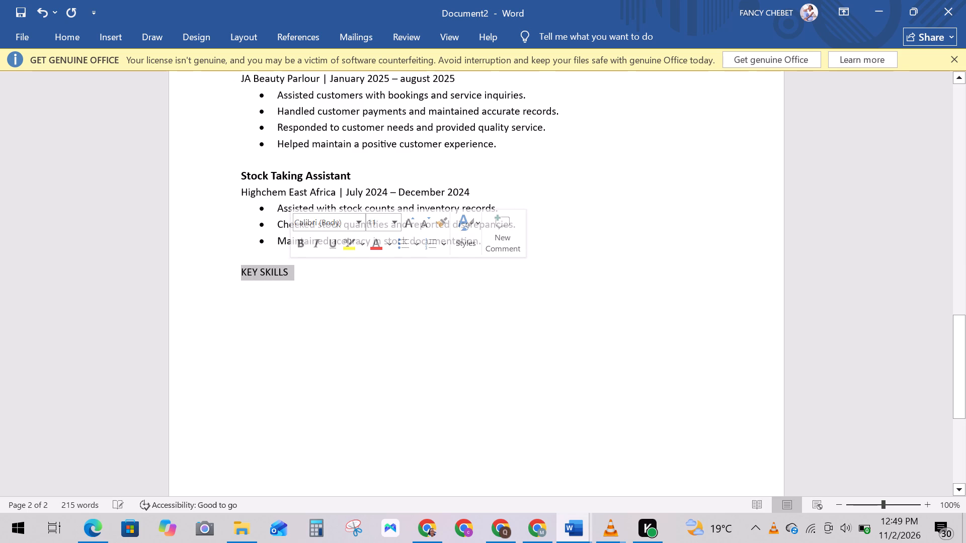
{"action": "left_click", "coordinate": [396, 221]}
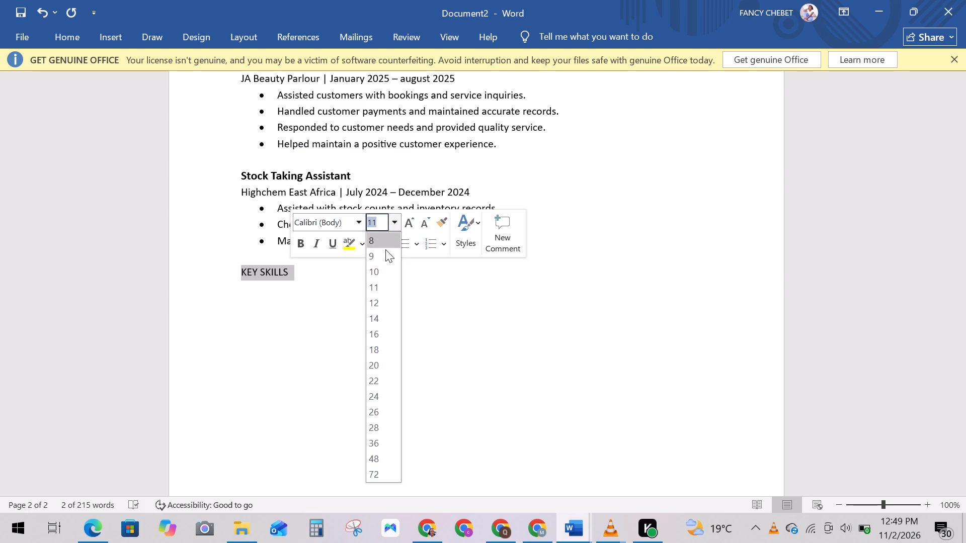
{"action": "left_click", "coordinate": [377, 302]}
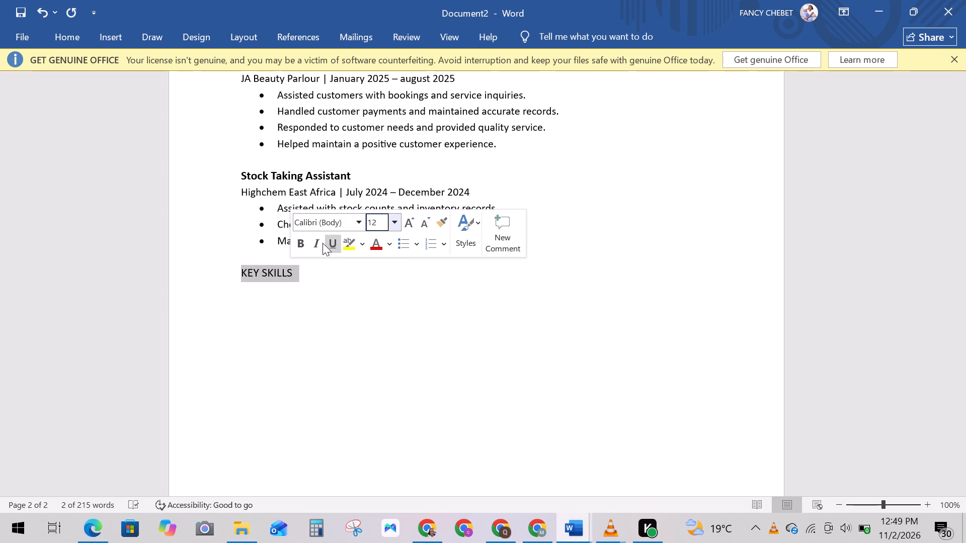
{"action": "left_click", "coordinate": [299, 246]}
{"action": "left_click", "coordinate": [307, 277]}
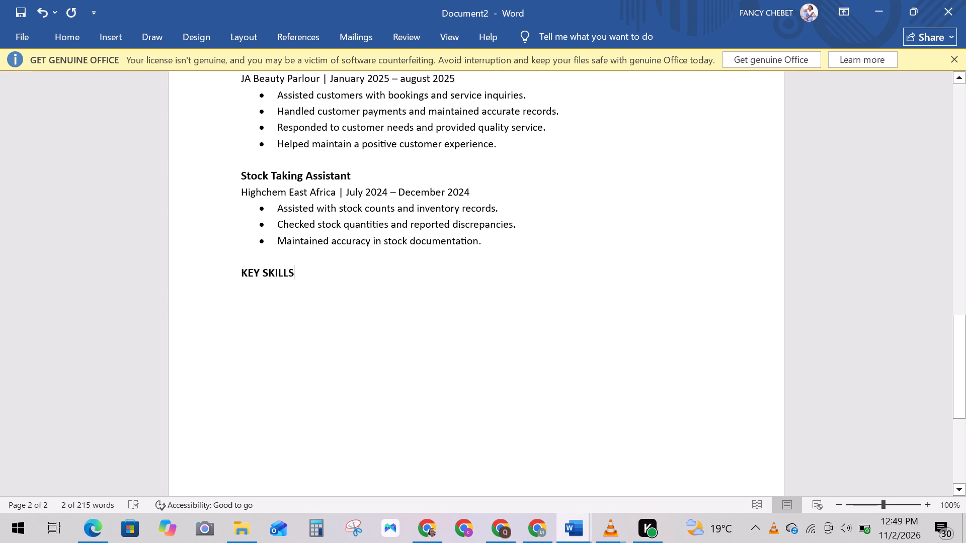
Start a new line under the KEY SKILLS heading with bold turned off.
{"action": "key", "text": "Return"}
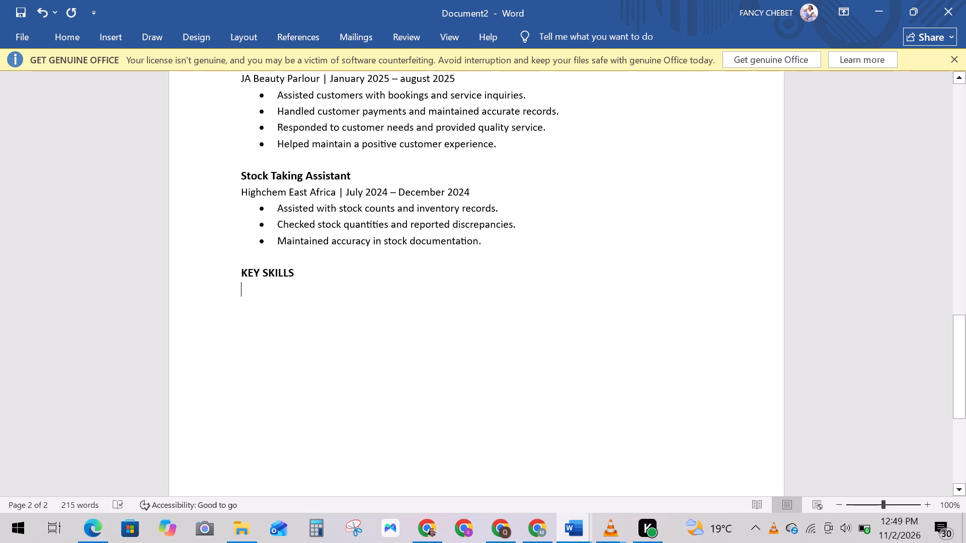
{"action": "left_click", "coordinate": [56, 43]}
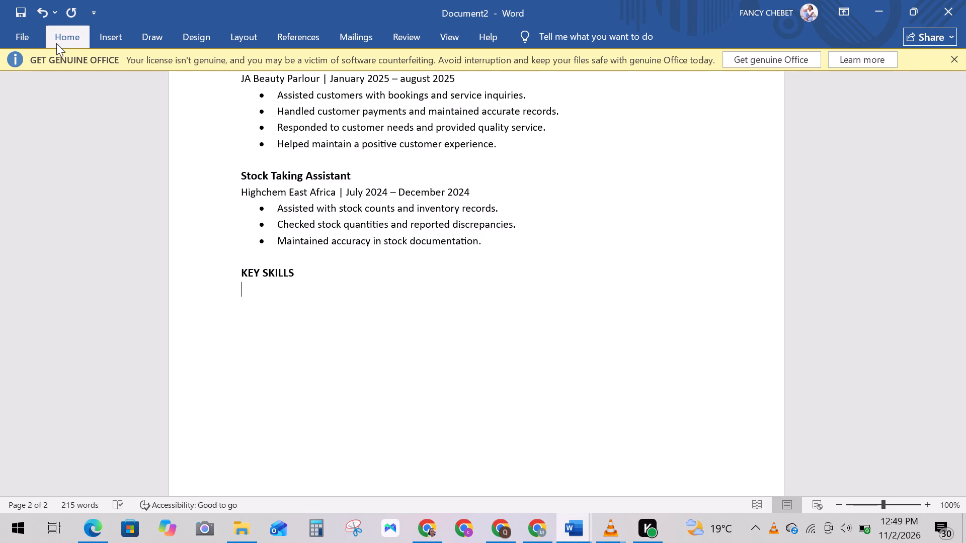
{"action": "left_click", "coordinate": [130, 91]}
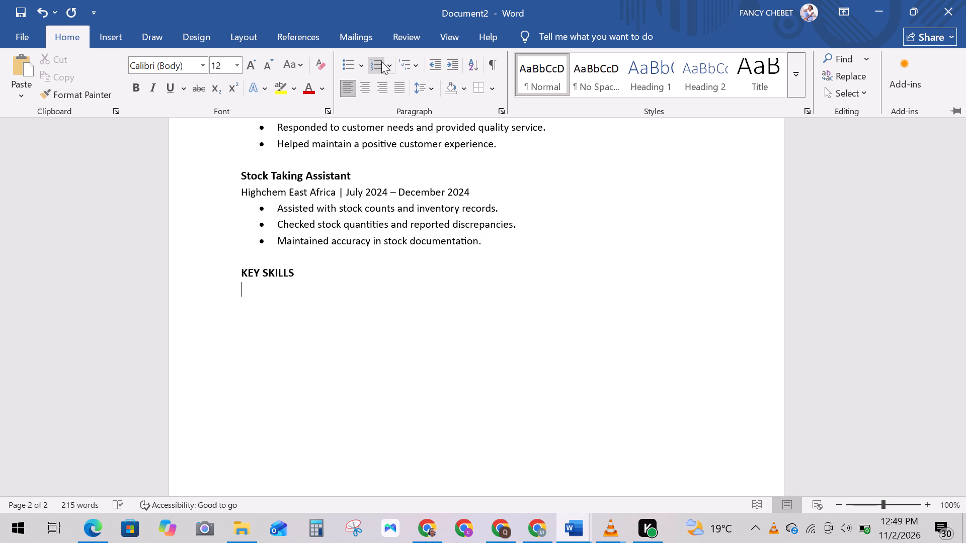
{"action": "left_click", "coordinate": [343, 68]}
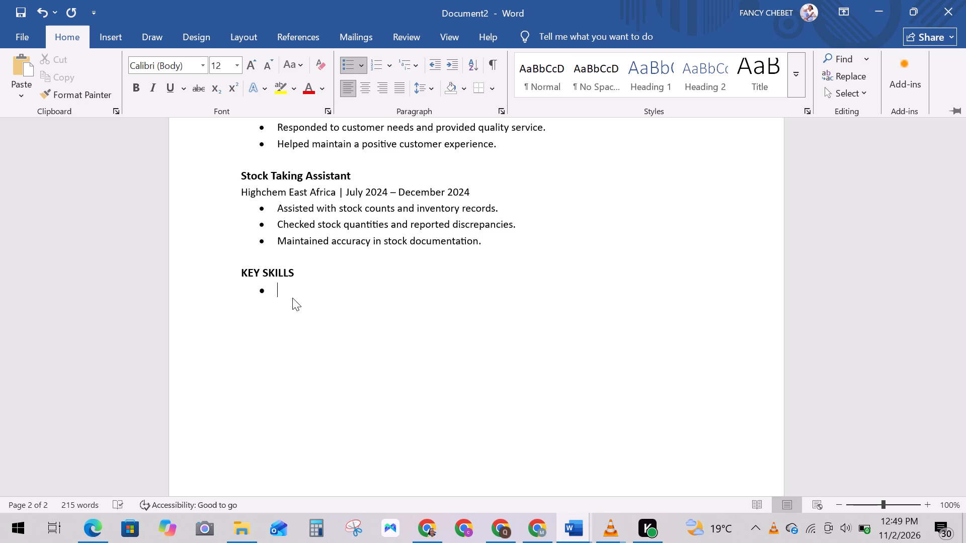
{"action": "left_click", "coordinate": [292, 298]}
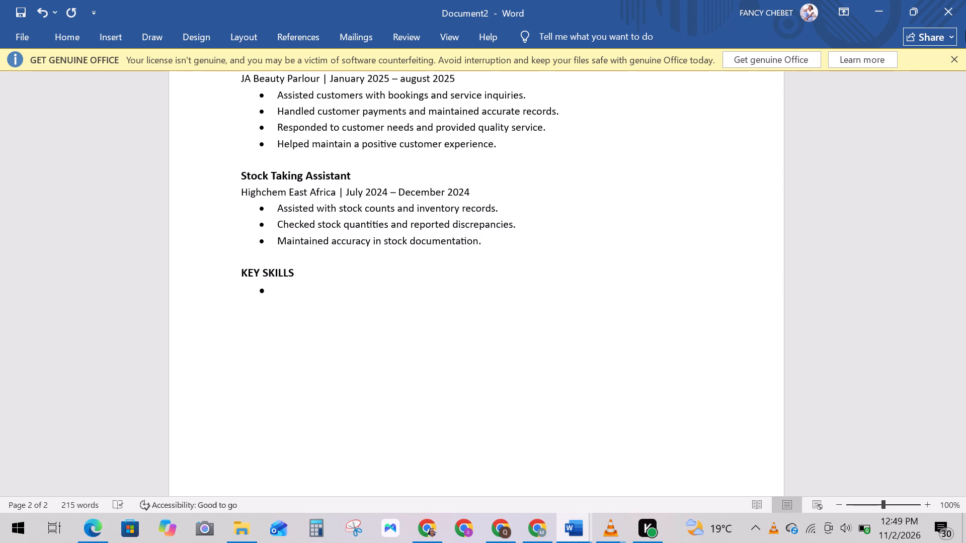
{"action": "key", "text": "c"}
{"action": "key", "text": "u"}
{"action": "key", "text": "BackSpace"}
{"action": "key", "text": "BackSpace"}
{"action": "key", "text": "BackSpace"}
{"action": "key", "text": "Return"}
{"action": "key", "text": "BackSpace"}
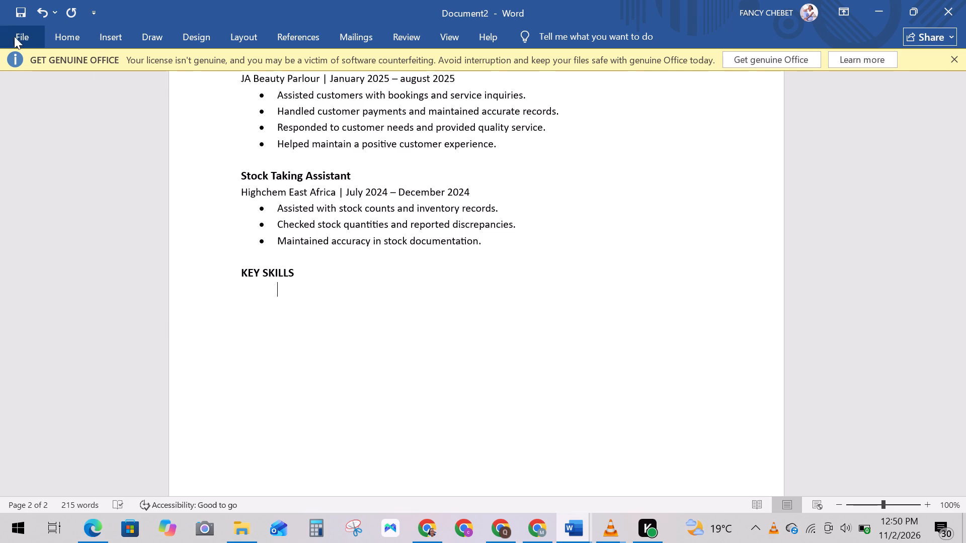
Set the font size to 11 and start a bullet on the empty line under the KEY SKILLS heading.
{"action": "left_click", "coordinate": [57, 43]}
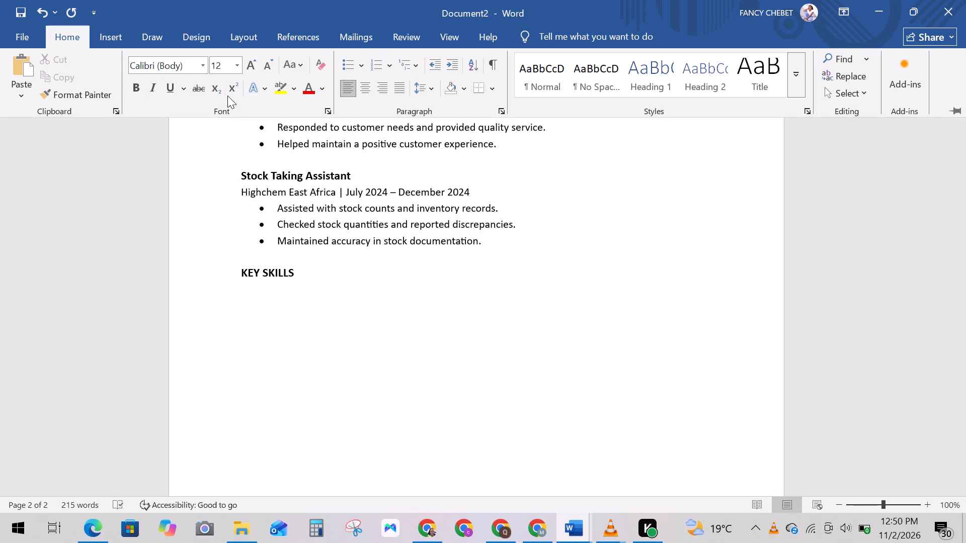
{"action": "left_click", "coordinate": [233, 62]}
{"action": "left_click_drag", "start_coordinate": [226, 135], "coordinate": [228, 140]}
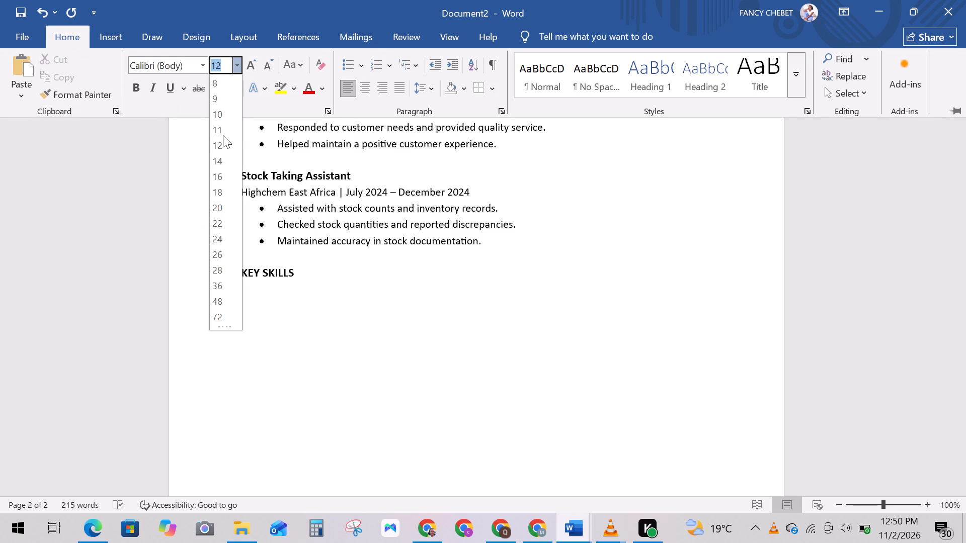
{"action": "left_click", "coordinate": [224, 128]}
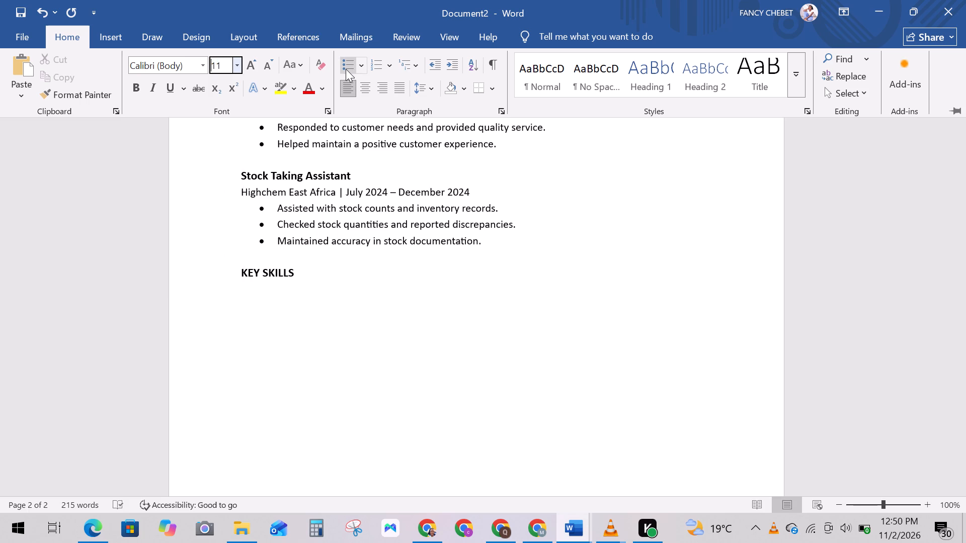
{"action": "left_click", "coordinate": [345, 68]}
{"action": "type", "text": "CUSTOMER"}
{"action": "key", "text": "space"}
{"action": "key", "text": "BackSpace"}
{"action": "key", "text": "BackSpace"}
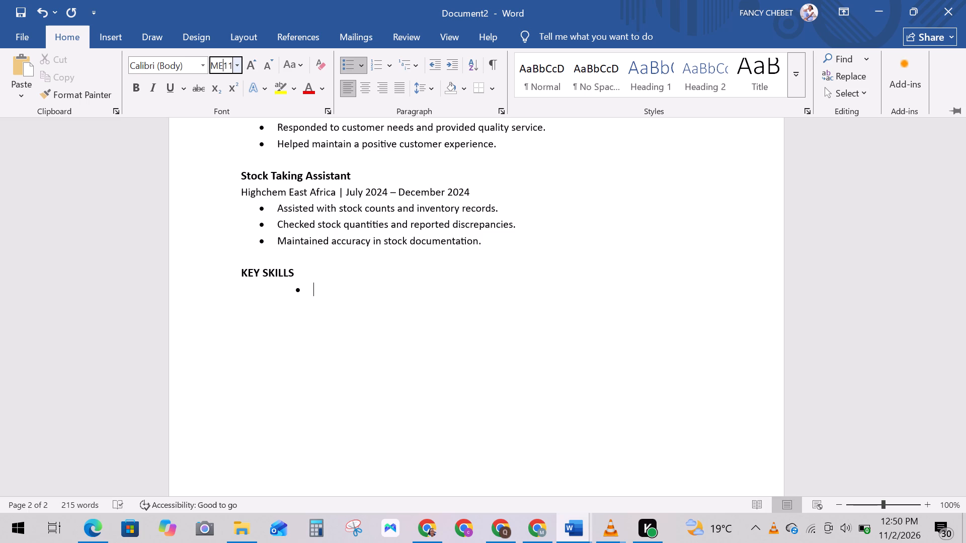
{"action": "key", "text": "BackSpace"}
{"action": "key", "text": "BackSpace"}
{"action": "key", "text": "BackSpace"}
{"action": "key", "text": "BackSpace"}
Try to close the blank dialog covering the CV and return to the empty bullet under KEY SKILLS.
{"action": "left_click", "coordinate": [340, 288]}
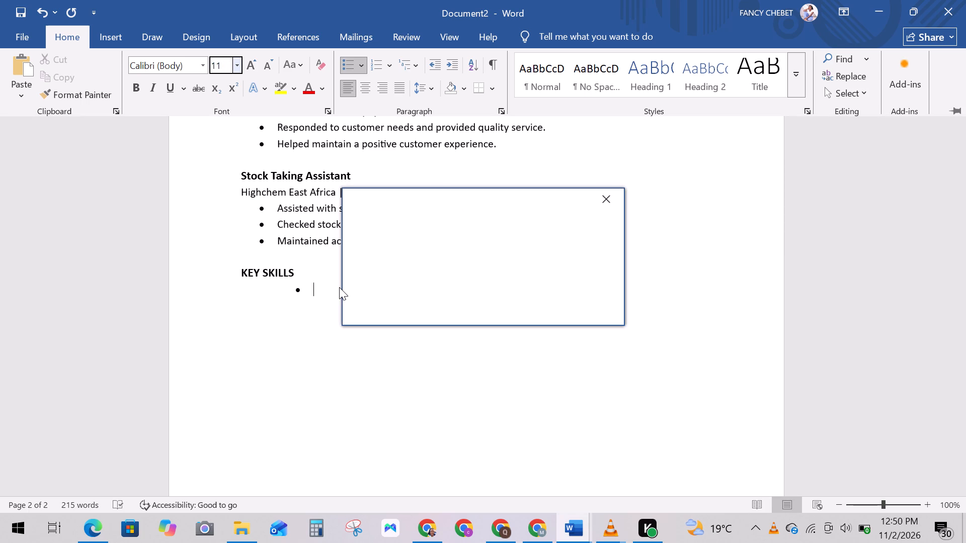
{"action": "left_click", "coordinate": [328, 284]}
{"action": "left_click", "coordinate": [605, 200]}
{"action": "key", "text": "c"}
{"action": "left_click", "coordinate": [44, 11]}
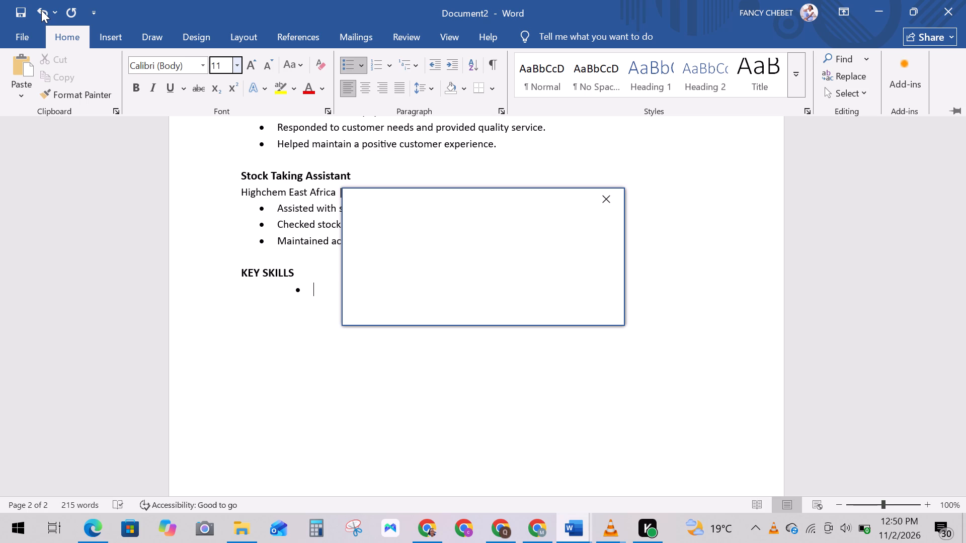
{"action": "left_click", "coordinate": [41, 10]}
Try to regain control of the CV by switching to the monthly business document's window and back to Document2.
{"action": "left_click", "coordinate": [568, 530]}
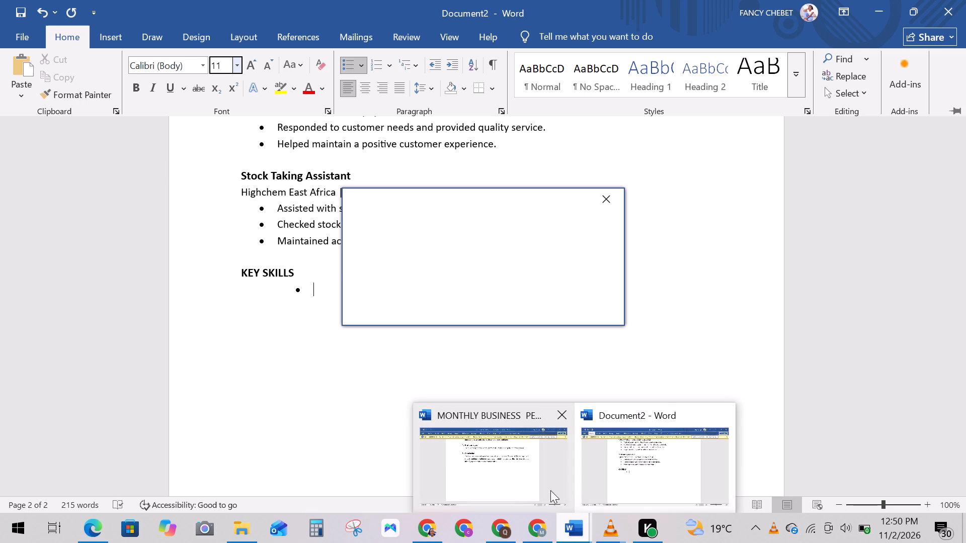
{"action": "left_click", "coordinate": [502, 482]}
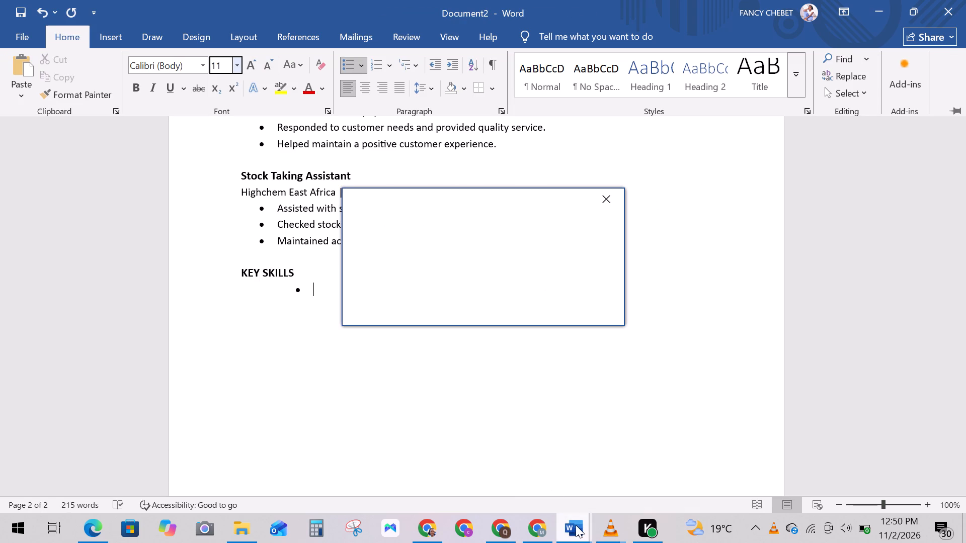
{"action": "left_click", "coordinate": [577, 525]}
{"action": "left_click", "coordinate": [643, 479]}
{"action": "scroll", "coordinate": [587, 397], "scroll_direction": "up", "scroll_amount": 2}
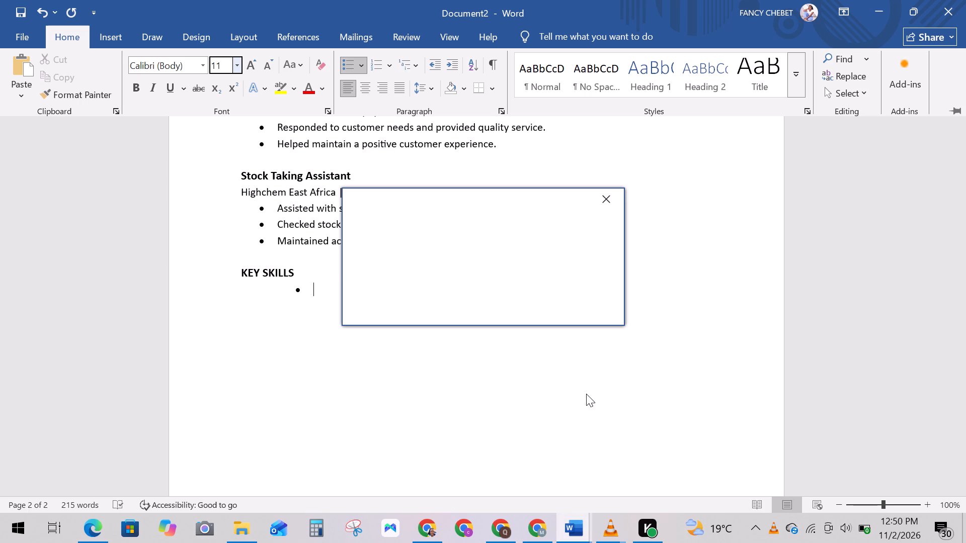
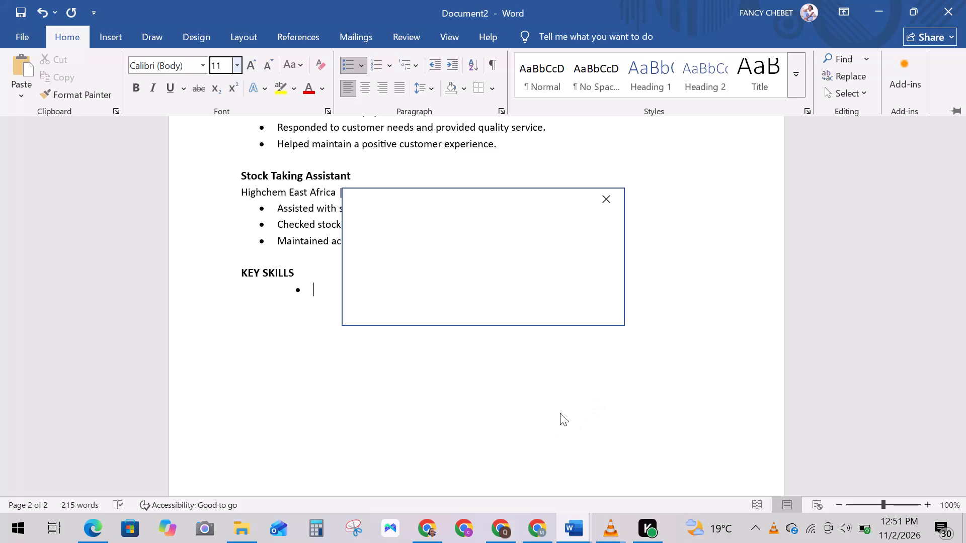
Close the blank dialog covering the CV and begin the empty KEY SKILLS bullet with a capital C.
{"action": "left_click", "coordinate": [614, 203]}
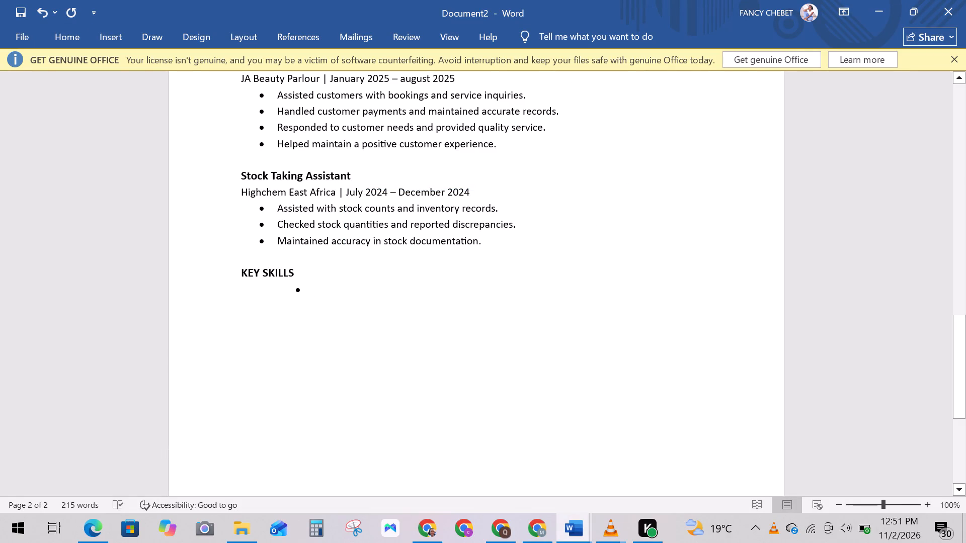
{"action": "key", "text": "c"}
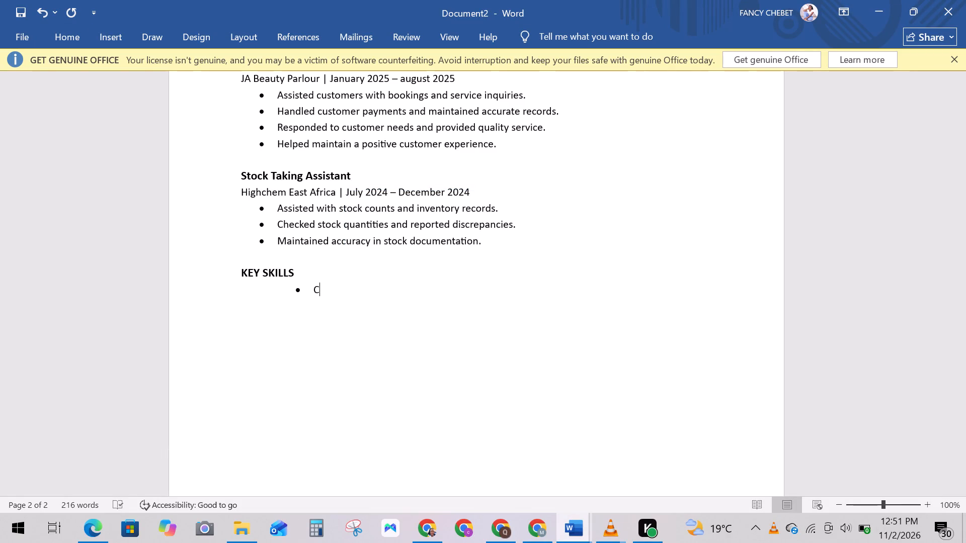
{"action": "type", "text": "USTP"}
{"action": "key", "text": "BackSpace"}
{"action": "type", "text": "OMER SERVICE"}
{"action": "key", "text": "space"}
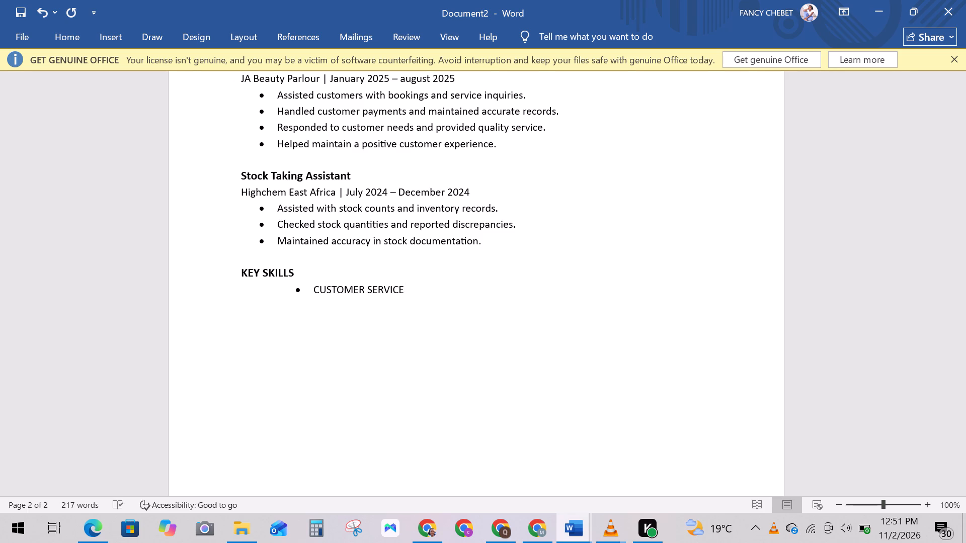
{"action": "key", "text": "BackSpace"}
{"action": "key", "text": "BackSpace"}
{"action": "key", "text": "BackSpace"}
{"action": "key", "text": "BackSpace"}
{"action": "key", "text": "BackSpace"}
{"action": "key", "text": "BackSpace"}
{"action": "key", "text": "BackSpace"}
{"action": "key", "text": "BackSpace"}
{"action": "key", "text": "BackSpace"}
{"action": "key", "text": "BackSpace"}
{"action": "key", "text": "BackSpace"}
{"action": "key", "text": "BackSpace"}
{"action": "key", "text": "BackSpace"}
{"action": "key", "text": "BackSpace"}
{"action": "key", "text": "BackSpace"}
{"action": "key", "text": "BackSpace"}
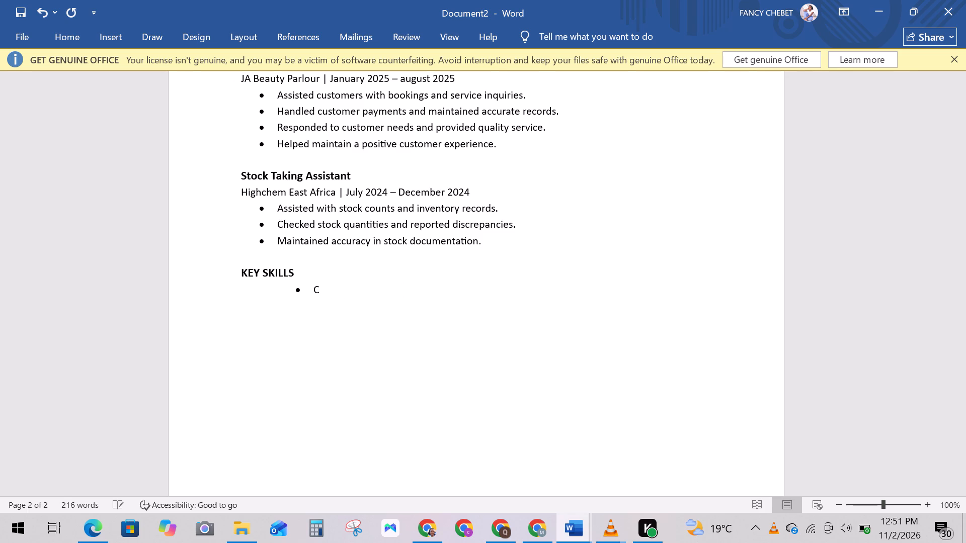
Complete the first KEY SKILLS bullet so it reads "Customer service and client relations".
{"action": "type", "text": "ustomer"}
{"action": "key", "text": "space"}
{"action": "type", "text": "ser"}
{"action": "key", "text": "v"}
{"action": "type", "text": "ice"}
{"action": "key", "text": "space"}
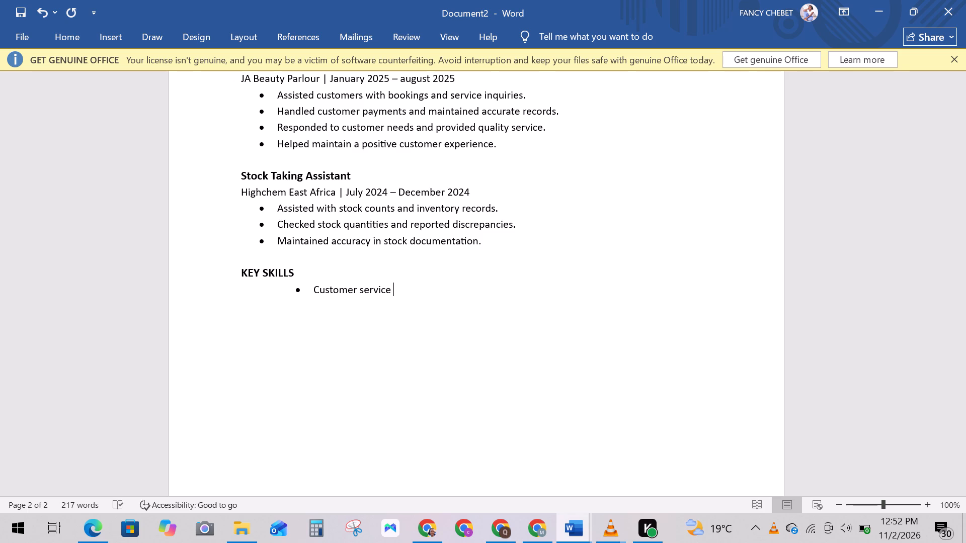
{"action": "type", "text": "and client relation"}
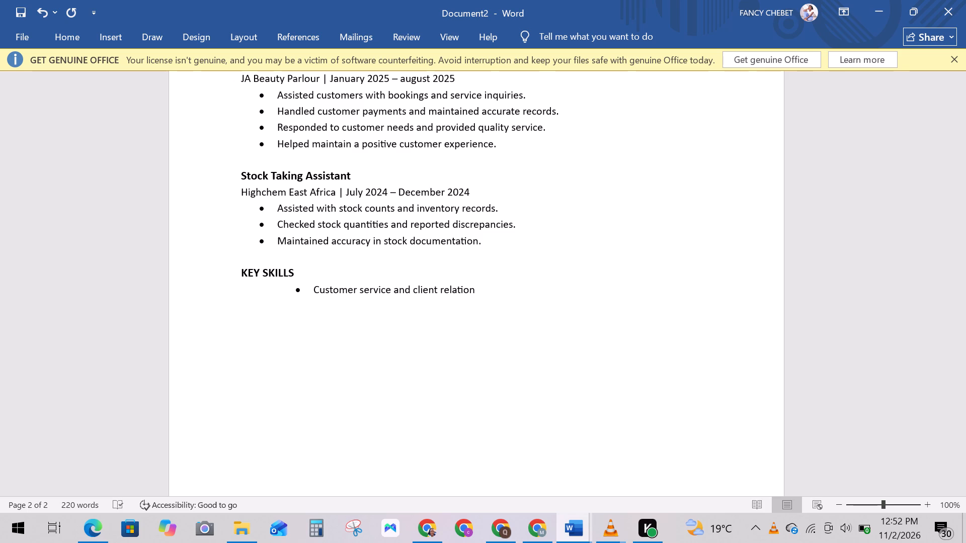
{"action": "key", "text": "s"}
Add a second KEY SKILLS bullet reading "Communication and interpersonal skills".
{"action": "key", "text": "Return"}
{"action": "type", "text": "communication"}
{"action": "key", "text": "space"}
{"action": "type", "text": "and interpersonal skill"}
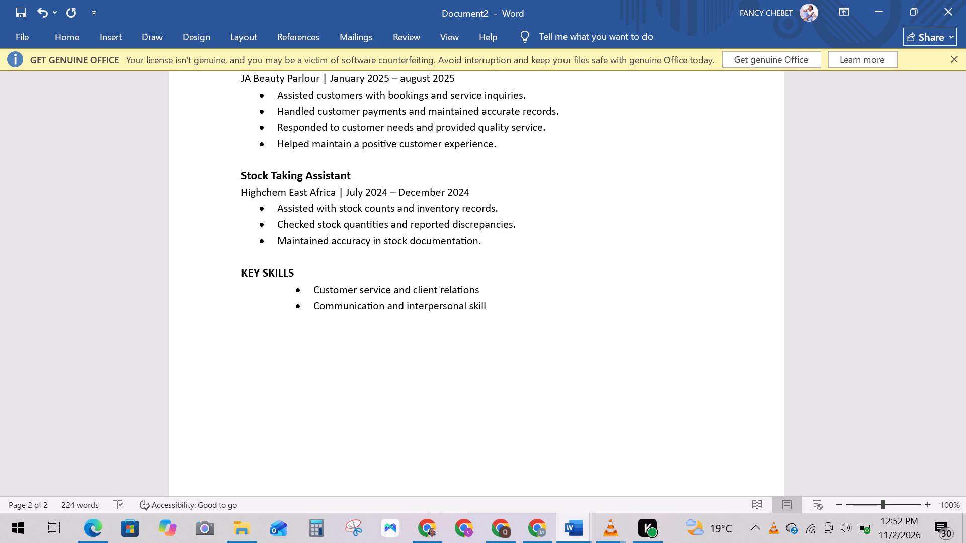
{"action": "key", "text": "s"}
Add a third KEY SKILLS bullet reading "Debt collection and payment follow-ups".
{"action": "key", "text": "Return"}
{"action": "type", "text": "debt"}
{"action": "key", "text": "space"}
{"action": "type", "text": "ci"}
{"action": "key", "text": "BackSpace"}
{"action": "type", "text": "ollection"}
{"action": "key", "text": "space"}
{"action": "type", "text": "and paymn"}
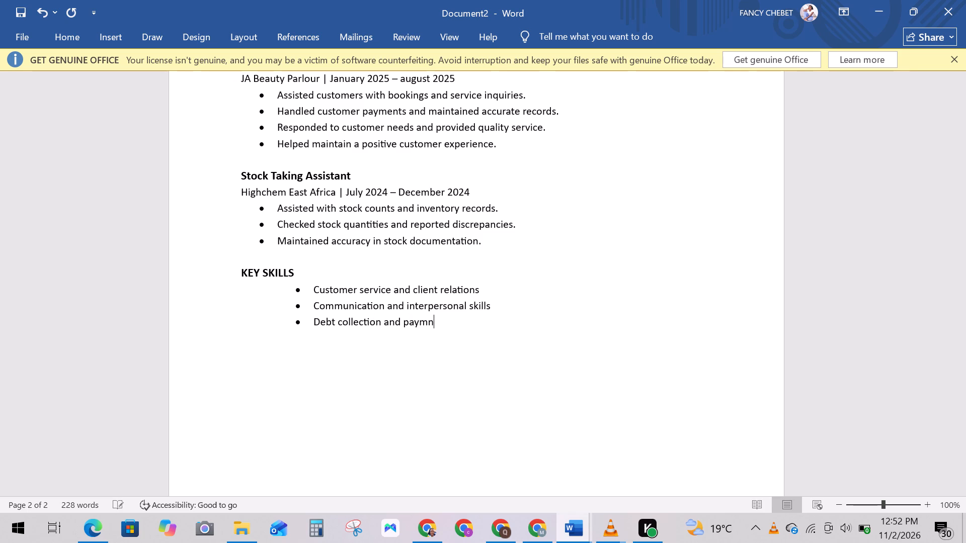
{"action": "key", "text": "BackSpace"}
{"action": "type", "text": "ent"}
{"action": "key", "text": "space"}
{"action": "type", "text": "follo"}
{"action": "key", "text": "w"}
{"action": "key", "text": "0"}
{"action": "key", "text": "BackSpace"}
{"action": "key", "text": "minus"}
{"action": "type", "text": "ups"}
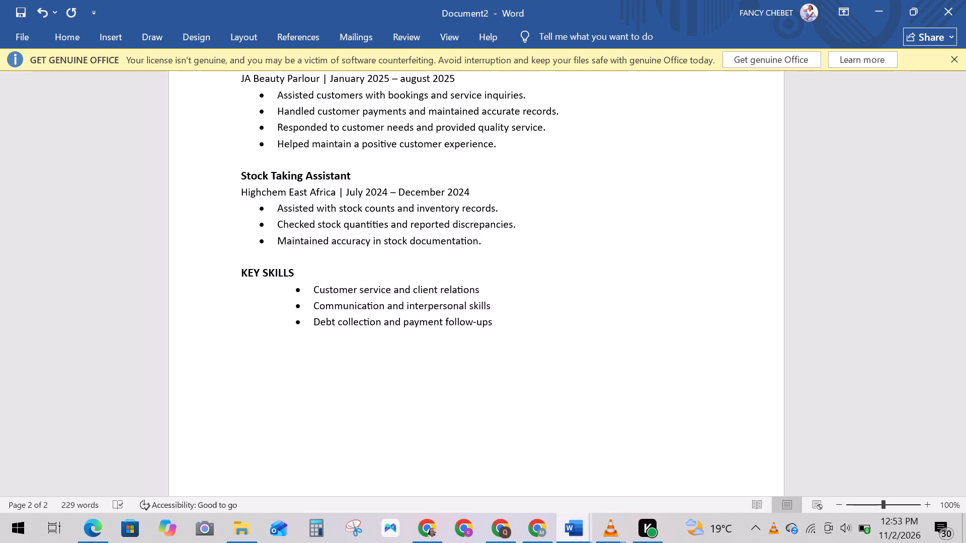
Add a fourth KEY SKILLS bullet reading "Data entry and record keeping".
{"action": "key", "text": "Return"}
{"action": "type", "text": "data"}
{"action": "key", "text": "space"}
{"action": "type", "text": "entry"}
{"action": "key", "text": "space"}
{"action": "type", "text": "and record keeping"}
Add a fifth KEY SKILLS bullet reading "Microsoft word and excel".
{"action": "key", "text": "Return"}
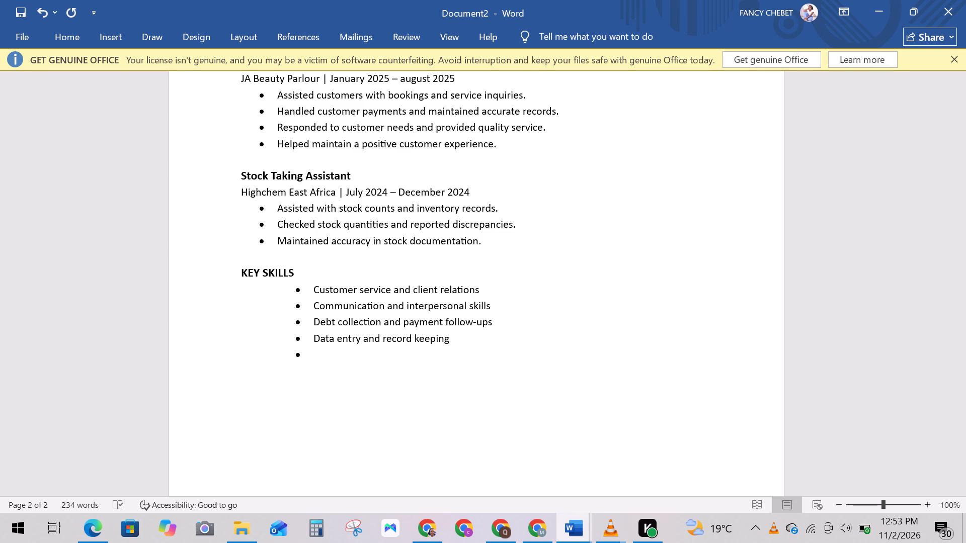
{"action": "type", "text": "microsoft"}
{"action": "key", "text": "space"}
{"action": "type", "text": "word and excel"}
Add a sixth KEY SKILLS bullet reading "Stock taking and inventory management".
{"action": "key", "text": "Return"}
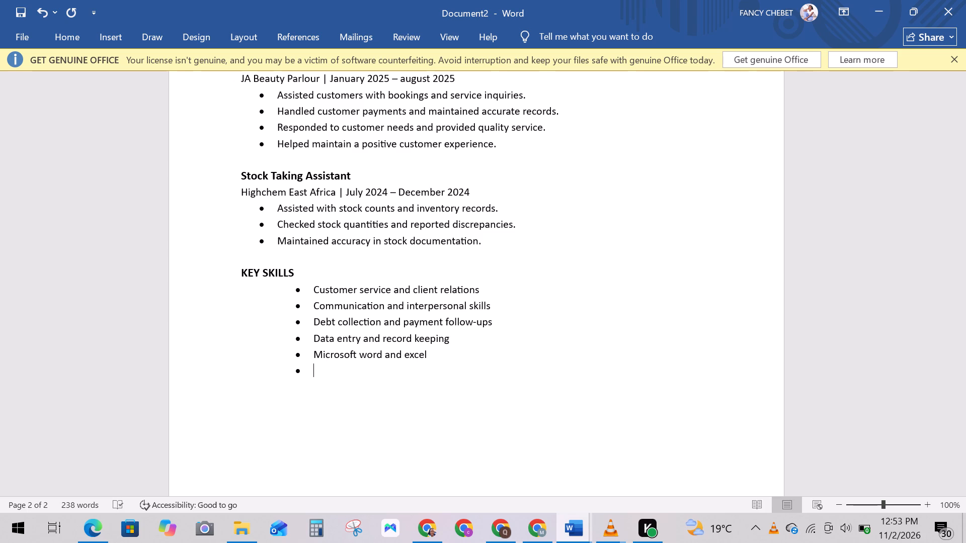
{"action": "type", "text": "stock taking"}
{"action": "key", "text": "space"}
{"action": "type", "text": "and"}
{"action": "key", "text": "space"}
{"action": "type", "text": "inventory managemnt"}
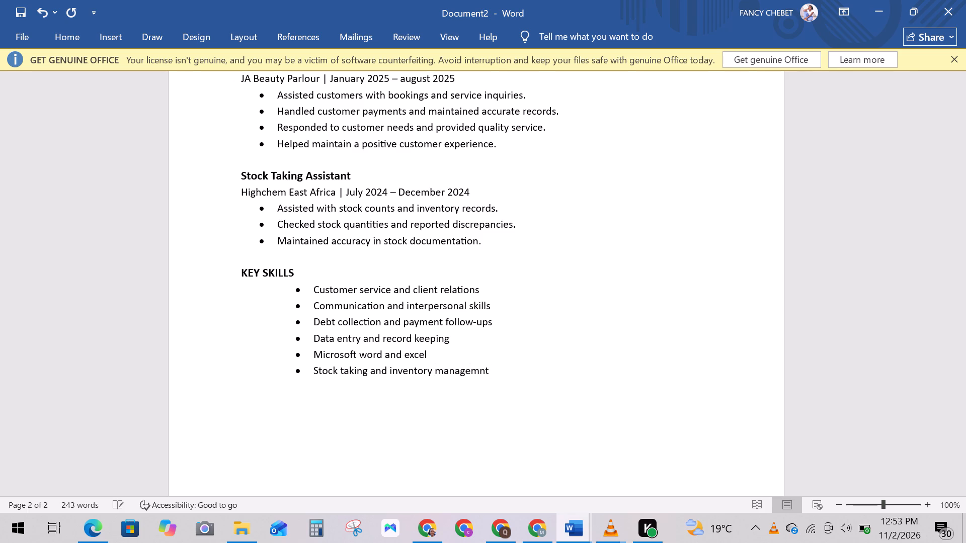
{"action": "key", "text": "BackSpace"}
{"action": "key", "text": "BackSpace"}
{"action": "type", "text": "ent"}
Add a seventh KEY SKILLS bullet reading "Problem-solving and attention to details".
{"action": "key", "text": "Return"}
{"action": "type", "text": "problem"}
{"action": "key", "text": "minus"}
{"action": "type", "text": "solvinf"}
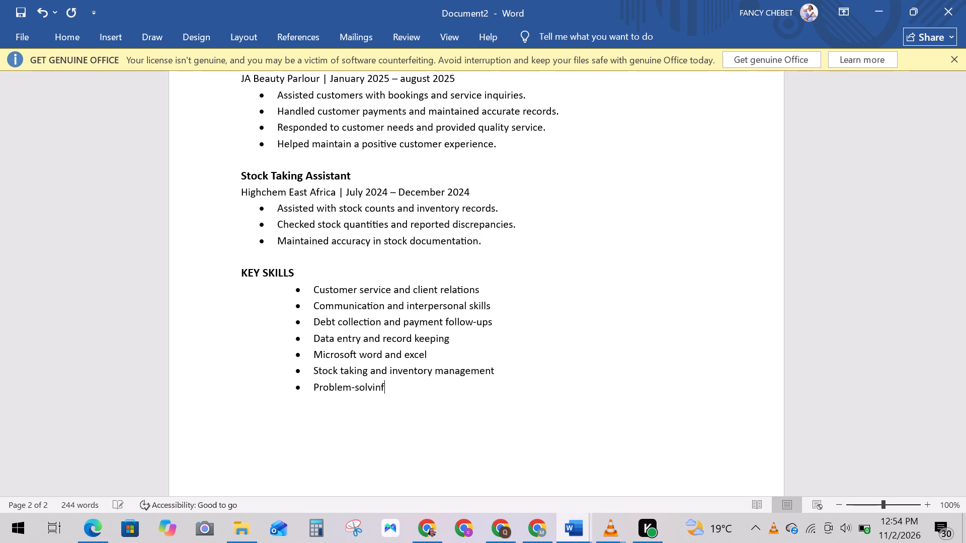
{"action": "key", "text": "BackSpace"}
{"action": "key", "text": "g"}
{"action": "key", "text": "space"}
{"action": "type", "text": "and attention"}
{"action": "key", "text": "space"}
{"action": "type", "text": "to detais"}
{"action": "key", "text": "BackSpace"}
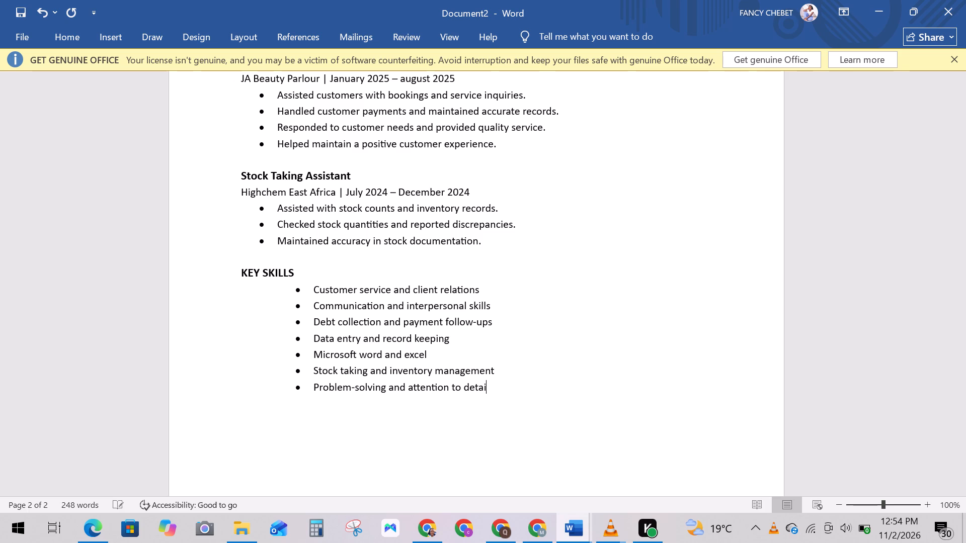
{"action": "type", "text": "ls"}
Add an eighth KEY SKILLS bullet reading "Time management and teamwork".
{"action": "key", "text": "Return"}
{"action": "type", "text": "time manage,ent"}
{"action": "key", "text": "BackSpace"}
{"action": "key", "text": "BackSpace"}
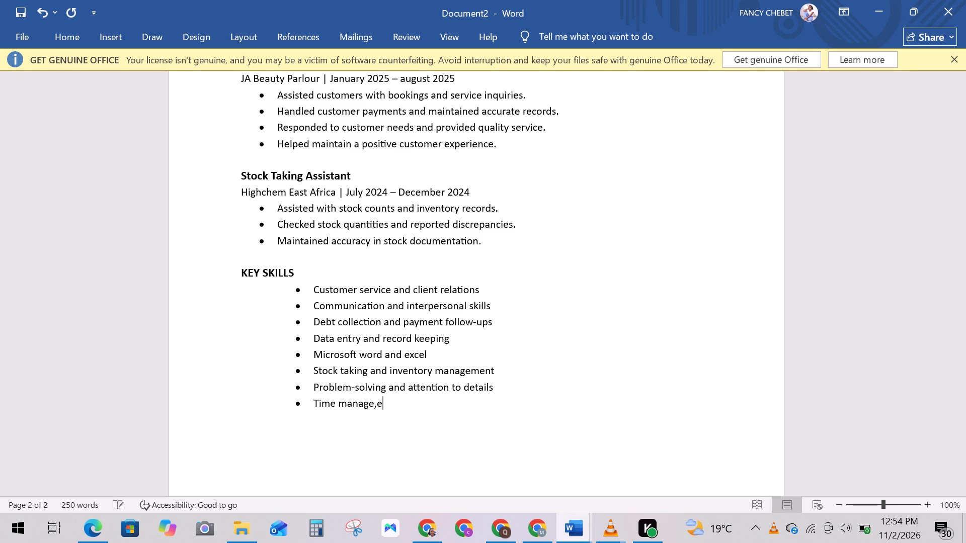
{"action": "key", "text": "BackSpace"}
{"action": "key", "text": "BackSpace"}
{"action": "type", "text": "ment"}
{"action": "key", "text": "space"}
{"action": "type", "text": "and teamwork"}
Add a ninth KEY SKILLS bullet reading "Basic accounting knowledge".
{"action": "key", "text": "Return"}
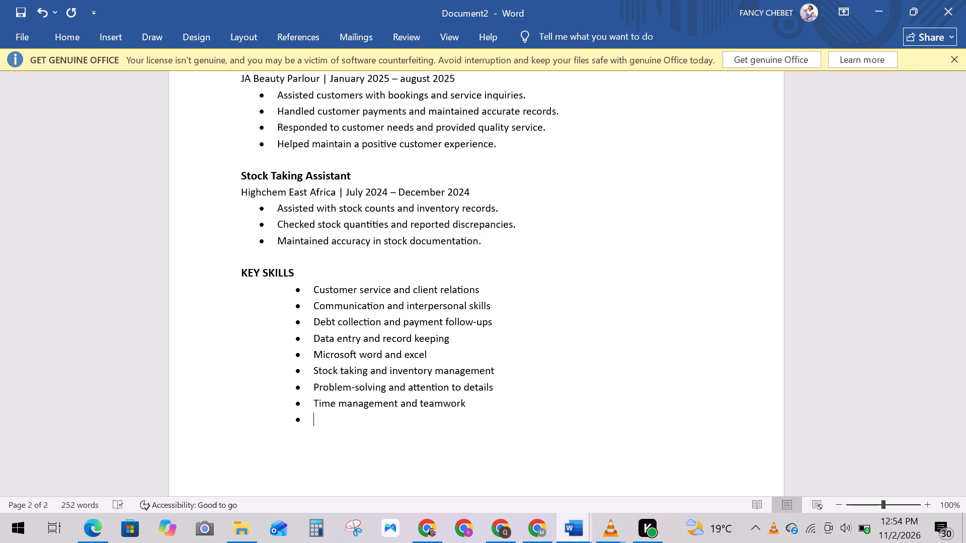
{"action": "type", "text": "basic accounting"}
{"action": "key", "text": "space"}
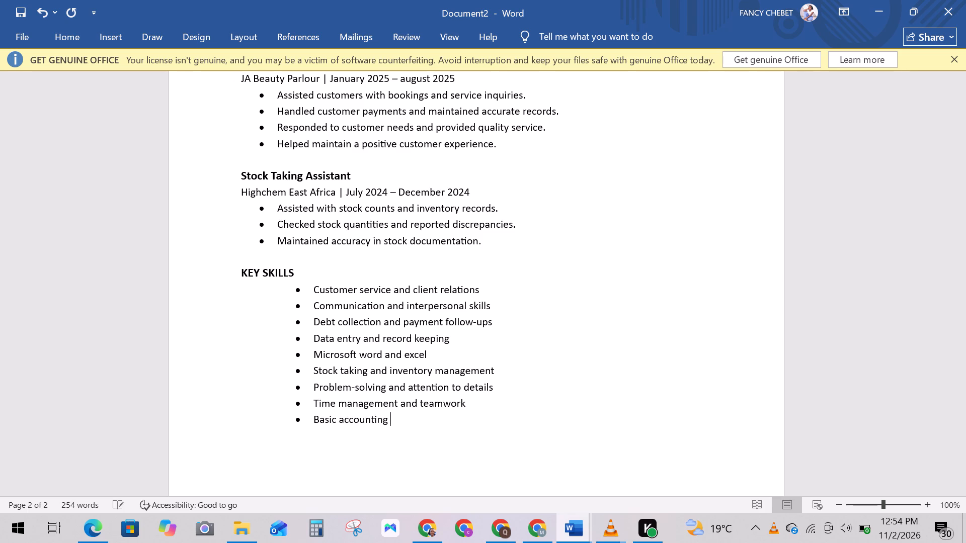
{"action": "type", "text": "knowleg"}
{"action": "key", "text": "BackSpace"}
{"action": "type", "text": "dge"}
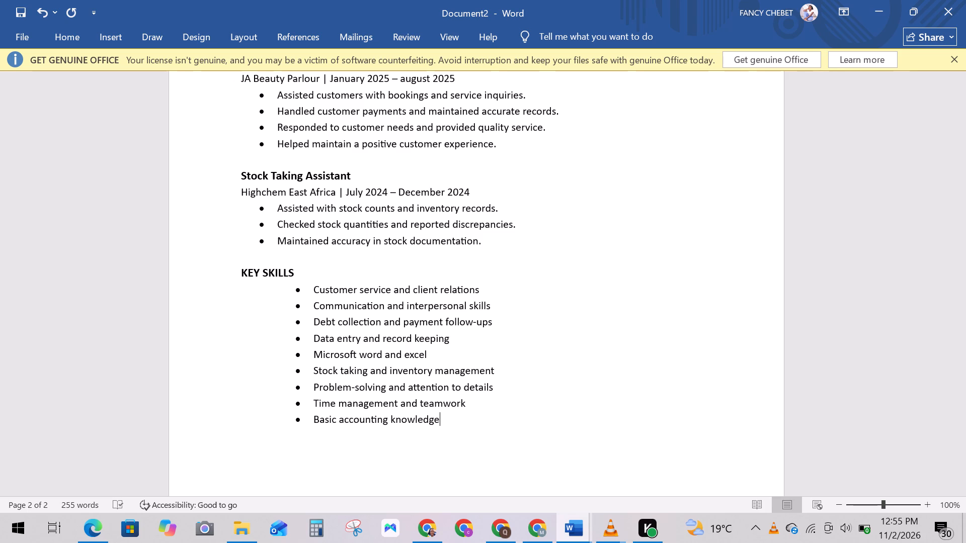
End the KEY SKILLS bulleted list and leave a blank line below it, with the text position back at the page margin.
{"action": "key", "text": "Return"}
{"action": "key", "text": "BackSpace"}
{"action": "key", "text": "BackSpace"}
{"action": "key", "text": "BackSpace"}
{"action": "key", "text": "Return"}
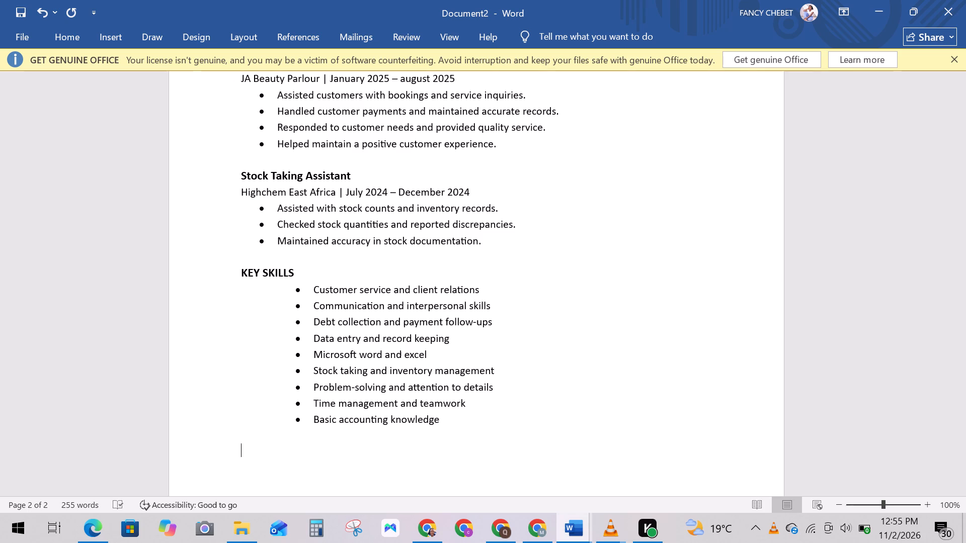
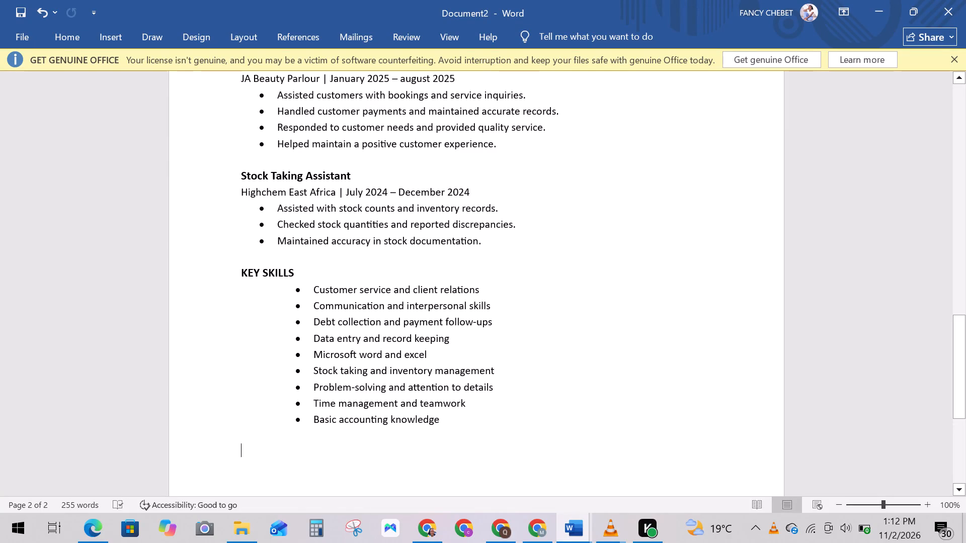
Move the text position down through the blank lines below the KEY SKILLS list on page 2.
{"action": "key", "text": "Down"}
{"action": "key", "text": "Down"}
{"action": "key", "text": "Down"}
{"action": "key", "text": "Down"}
{"action": "key", "text": "Down"}
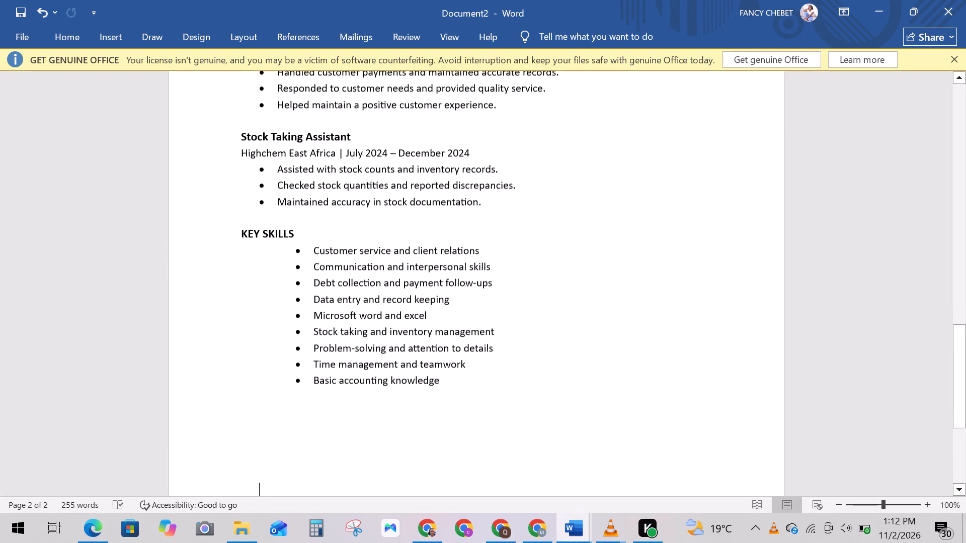
{"action": "key", "text": "Down"}
{"action": "key", "text": "Down"}
{"action": "key", "text": "Down"}
{"action": "key", "text": "Down"}
{"action": "key", "text": "Down"}
{"action": "key", "text": "Down"}
{"action": "key", "text": "Down"}
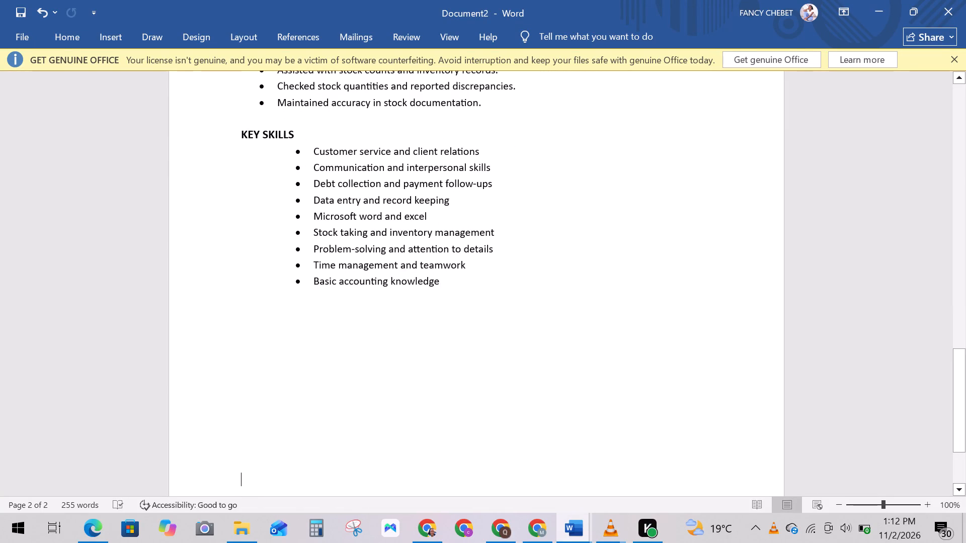
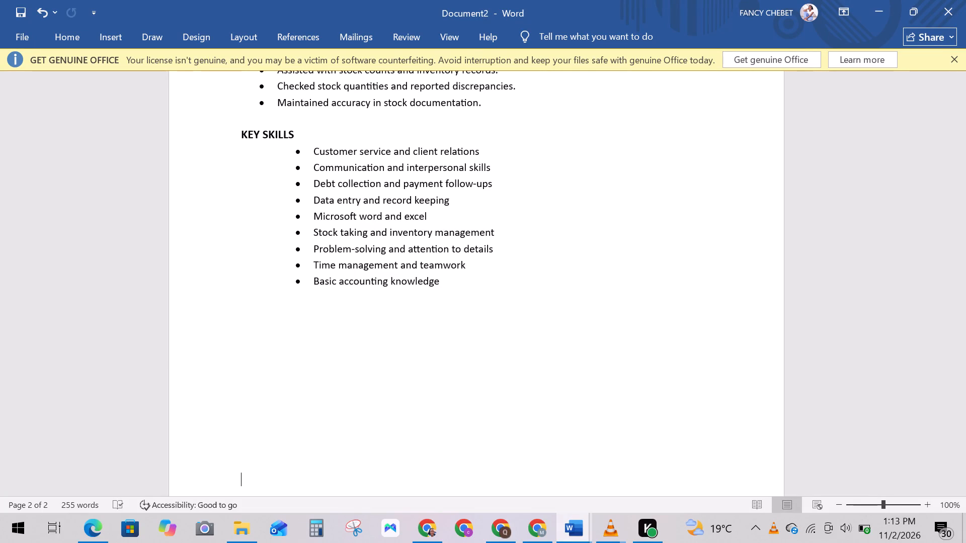
Start an unbulleted line at the left margin below the "Basic accounting knowledge" bullet, leaving a blank line between.
{"action": "left_click", "coordinate": [446, 282]}
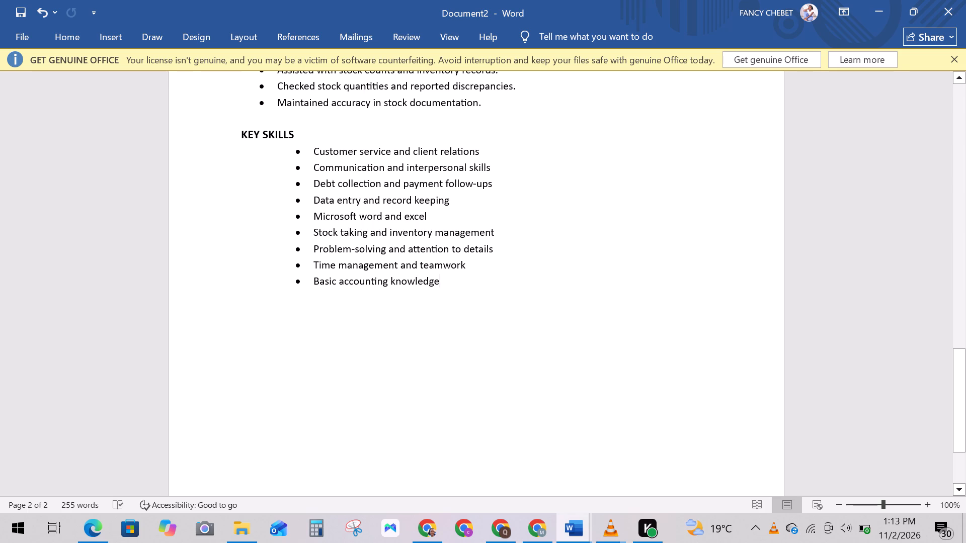
{"action": "key", "text": "Return"}
{"action": "key", "text": "BackSpace"}
{"action": "key", "text": "BackSpace"}
{"action": "key", "text": "BackSpace"}
{"action": "key", "text": "BackSpace"}
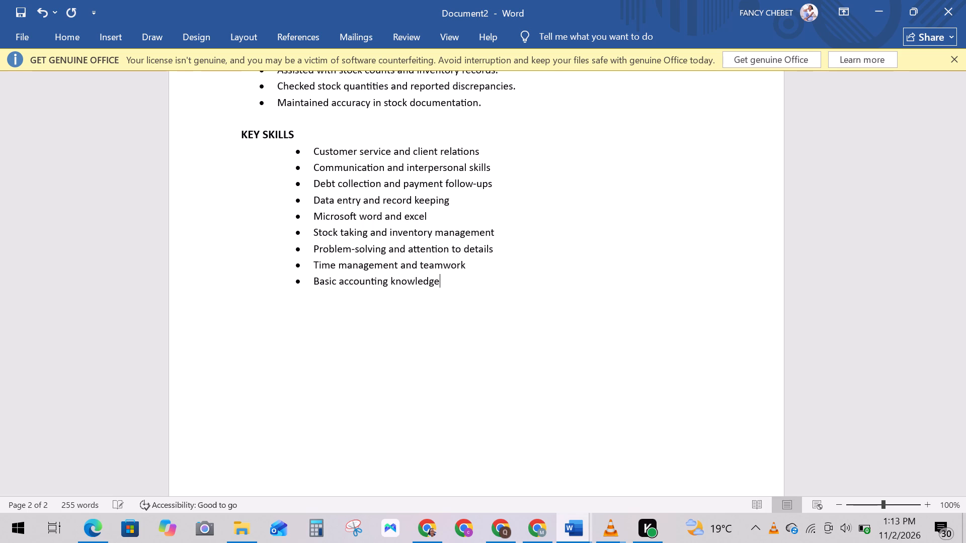
{"action": "key", "text": "Return"}
{"action": "key", "text": "BackSpace"}
{"action": "key", "text": "BackSpace"}
{"action": "key", "text": "BackSpace"}
{"action": "key", "text": "BackSpace"}
{"action": "key", "text": "Return"}
{"action": "key", "text": "BackSpace"}
{"action": "key", "text": "BackSpace"}
{"action": "key", "text": "BackSpace"}
{"action": "key", "text": "Return"}
Add the section heading LANGUAGES below the KEY SKILLS list and format it bold at 12 pt.
{"action": "type", "text": "LA"}
{"action": "type", "text": "NGUA"}
{"action": "type", "text": "GES"}
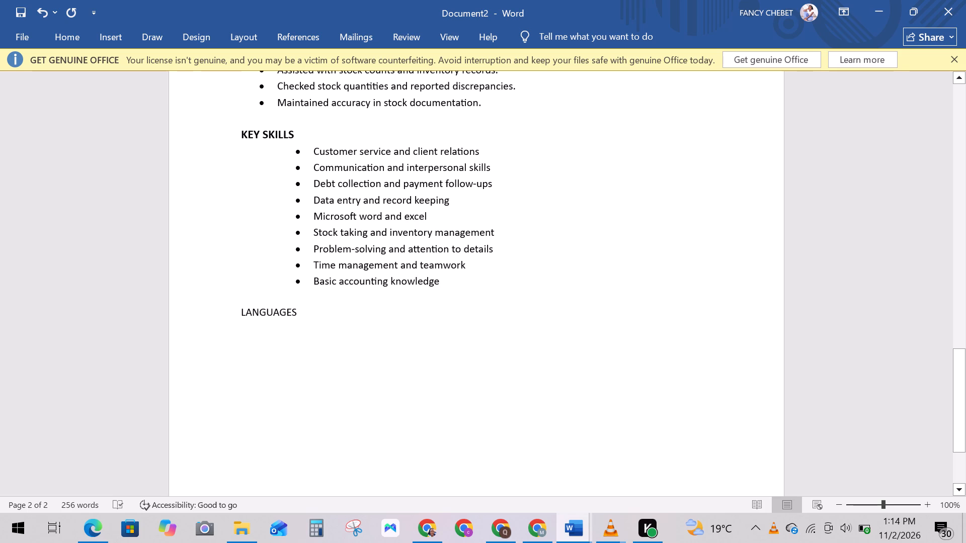
{"action": "left_click_drag", "start_coordinate": [236, 310], "coordinate": [302, 306]}
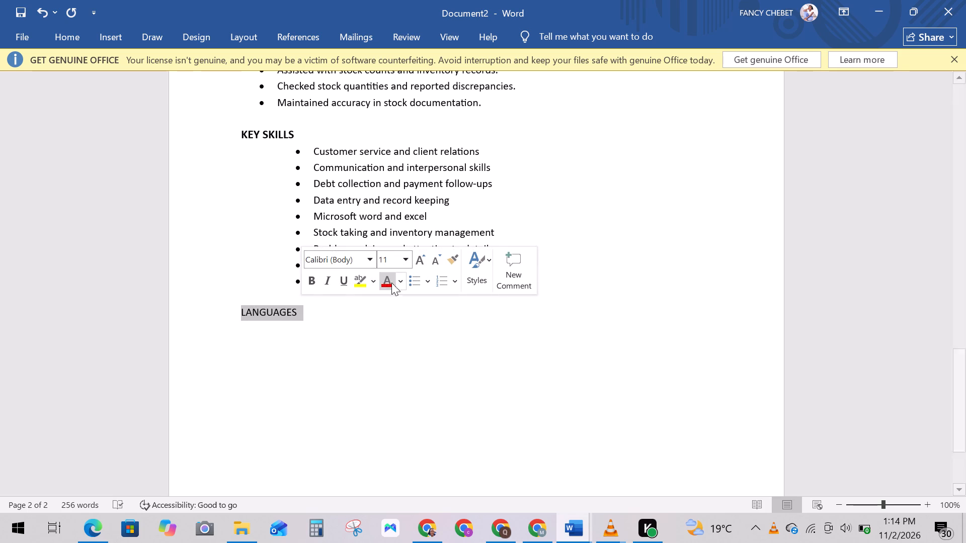
{"action": "left_click", "coordinate": [403, 261]}
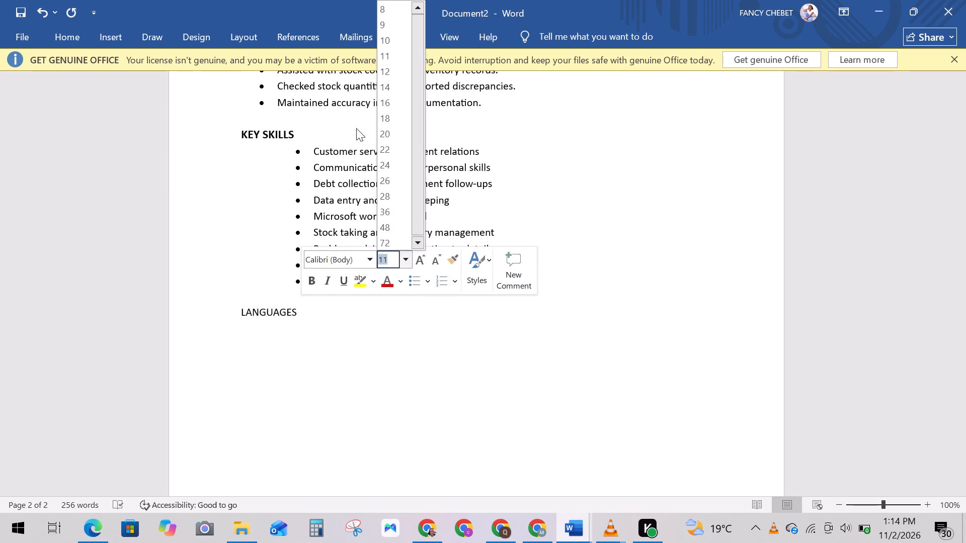
{"action": "left_click", "coordinate": [386, 76]}
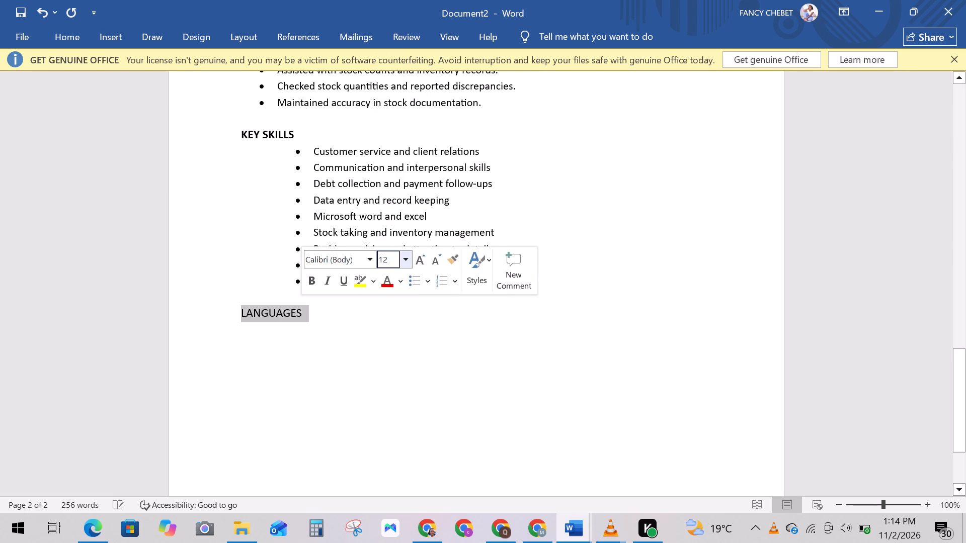
{"action": "left_click", "coordinate": [309, 285]}
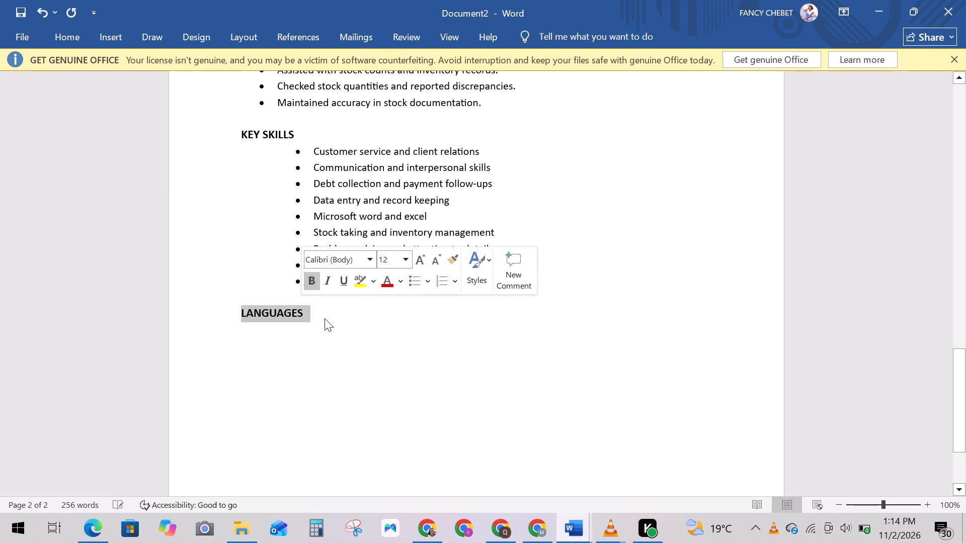
{"action": "left_click", "coordinate": [326, 319]}
Start a new line below the LANGUAGES heading with bold turned off and the font size set to 11.
{"action": "key", "text": "Return"}
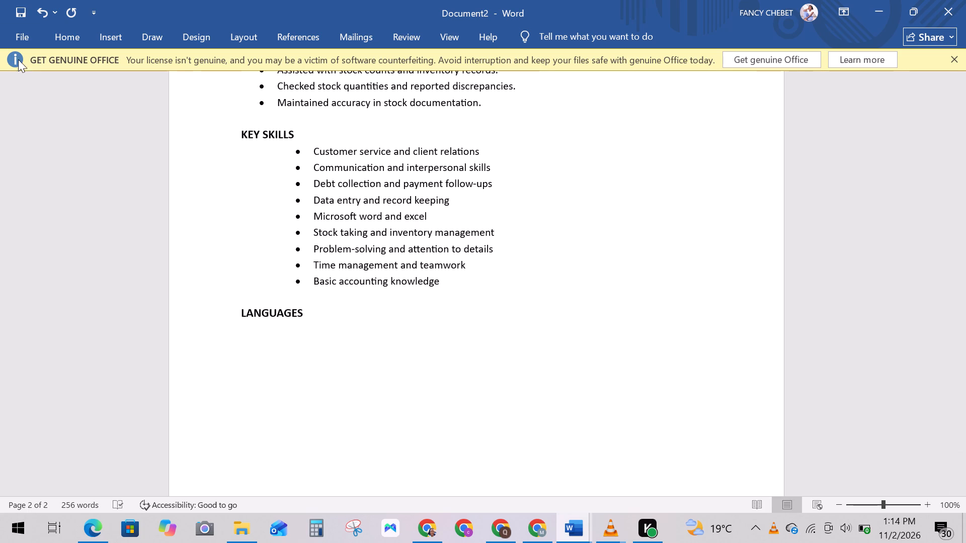
{"action": "left_click_drag", "start_coordinate": [55, 35], "coordinate": [76, 36]}
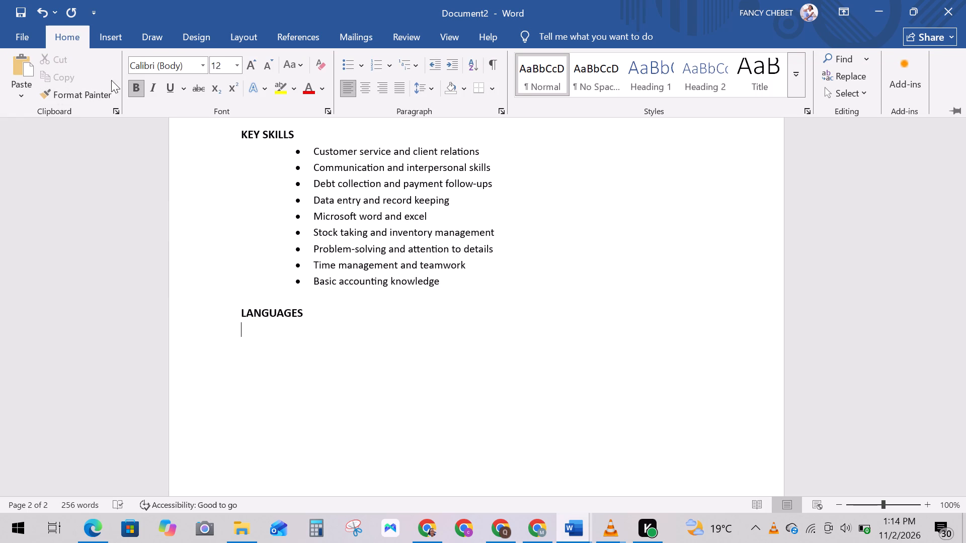
{"action": "left_click", "coordinate": [128, 88]}
{"action": "left_click", "coordinate": [234, 66]}
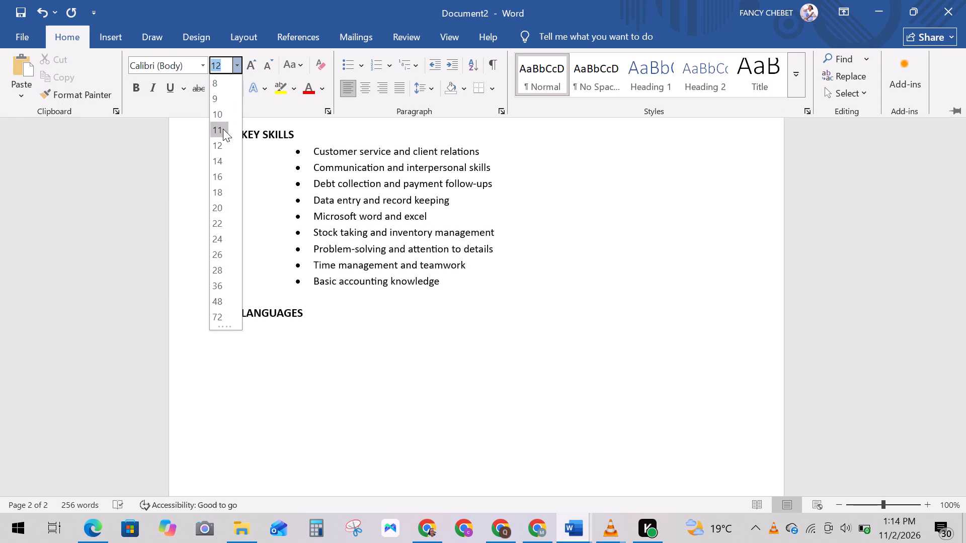
{"action": "left_click", "coordinate": [223, 129]}
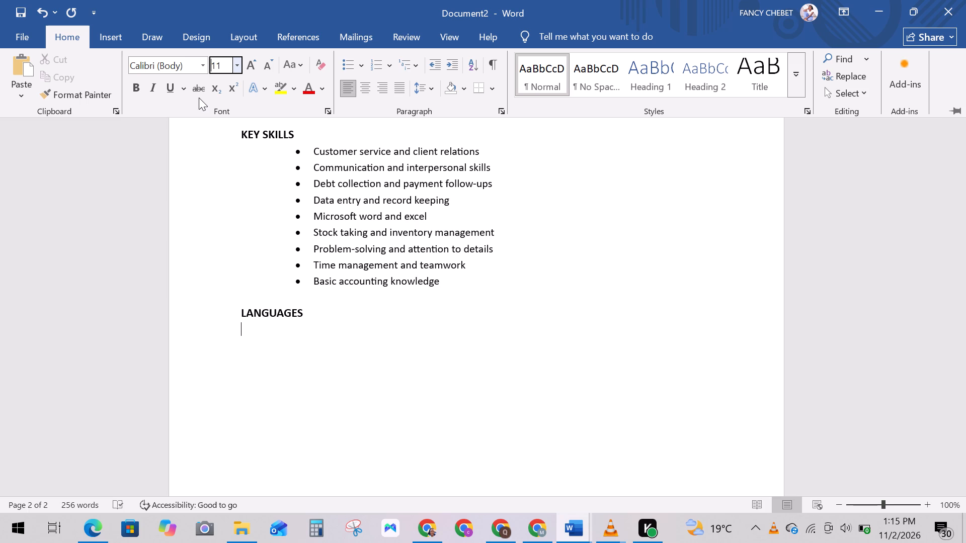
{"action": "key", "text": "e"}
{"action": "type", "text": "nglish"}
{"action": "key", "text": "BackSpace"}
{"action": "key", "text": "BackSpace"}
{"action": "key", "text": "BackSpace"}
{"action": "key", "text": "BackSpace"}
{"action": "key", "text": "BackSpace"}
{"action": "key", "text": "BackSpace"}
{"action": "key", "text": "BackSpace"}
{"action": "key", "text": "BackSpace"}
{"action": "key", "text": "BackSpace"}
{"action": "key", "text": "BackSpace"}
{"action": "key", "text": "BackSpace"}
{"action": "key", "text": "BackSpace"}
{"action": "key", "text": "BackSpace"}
Enter the lines "English – Fluent" and "Kiswahili - Fluent" below the LANGUAGES heading.
{"action": "left_click", "coordinate": [265, 324]}
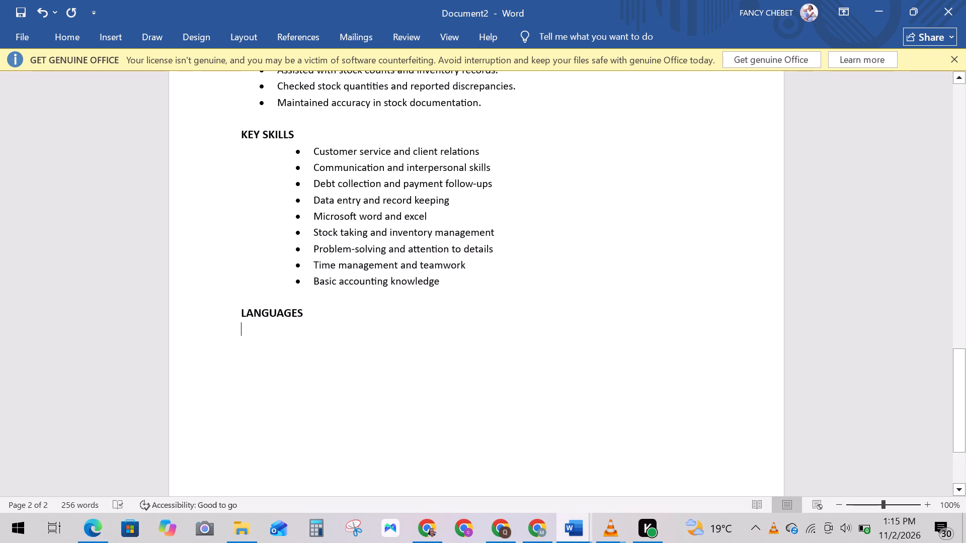
{"action": "type", "text": "englisg"}
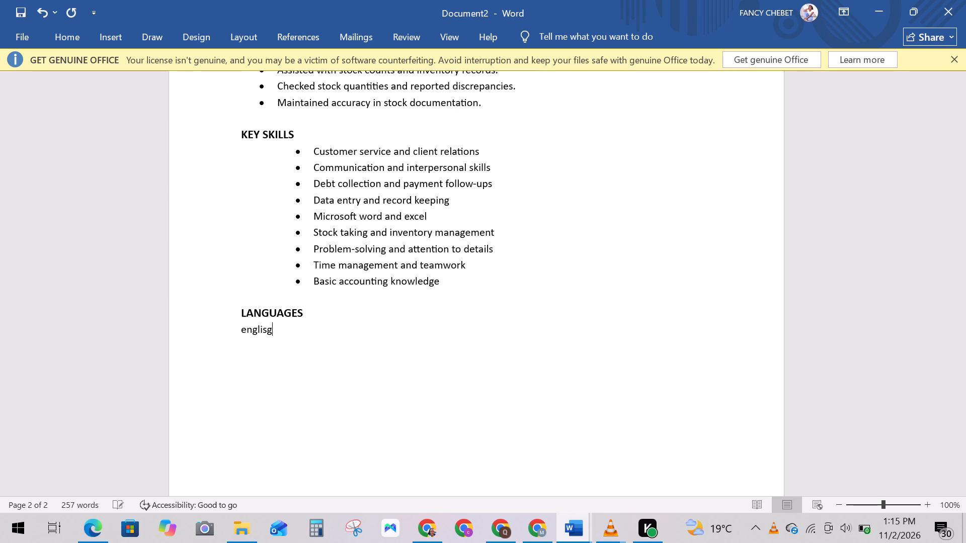
{"action": "key", "text": "BackSpace"}
{"action": "type", "text": "h"}
{"action": "key", "text": "space"}
{"action": "key", "text": "minus"}
{"action": "key", "text": "space"}
{"action": "key", "text": "f"}
{"action": "key", "text": "BackSpace"}
{"action": "type", "text": "luent"}
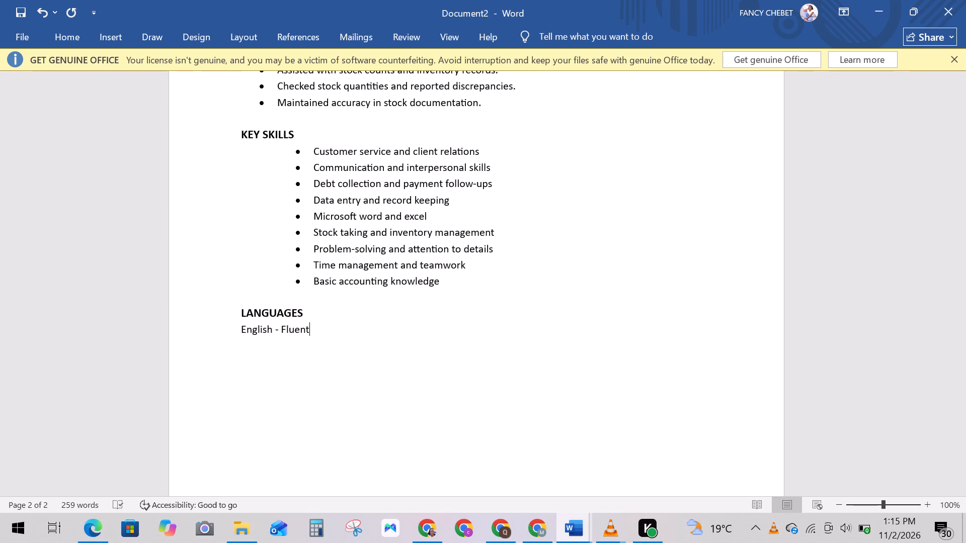
{"action": "key", "text": "Return"}
{"action": "type", "text": "kiswahili"}
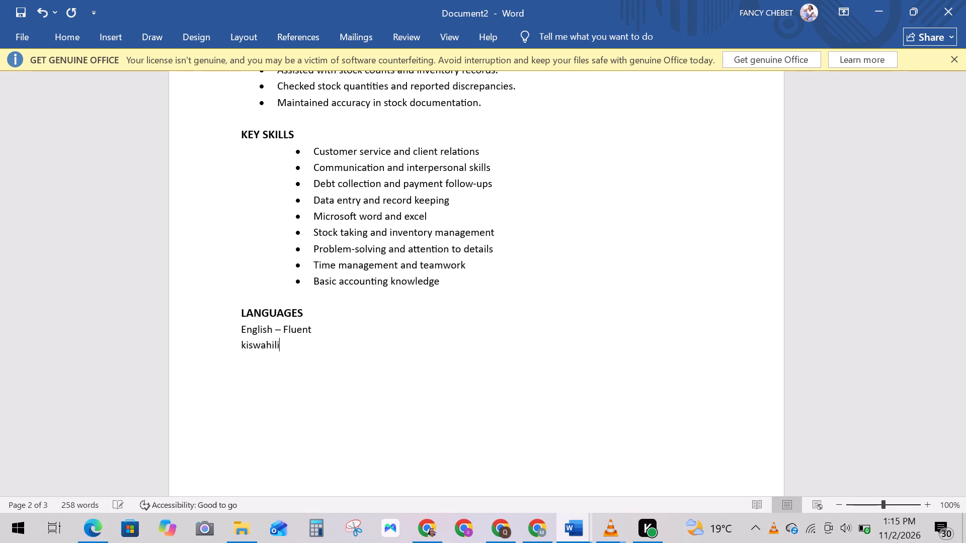
{"action": "key", "text": "space"}
{"action": "type", "text": "-"}
{"action": "key", "text": "space"}
{"action": "type", "text": "luent"}
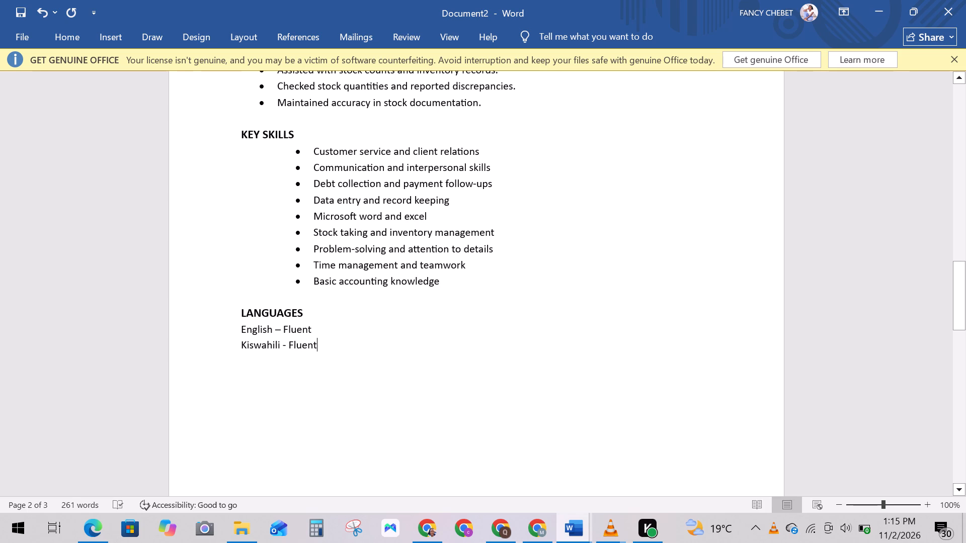
Format the English and Kiswahili lines under LANGUAGES as a bulleted list.
{"action": "left_click_drag", "start_coordinate": [238, 329], "coordinate": [308, 348]}
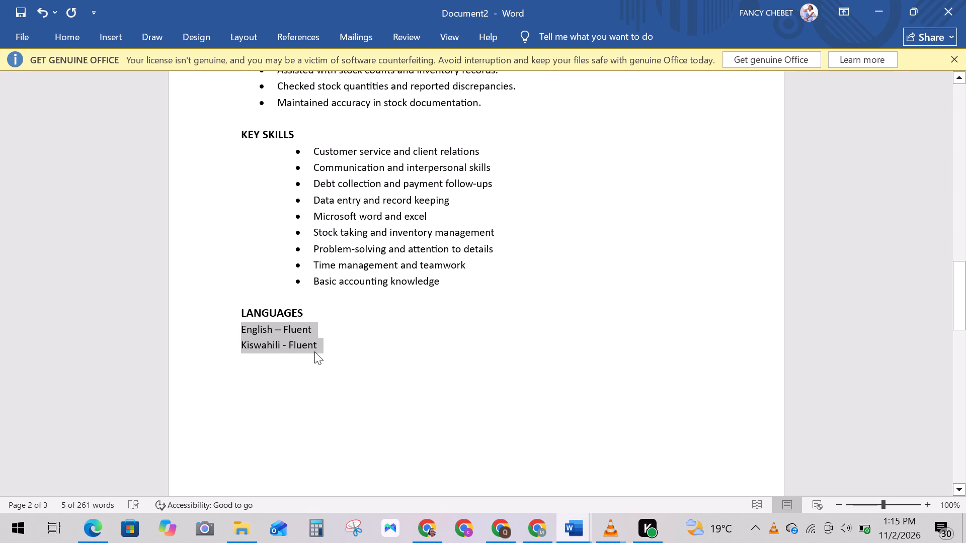
{"action": "left_click", "coordinate": [69, 45]}
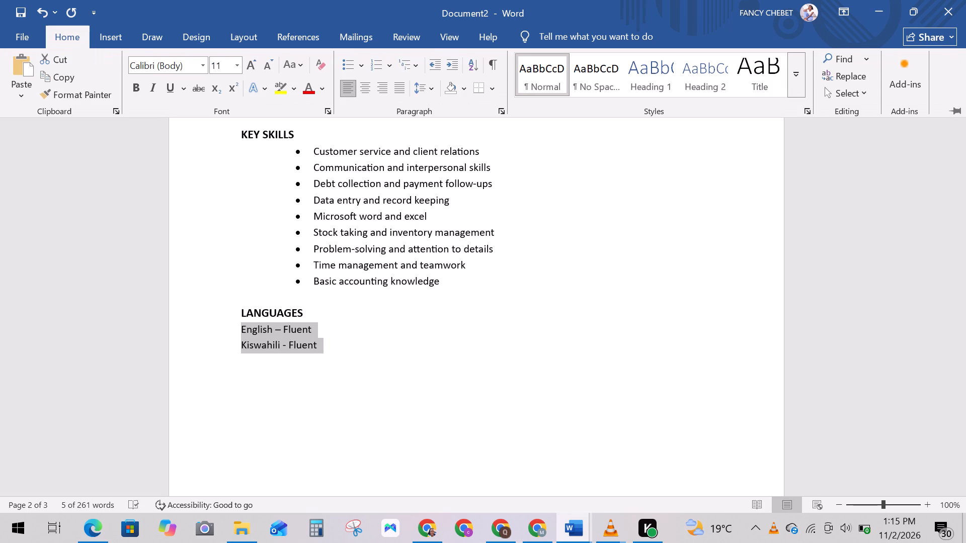
{"action": "left_click", "coordinate": [341, 62]}
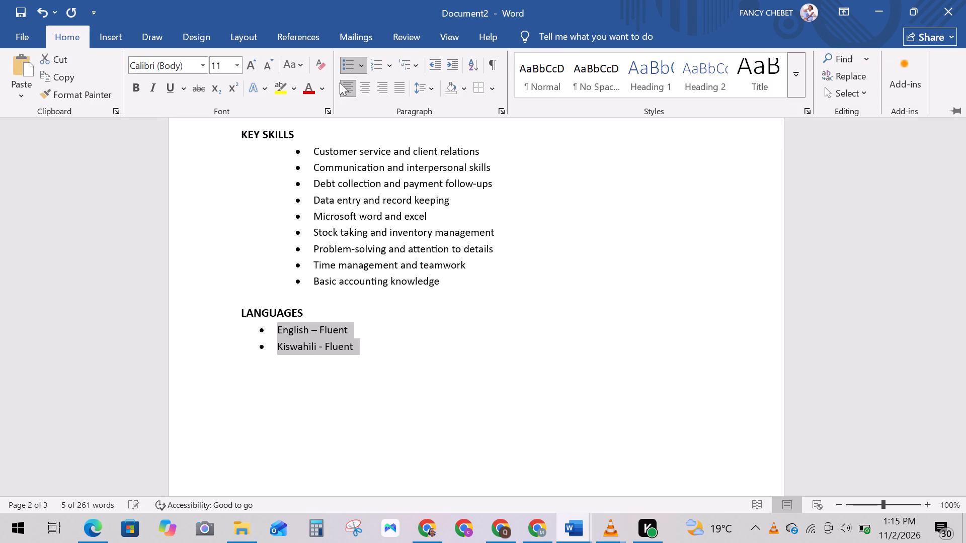
Add the section heading REFERENCES on the line below the bulleted languages list.
{"action": "left_click", "coordinate": [384, 365]}
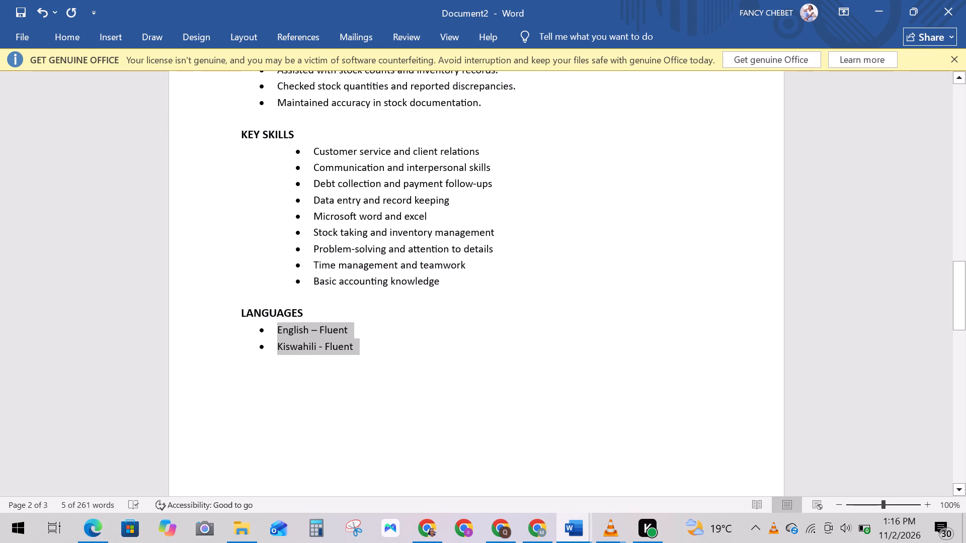
{"action": "left_click", "coordinate": [377, 361]}
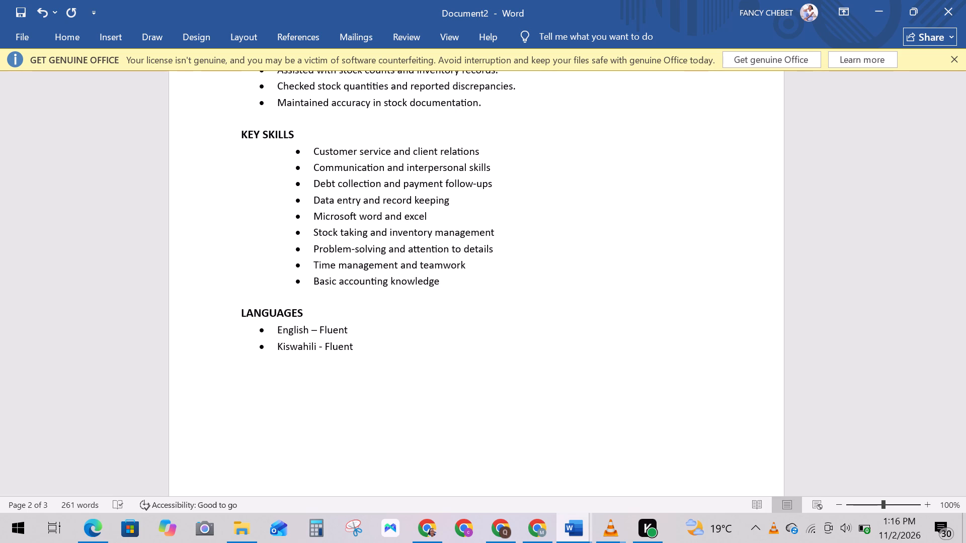
{"action": "type", "text": "REFE"}
{"action": "type", "text": "RENCES"}
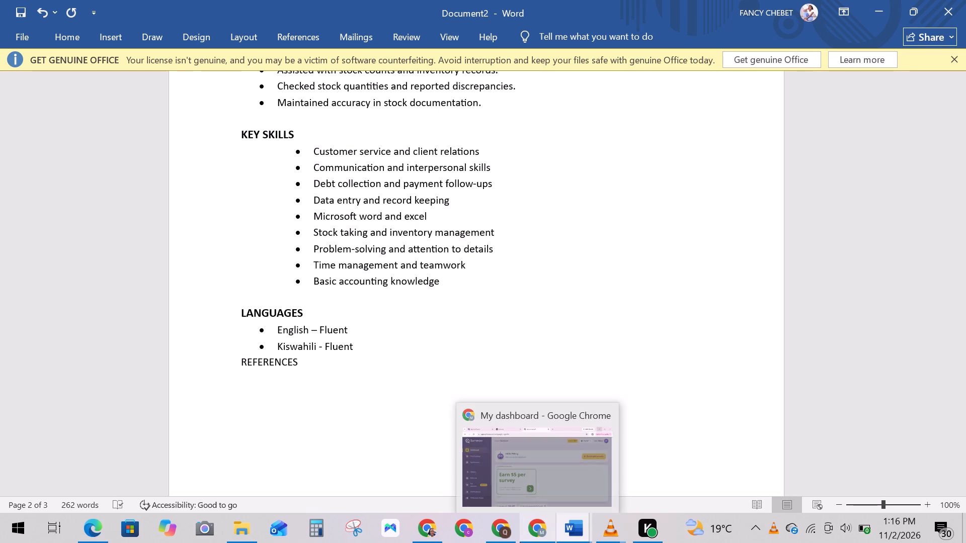
Insert a blank line without bullet or indent between the Kiswahili bullet and the REFERENCES heading.
{"action": "left_click", "coordinate": [363, 354]}
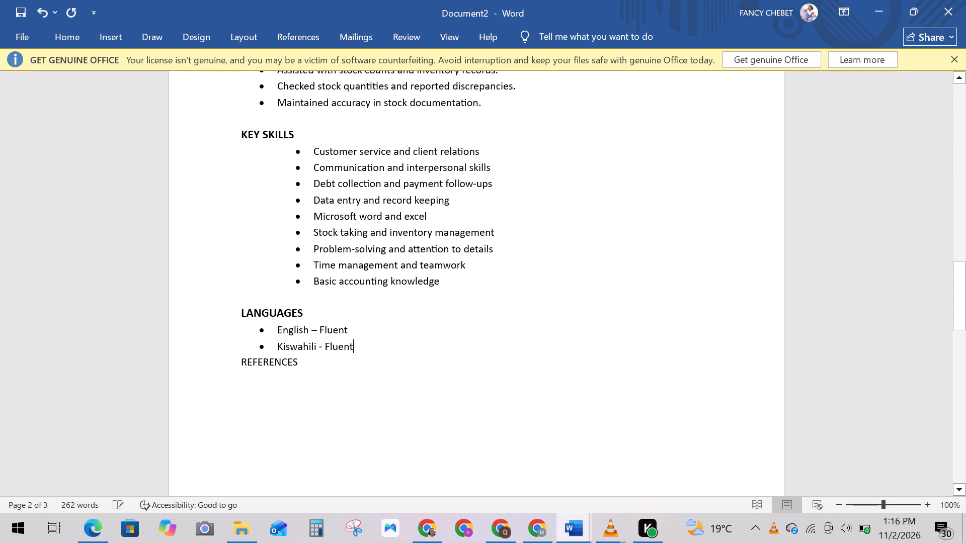
{"action": "key", "text": "Return"}
{"action": "key", "text": "BackSpace"}
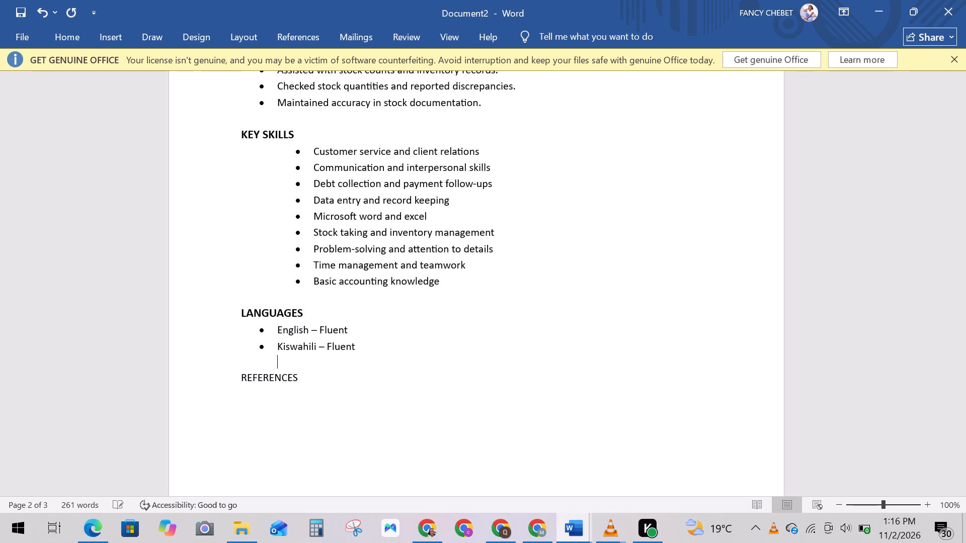
{"action": "key", "text": "BackSpace"}
{"action": "key", "text": "BackSpace"}
Format the REFERENCES heading bold at 12 pt.
{"action": "left_click_drag", "start_coordinate": [239, 377], "coordinate": [262, 381]}
{"action": "left_click", "coordinate": [247, 385]}
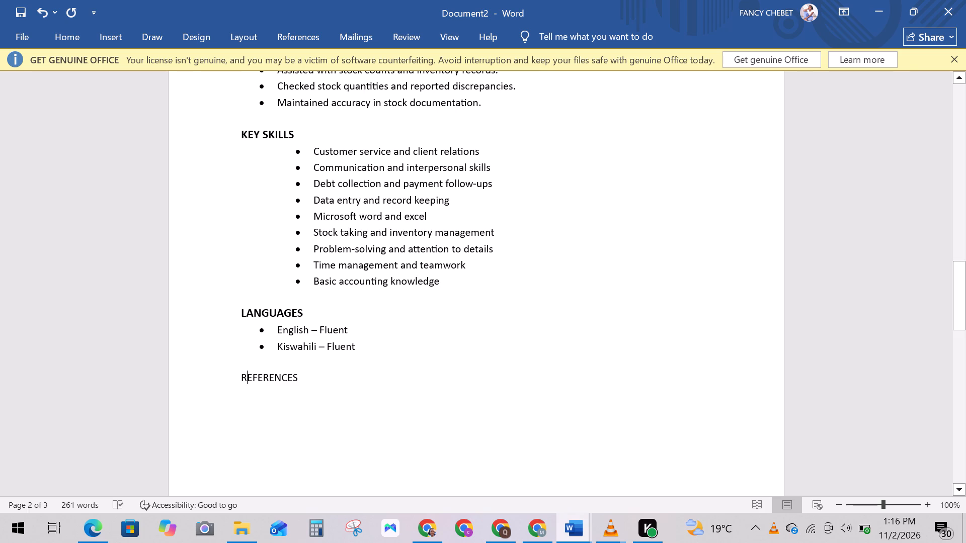
{"action": "left_click_drag", "start_coordinate": [243, 382], "coordinate": [300, 379]}
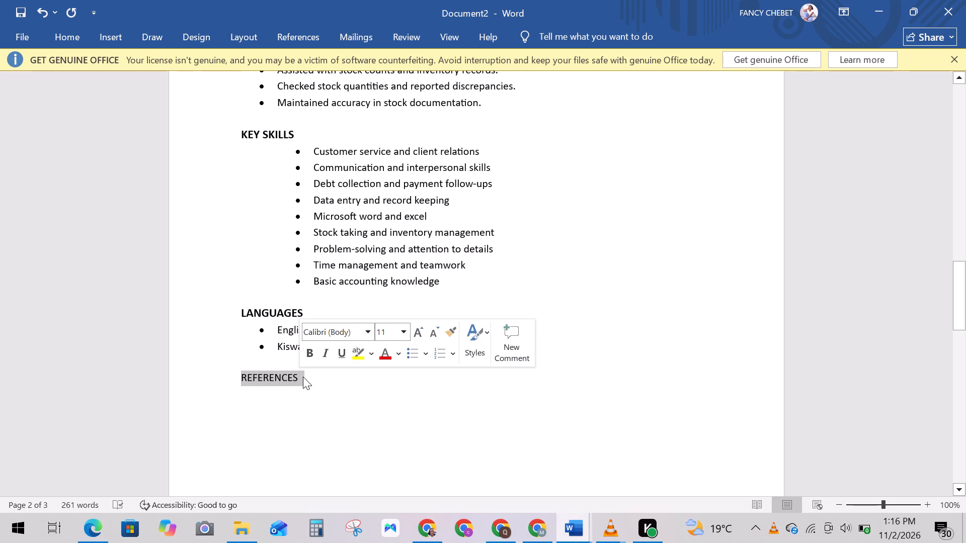
{"action": "left_click", "coordinate": [394, 331]}
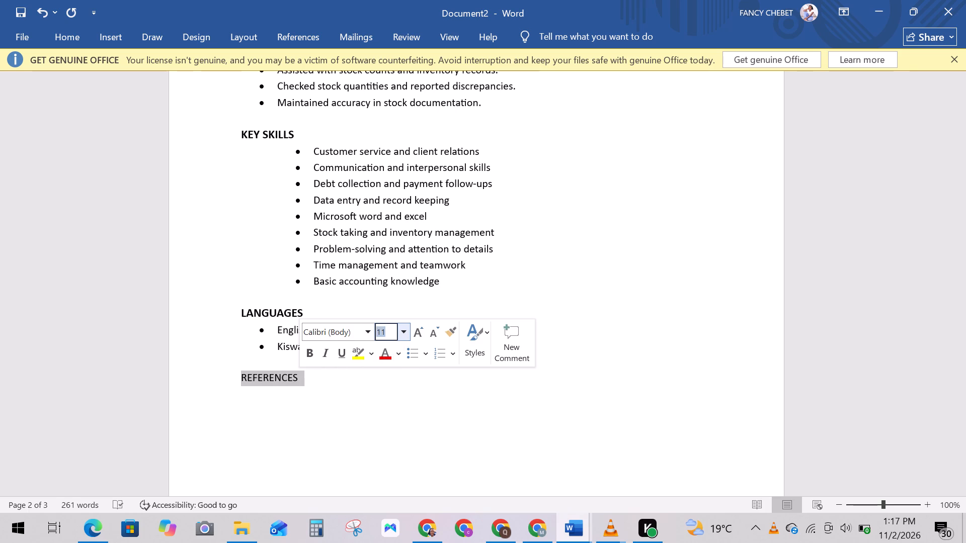
{"action": "left_click", "coordinate": [404, 334]}
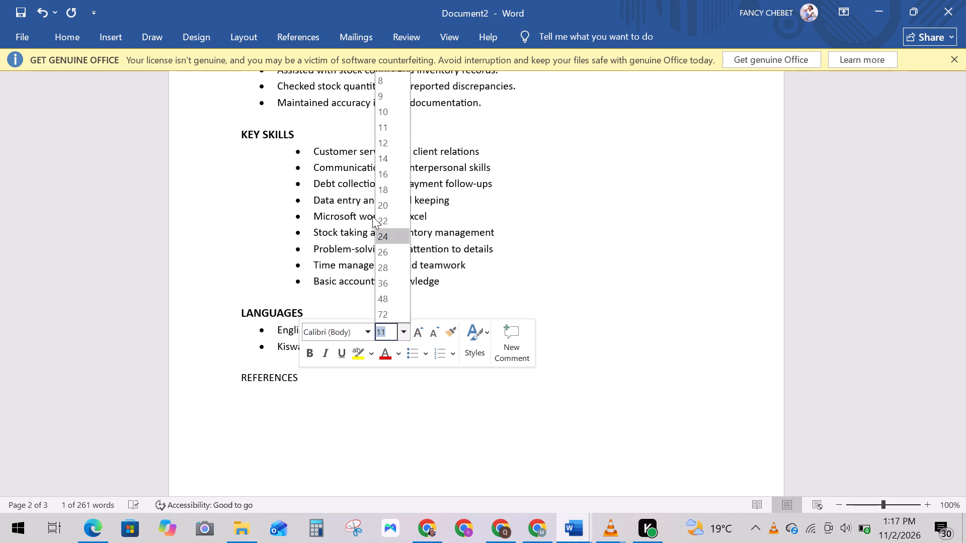
{"action": "left_click", "coordinate": [387, 146]}
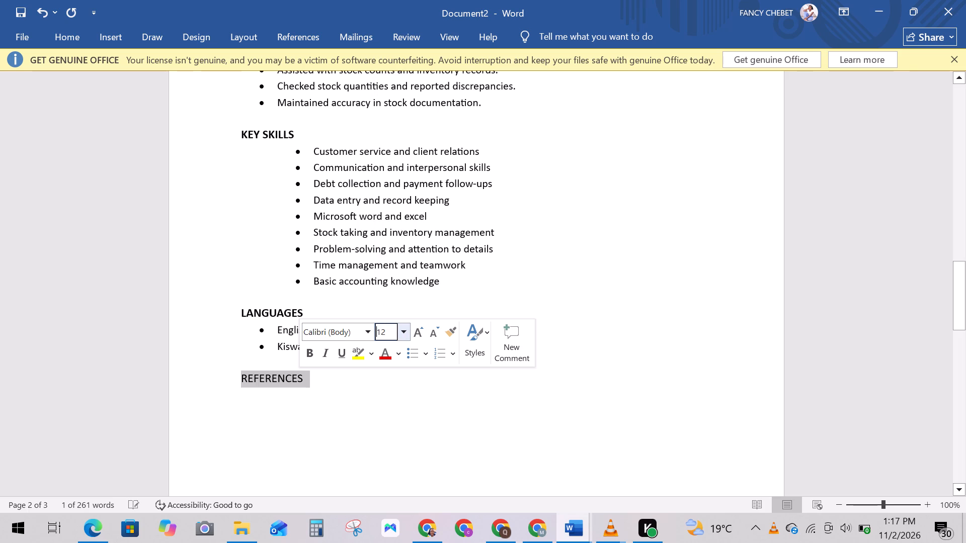
{"action": "left_click", "coordinate": [313, 349]}
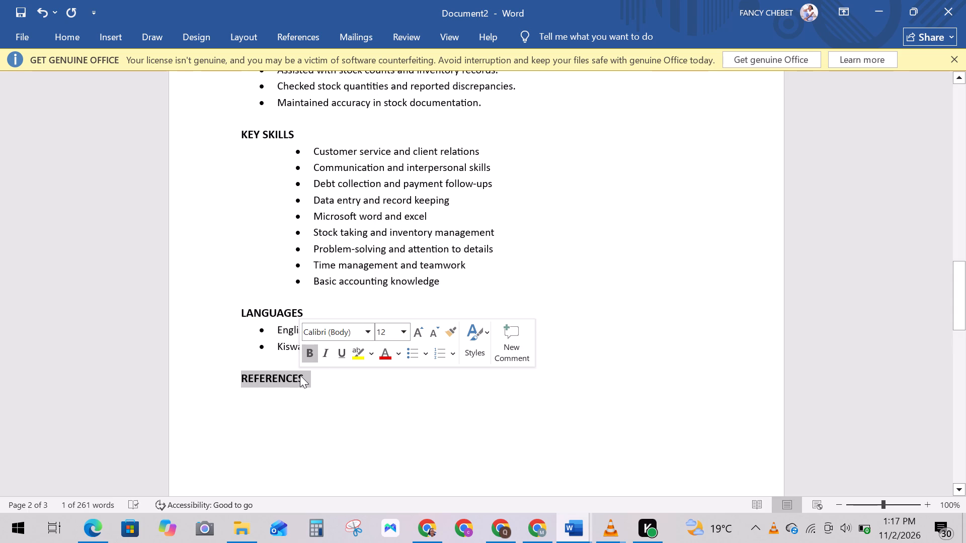
Start a new line below the REFERENCES heading.
{"action": "left_click", "coordinate": [324, 384]}
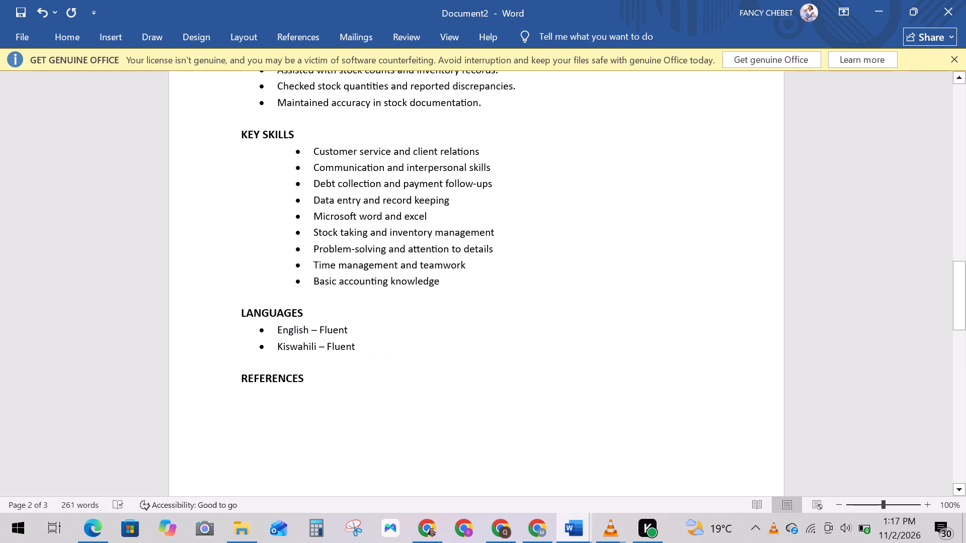
{"action": "key", "text": "Return"}
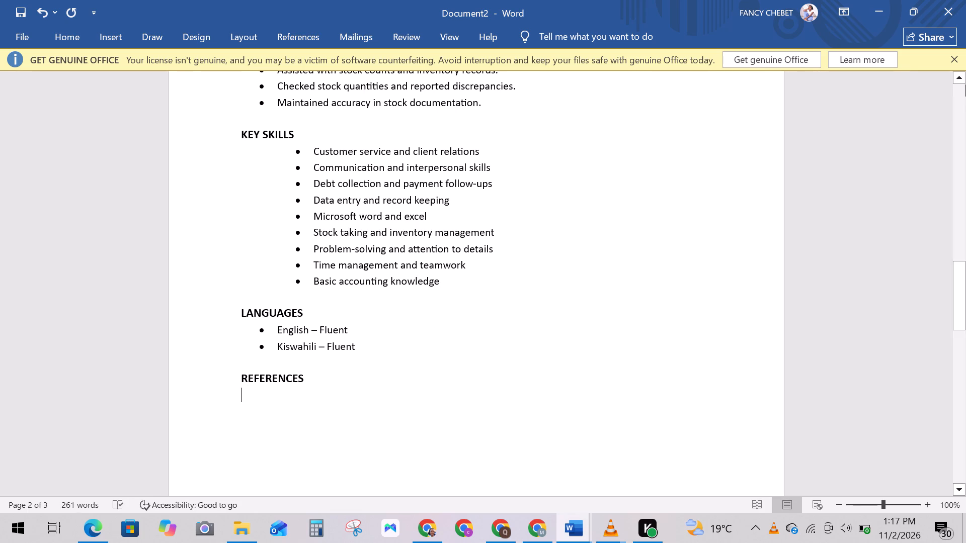
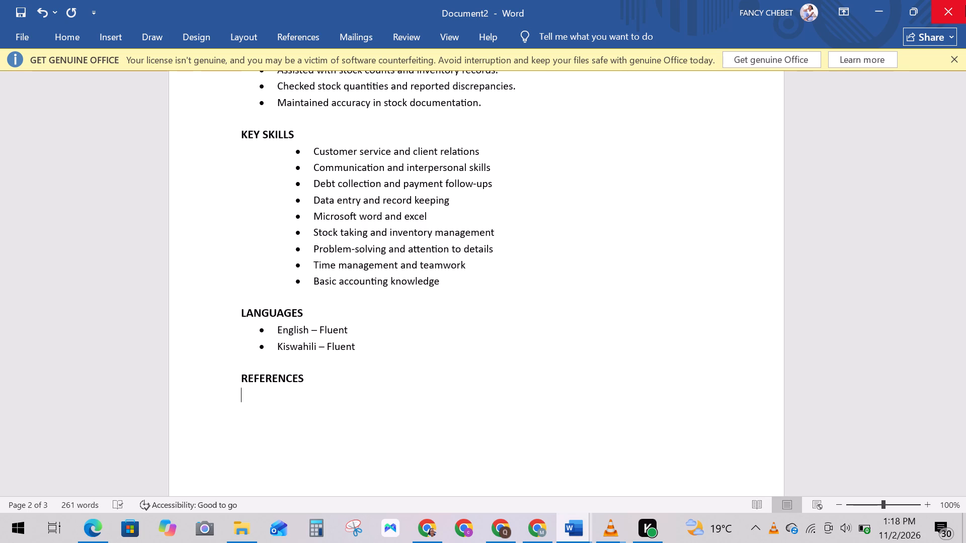
Turn off bold and set the font size to 11 for the empty line below the REFERENCES heading.
{"action": "key", "text": "a"}
{"action": "key", "text": "BackSpace"}
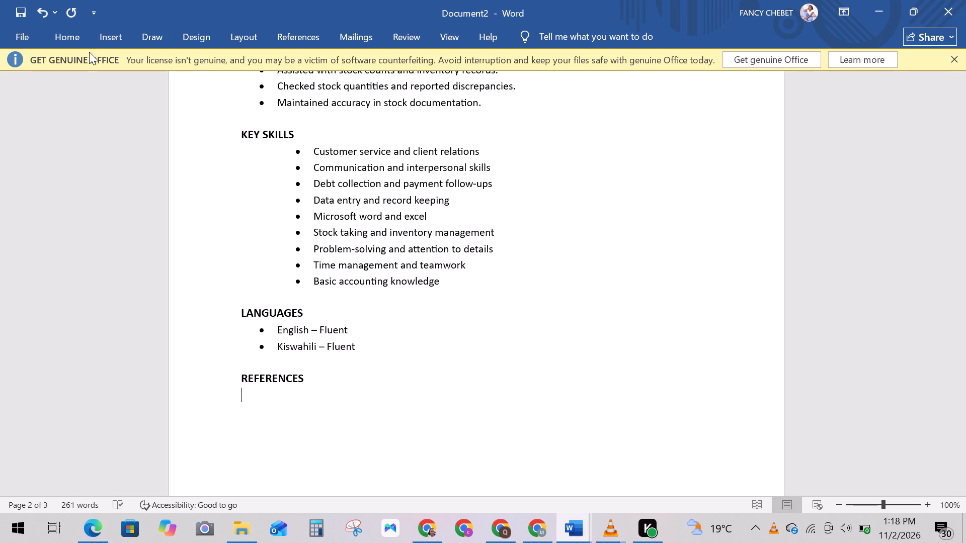
{"action": "left_click_drag", "start_coordinate": [78, 37], "coordinate": [82, 42]}
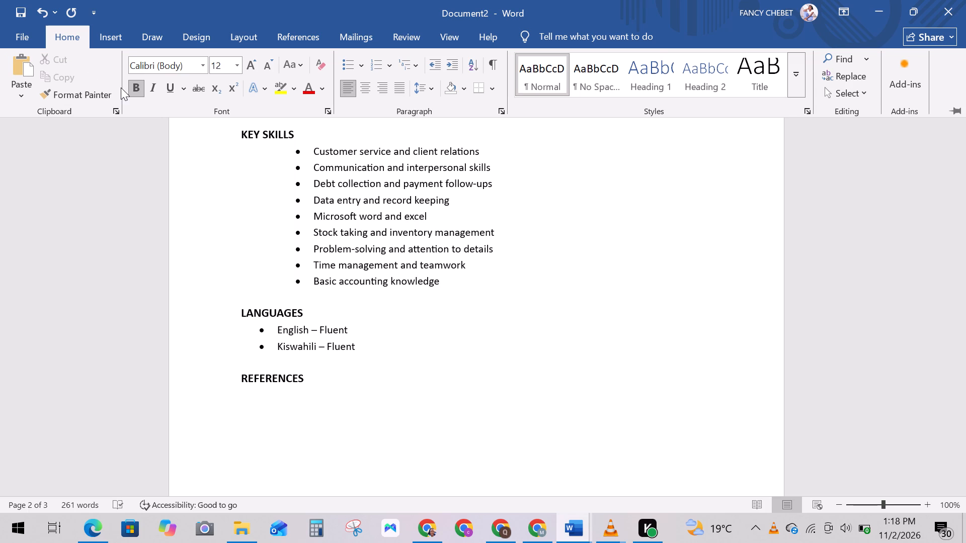
{"action": "left_click", "coordinate": [137, 94]}
{"action": "left_click", "coordinate": [234, 64]}
{"action": "left_click", "coordinate": [214, 128]}
{"action": "key", "text": "a"}
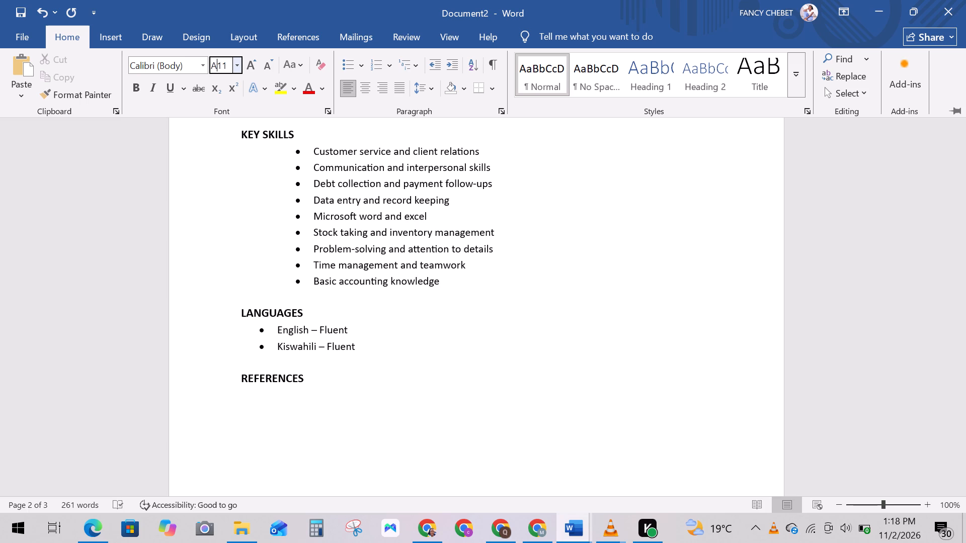
{"action": "key", "text": "BackSpace"}
Write "Available upon request." in sentence case on the line below the REFERENCES heading.
{"action": "left_click", "coordinate": [250, 396]}
{"action": "type", "text": "AVAILABLE"}
{"action": "key", "text": "space"}
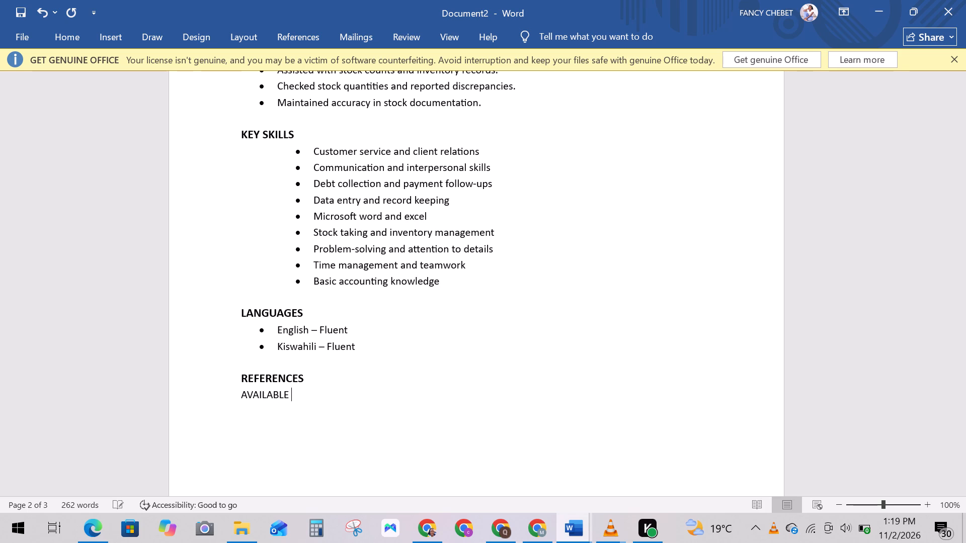
{"action": "key", "text": "BackSpace"}
{"action": "key", "text": "BackSpace"}
{"action": "key", "text": "BackSpace"}
{"action": "key", "text": "BackSpace"}
{"action": "key", "text": "BackSpace"}
{"action": "key", "text": "BackSpace"}
{"action": "key", "text": "BackSpace"}
{"action": "key", "text": "BackSpace"}
{"action": "key", "text": "BackSpace"}
{"action": "type", "text": "vailable"}
{"action": "key", "text": "space"}
{"action": "type", "text": "upon"}
{"action": "key", "text": "space"}
{"action": "type", "text": "re"}
{"action": "type", "text": "quest"}
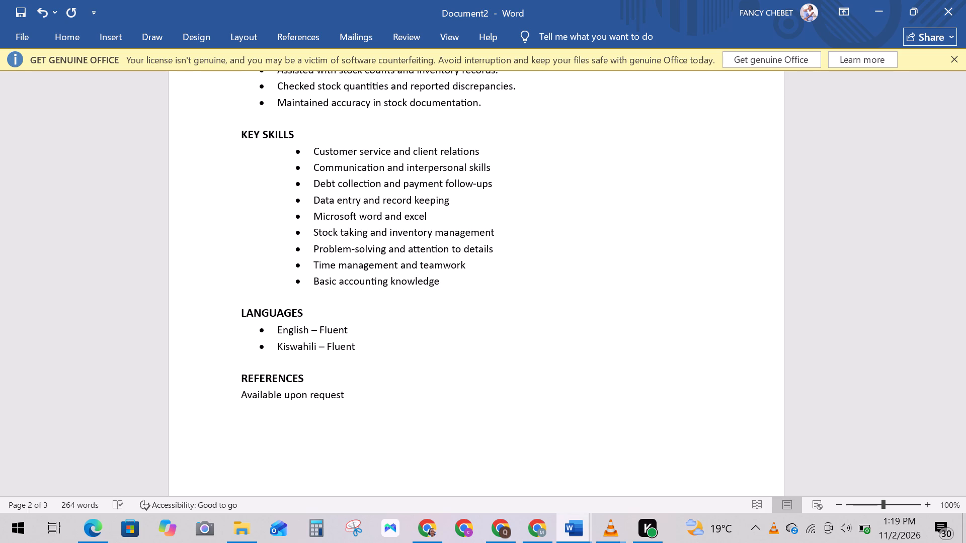
{"action": "key", "text": "period"}
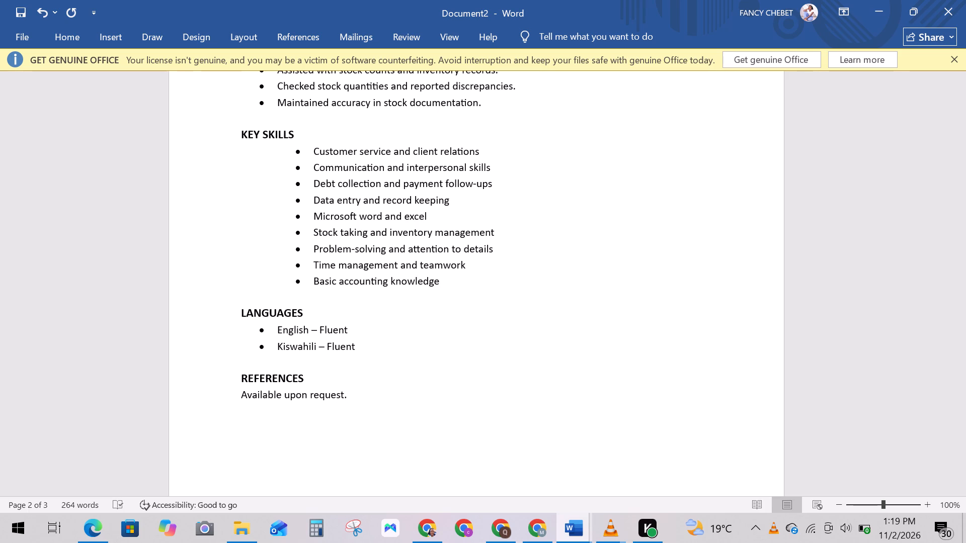
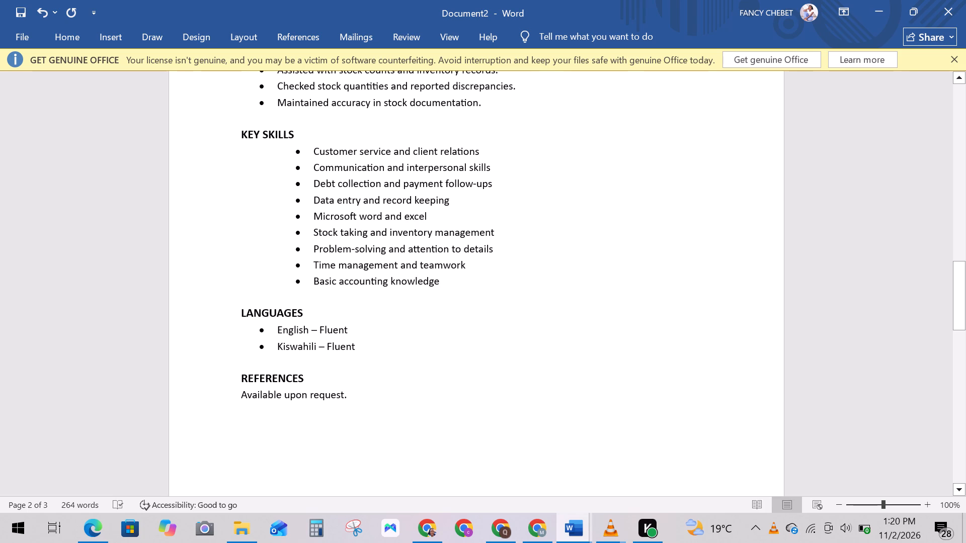
Capitalise the software names in the KEY SKILLS bullet so it reads "Microsoft Word and Excel".
{"action": "left_click", "coordinate": [365, 216]}
{"action": "key", "text": "BackSpace"}
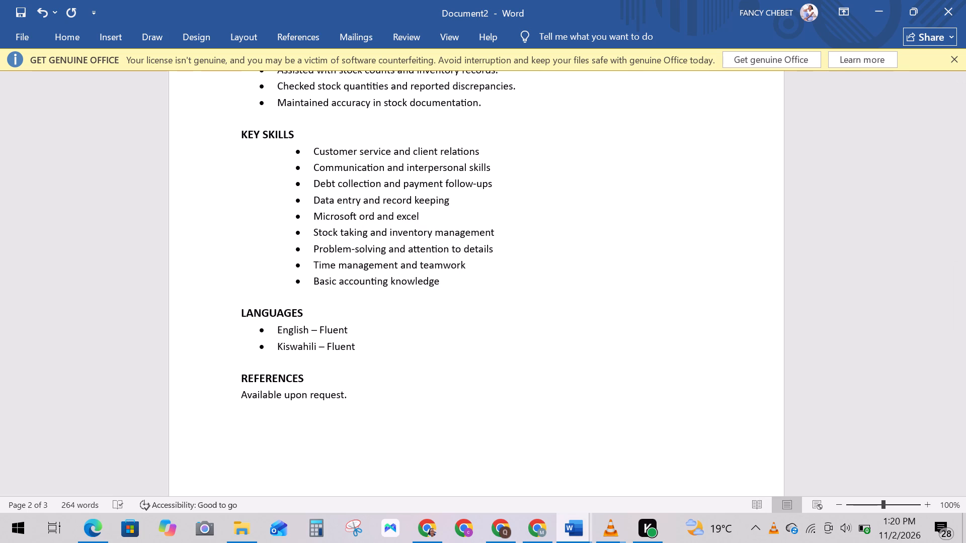
{"action": "key", "text": "w"}
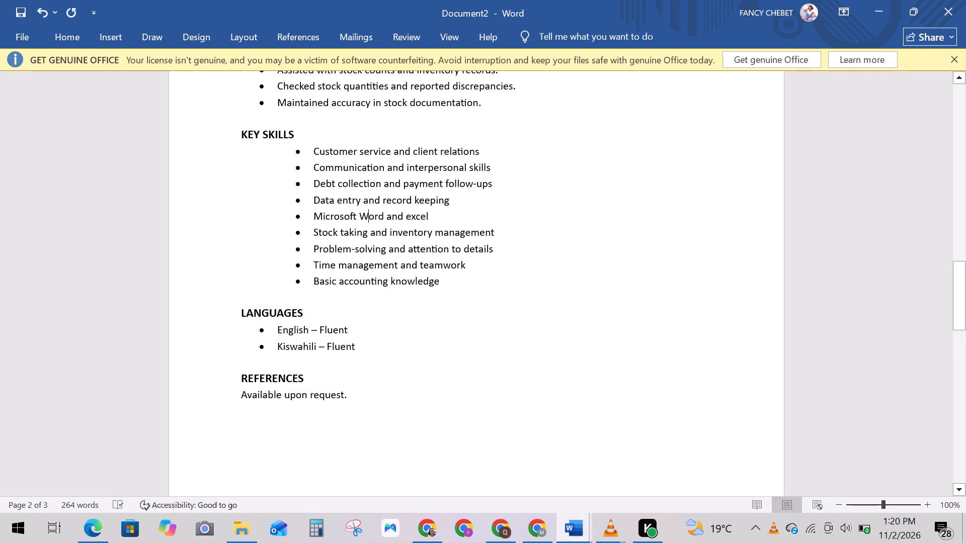
{"action": "left_click", "coordinate": [413, 215]}
{"action": "key", "text": "BackSpace"}
{"action": "key", "text": "e"}
Review the CV from the closing sections back up through the job entries, checking the text and layout across the page break.
{"action": "scroll", "coordinate": [394, 308], "scroll_direction": "down", "scroll_amount": 1}
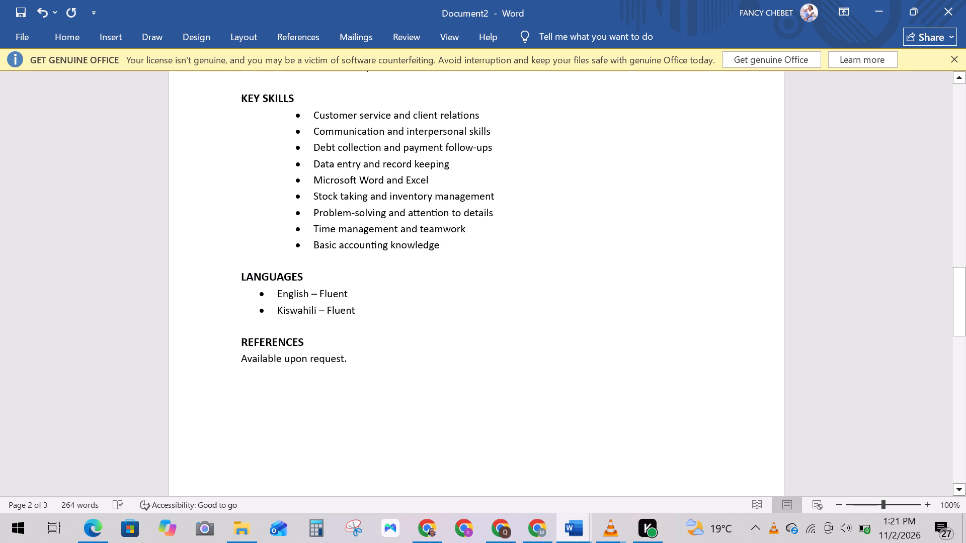
{"action": "scroll", "coordinate": [257, 258], "scroll_direction": "up", "scroll_amount": 2}
{"action": "scroll", "coordinate": [295, 279], "scroll_direction": "up", "scroll_amount": 8}
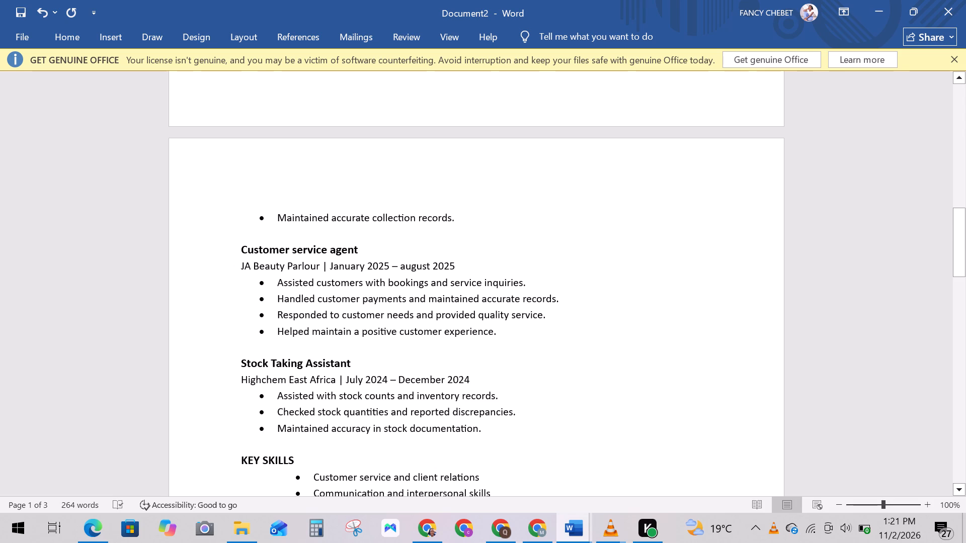
{"action": "scroll", "coordinate": [353, 280], "scroll_direction": "up", "scroll_amount": 2}
{"action": "scroll", "coordinate": [352, 283], "scroll_direction": "down", "scroll_amount": 1}
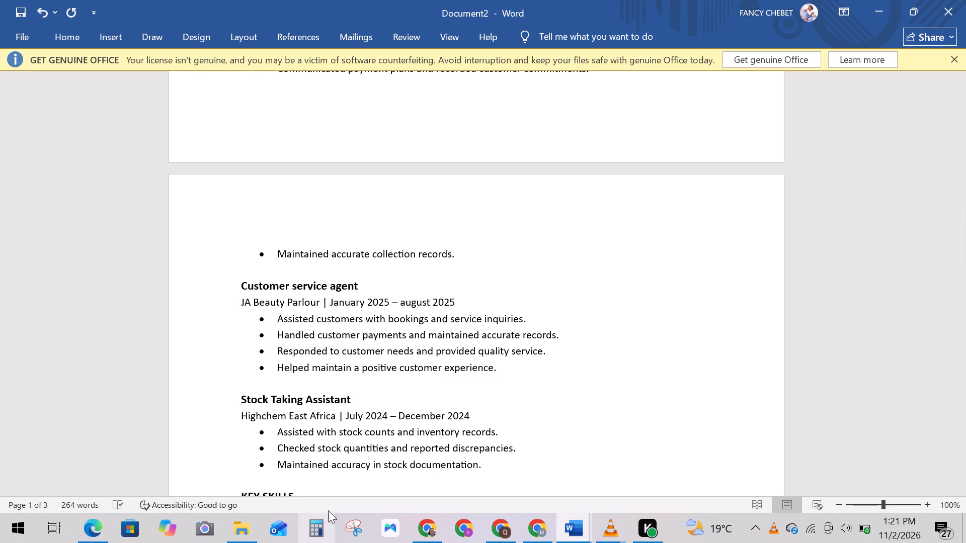
{"action": "scroll", "coordinate": [319, 429], "scroll_direction": "up", "scroll_amount": 5}
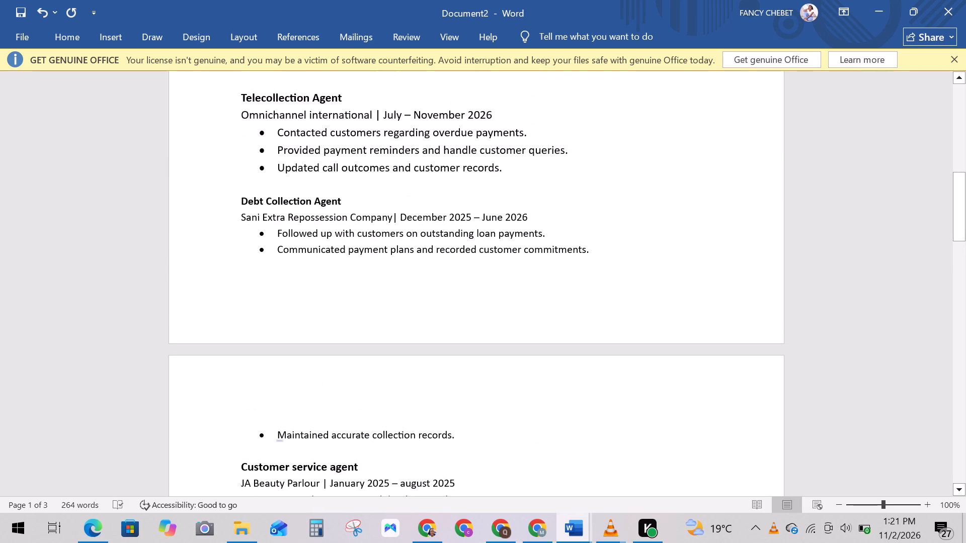
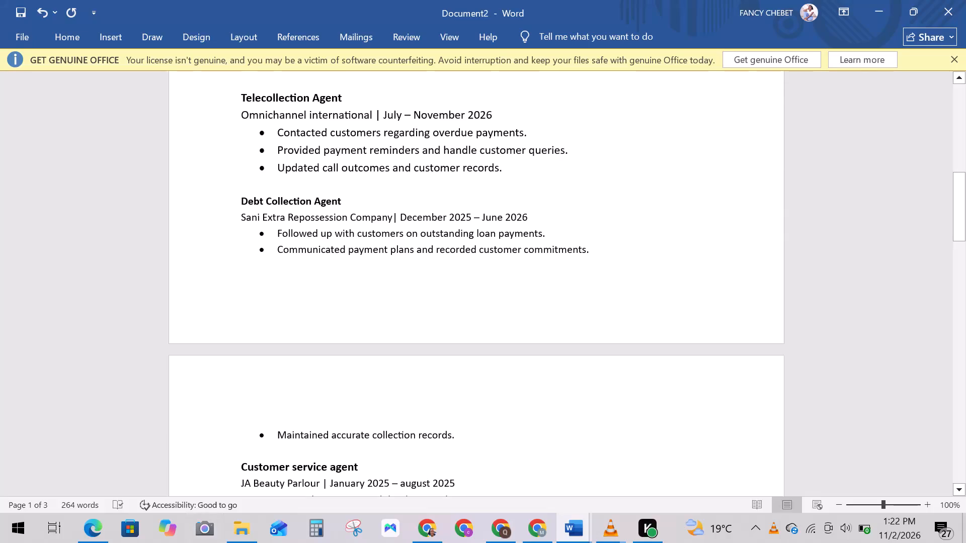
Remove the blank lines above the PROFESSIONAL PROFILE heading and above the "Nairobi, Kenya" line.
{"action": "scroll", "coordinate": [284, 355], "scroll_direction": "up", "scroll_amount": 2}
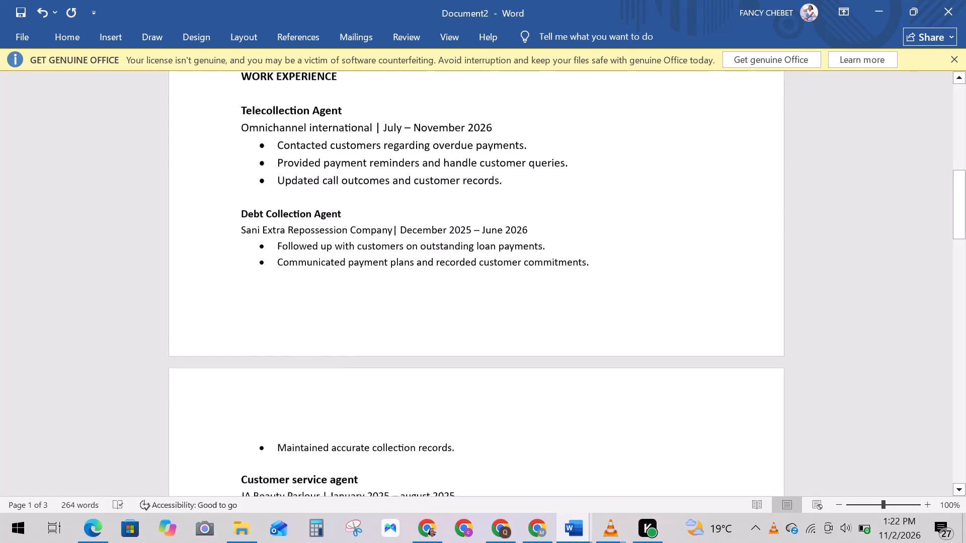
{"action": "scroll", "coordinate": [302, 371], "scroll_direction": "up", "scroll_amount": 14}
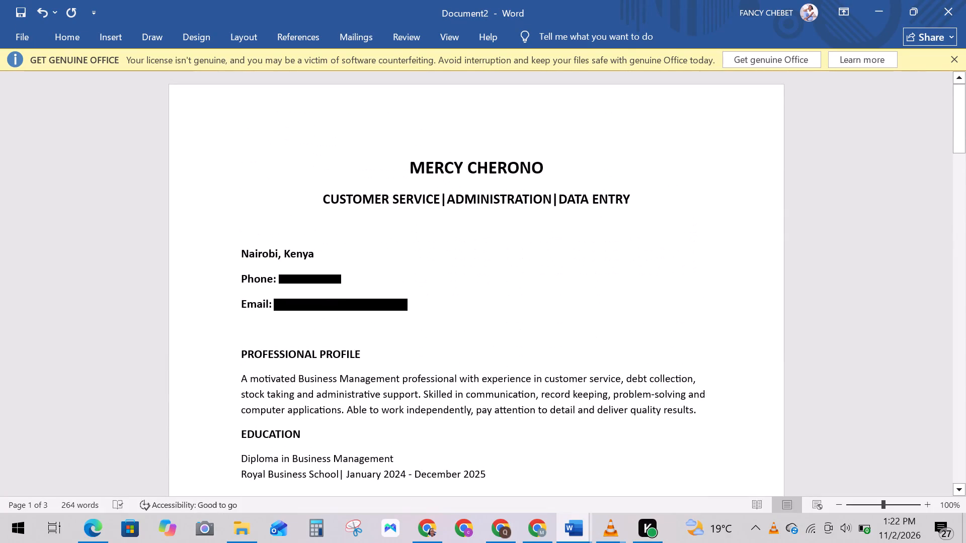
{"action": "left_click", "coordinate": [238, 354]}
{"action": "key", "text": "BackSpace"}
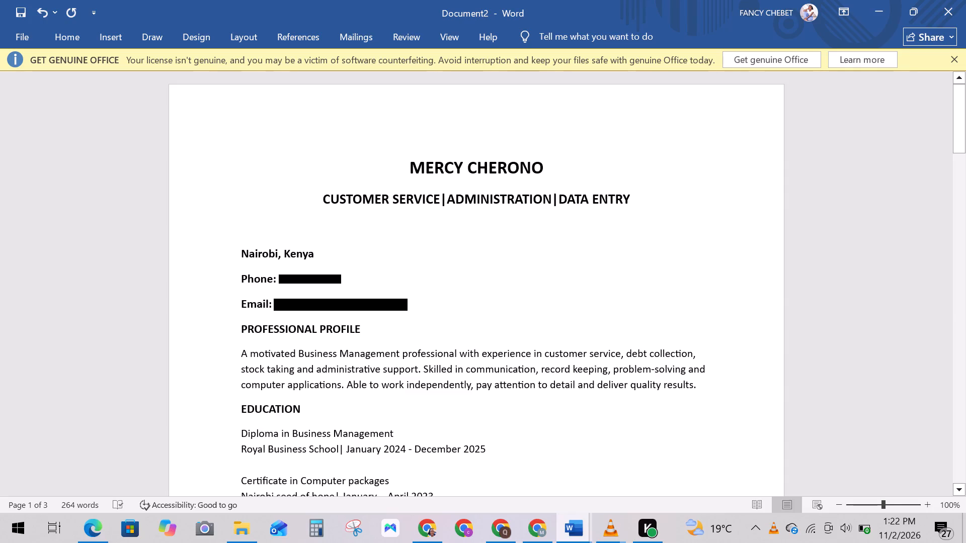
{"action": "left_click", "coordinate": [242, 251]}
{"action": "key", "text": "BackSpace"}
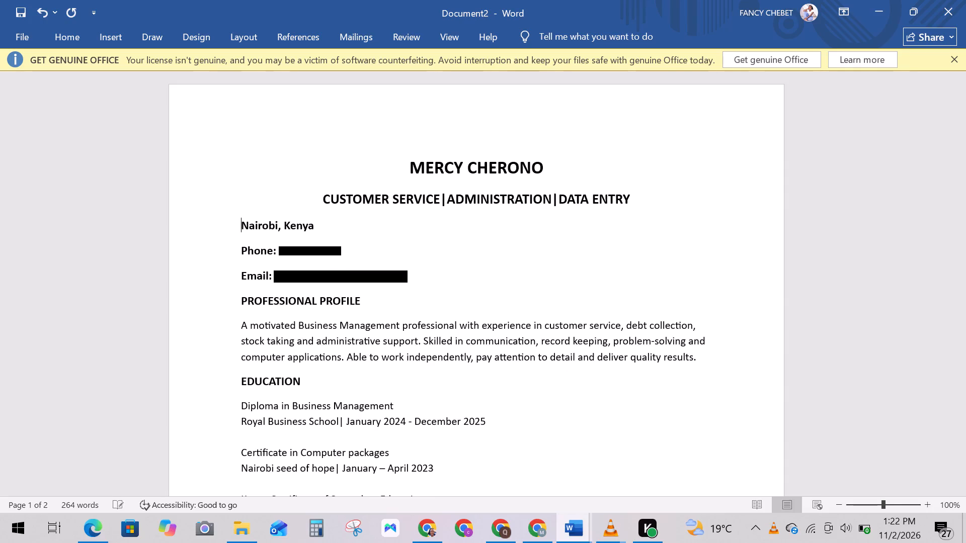
Remove the blank line between the WORK EXPERIENCE heading and the Telecollection Agent entry.
{"action": "scroll", "coordinate": [255, 246], "scroll_direction": "down", "scroll_amount": 1}
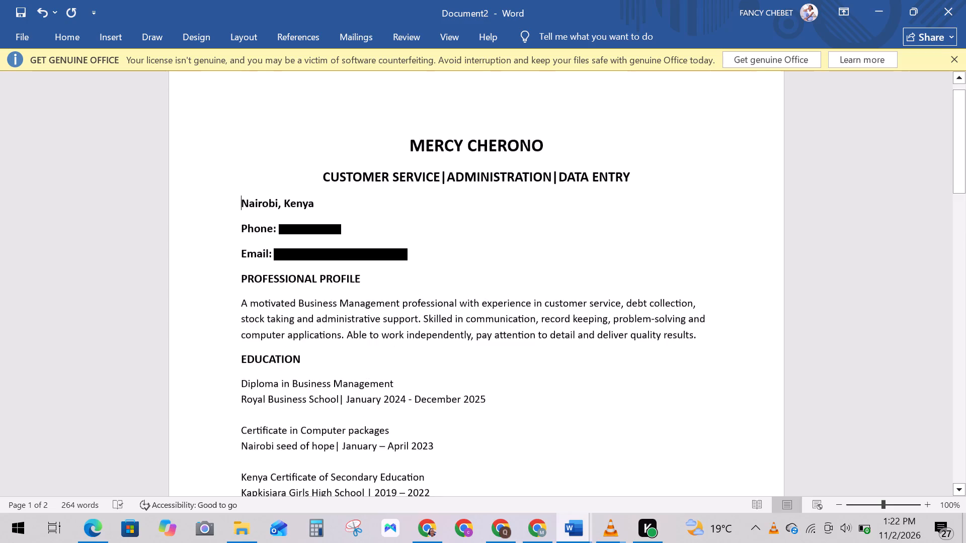
{"action": "scroll", "coordinate": [255, 246], "scroll_direction": "down", "scroll_amount": 1}
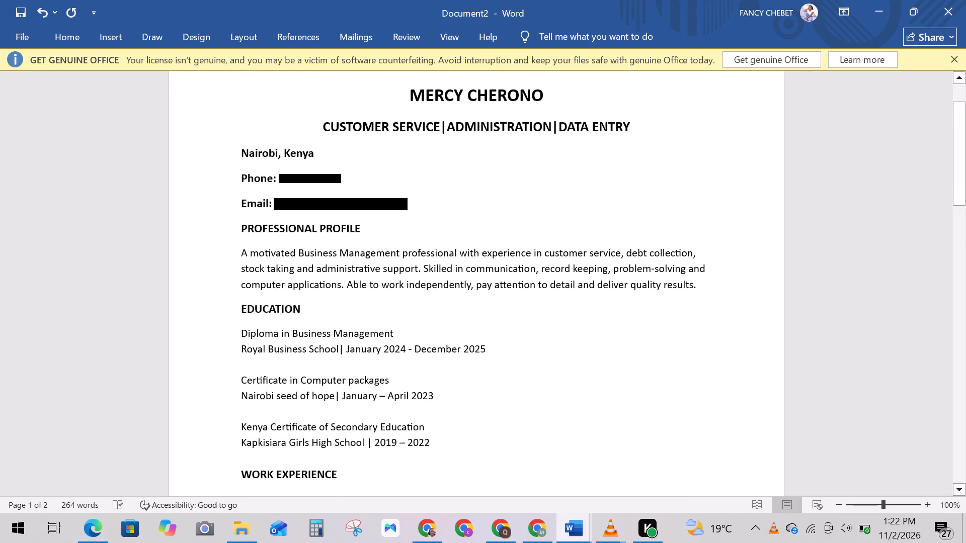
{"action": "scroll", "coordinate": [251, 240], "scroll_direction": "down", "scroll_amount": 7}
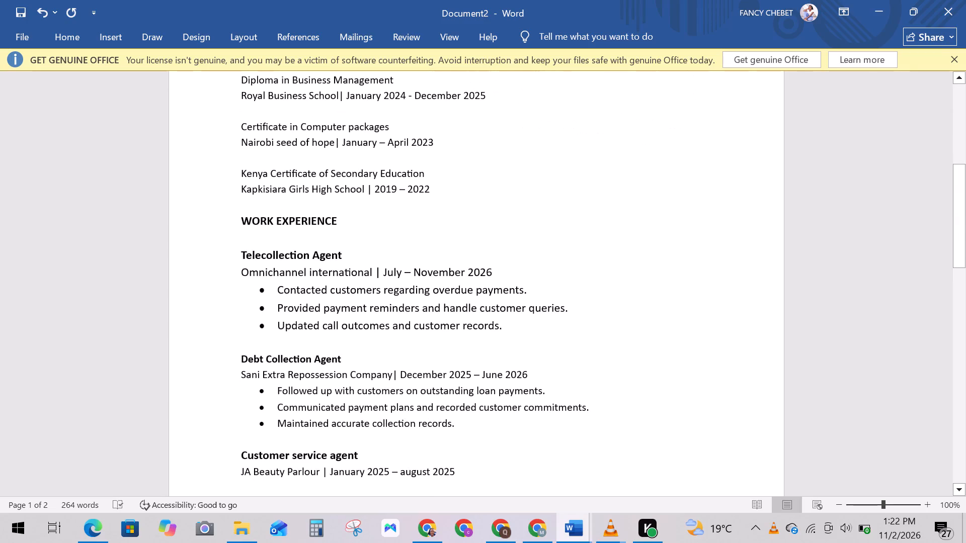
{"action": "left_click", "coordinate": [232, 252]}
{"action": "key", "text": "BackSpace"}
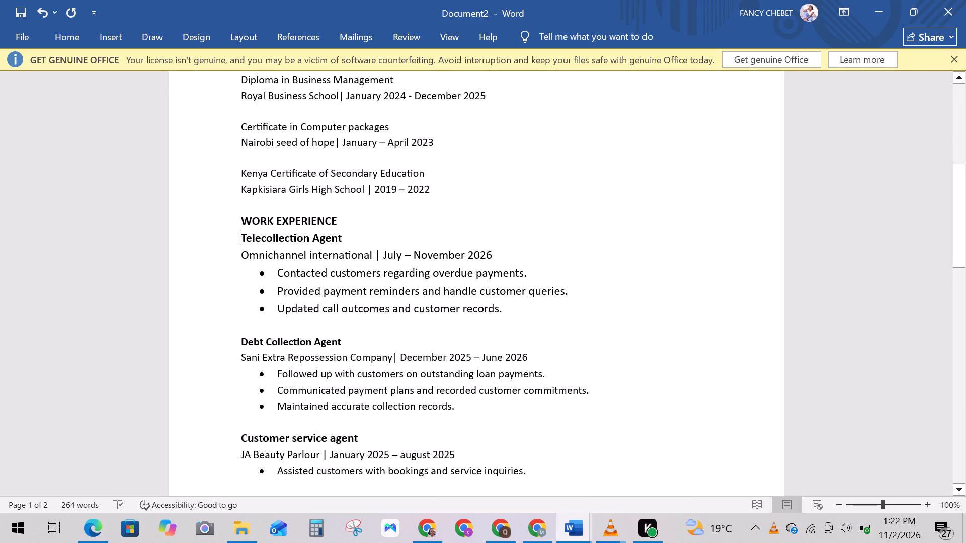
Check how the work experience entries and the KEY SKILLS section flow across the page break.
{"action": "scroll", "coordinate": [259, 267], "scroll_direction": "down", "scroll_amount": 3}
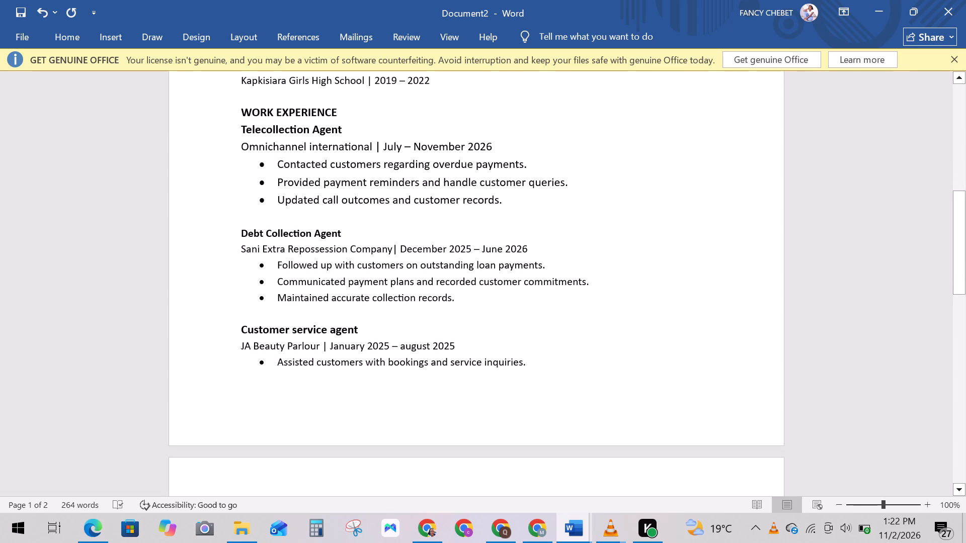
{"action": "scroll", "coordinate": [238, 259], "scroll_direction": "down", "scroll_amount": 2}
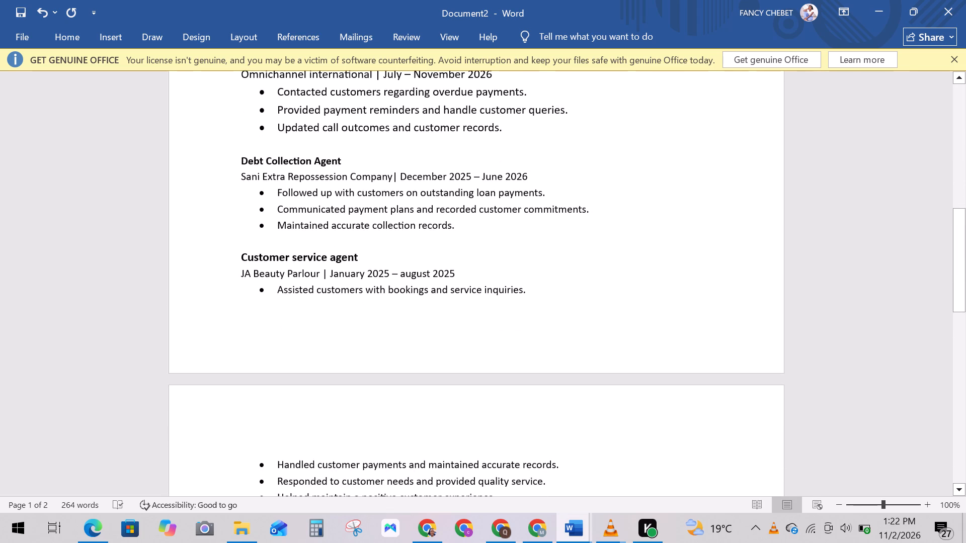
{"action": "scroll", "coordinate": [237, 262], "scroll_direction": "down", "scroll_amount": 9}
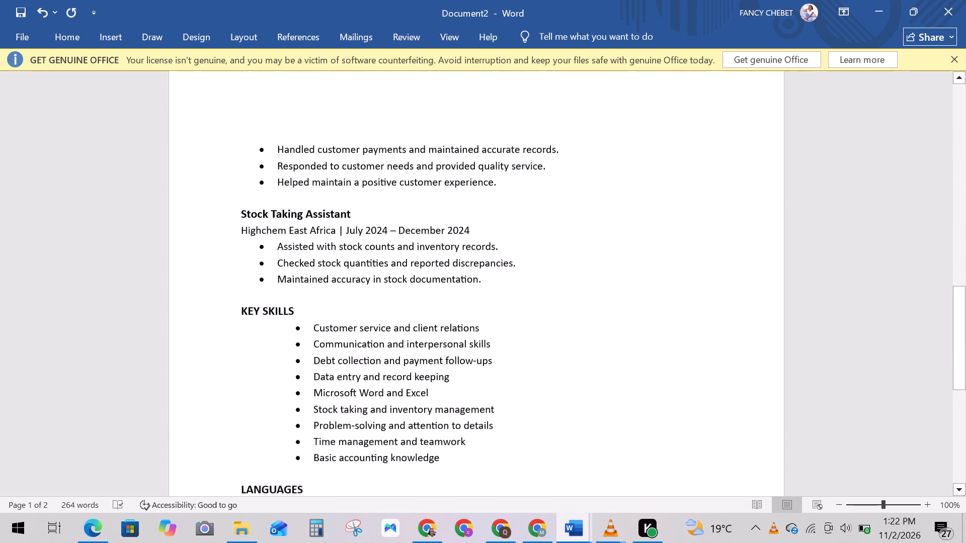
{"action": "scroll", "coordinate": [235, 267], "scroll_direction": "down", "scroll_amount": 1}
{"action": "scroll", "coordinate": [235, 267], "scroll_direction": "up", "scroll_amount": 4}
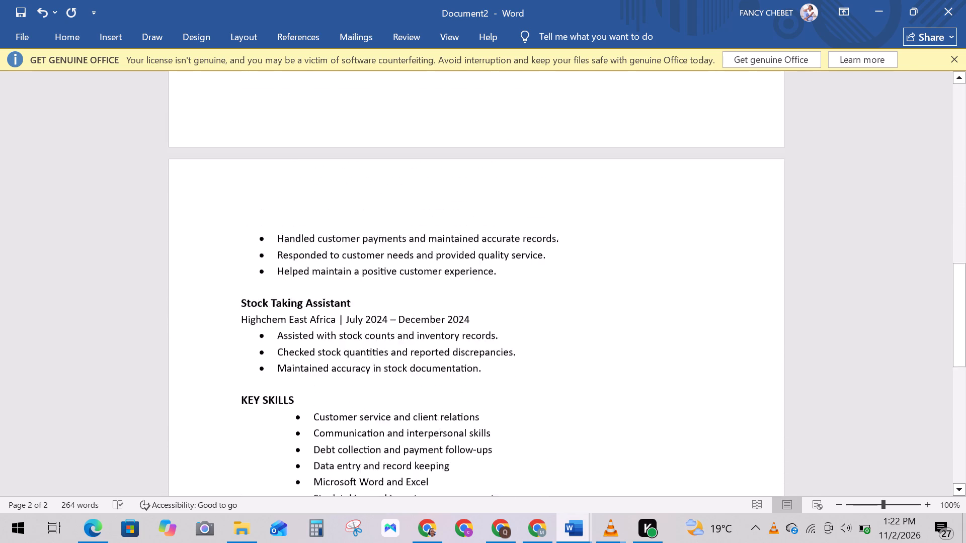
{"action": "scroll", "coordinate": [235, 267], "scroll_direction": "up", "scroll_amount": 4}
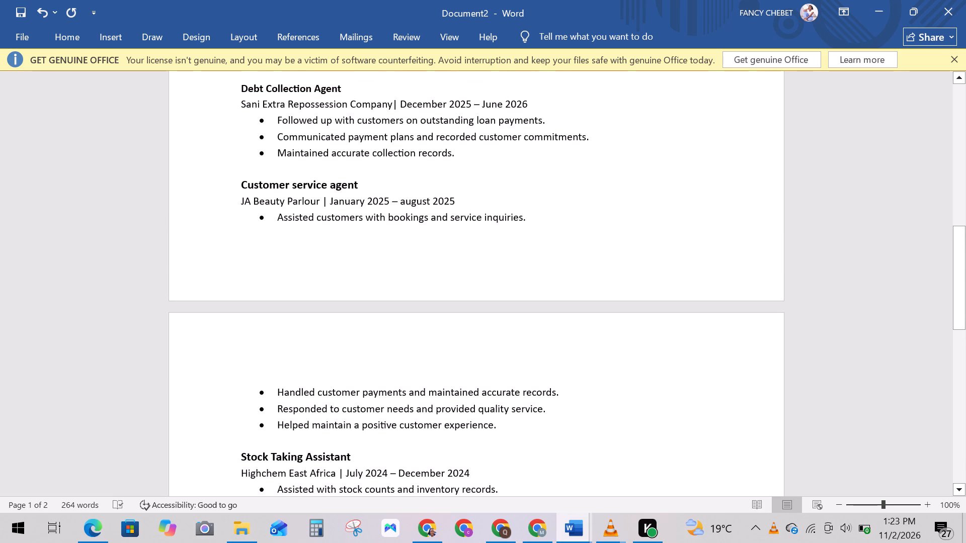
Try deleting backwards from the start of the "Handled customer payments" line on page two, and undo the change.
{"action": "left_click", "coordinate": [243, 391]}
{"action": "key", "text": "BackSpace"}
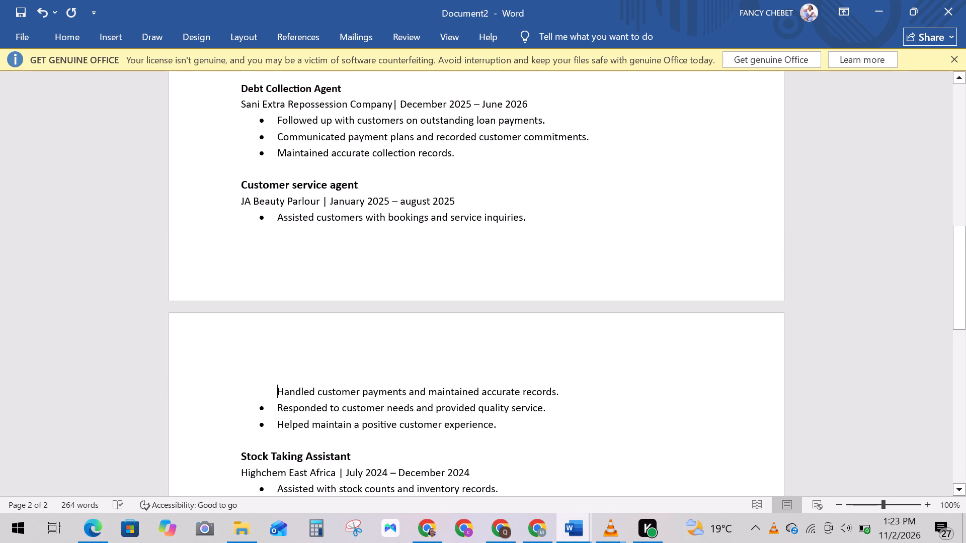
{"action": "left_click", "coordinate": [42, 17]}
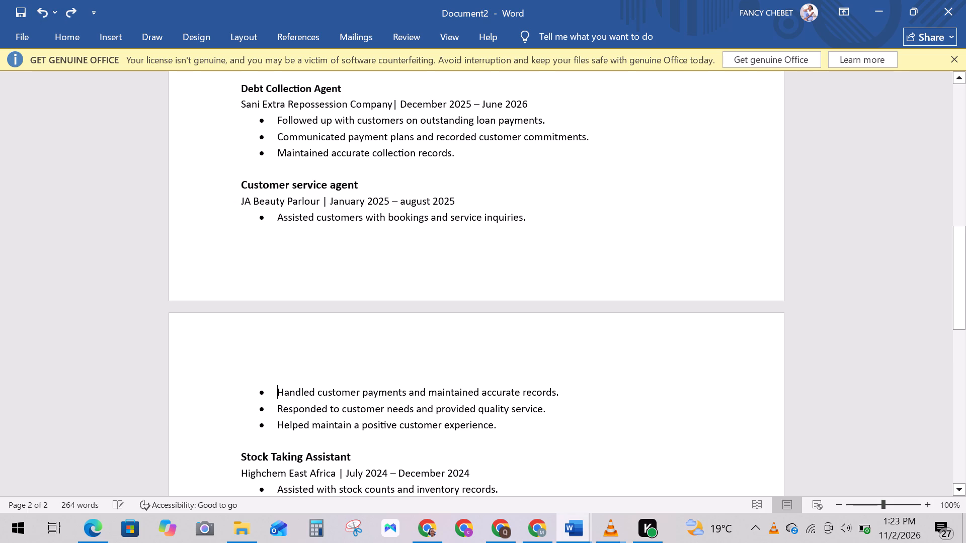
Review the CV down to the REFERENCES section and back up to the work experience entries, checking spacing and page layout.
{"action": "scroll", "coordinate": [226, 246], "scroll_direction": "down", "scroll_amount": 5}
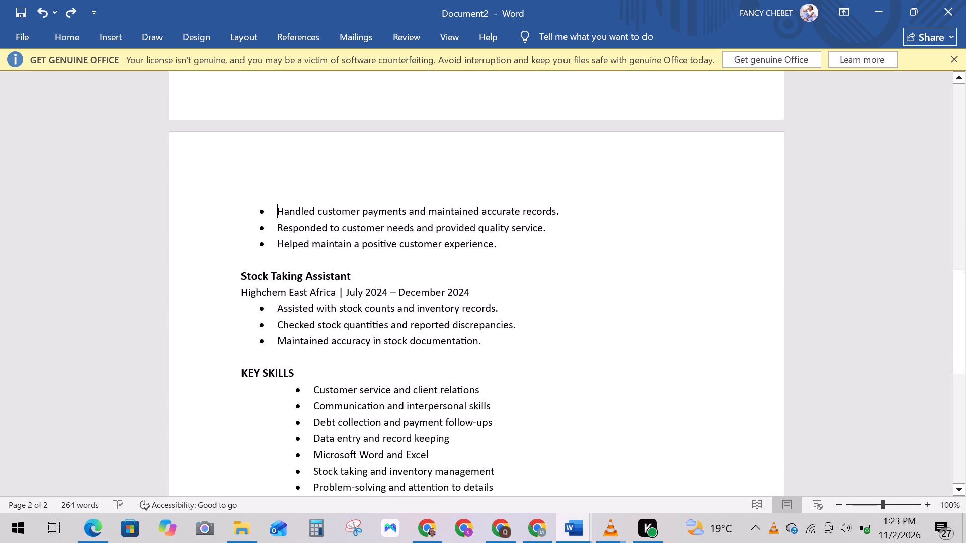
{"action": "scroll", "coordinate": [207, 253], "scroll_direction": "down", "scroll_amount": 13}
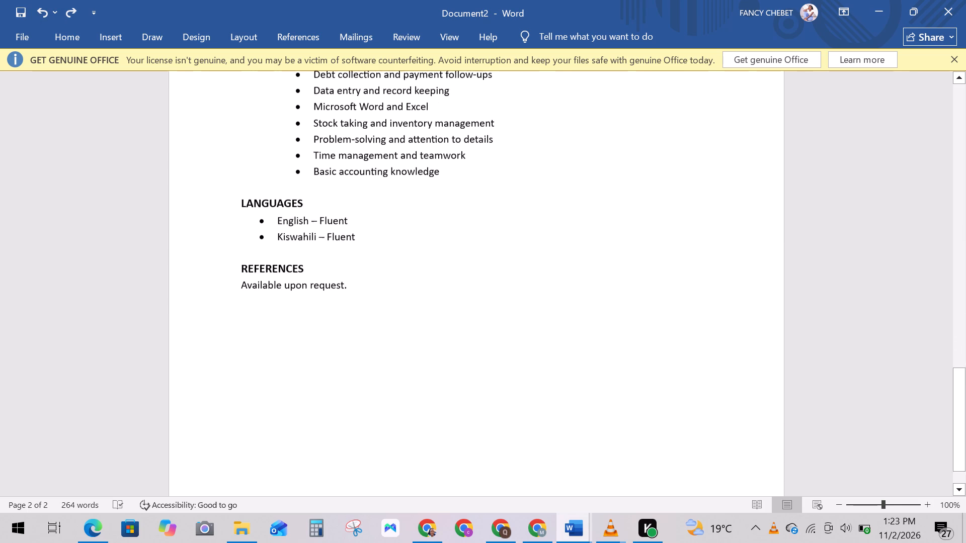
{"action": "scroll", "coordinate": [195, 252], "scroll_direction": "down", "scroll_amount": 1}
{"action": "scroll", "coordinate": [190, 249], "scroll_direction": "up", "scroll_amount": 14}
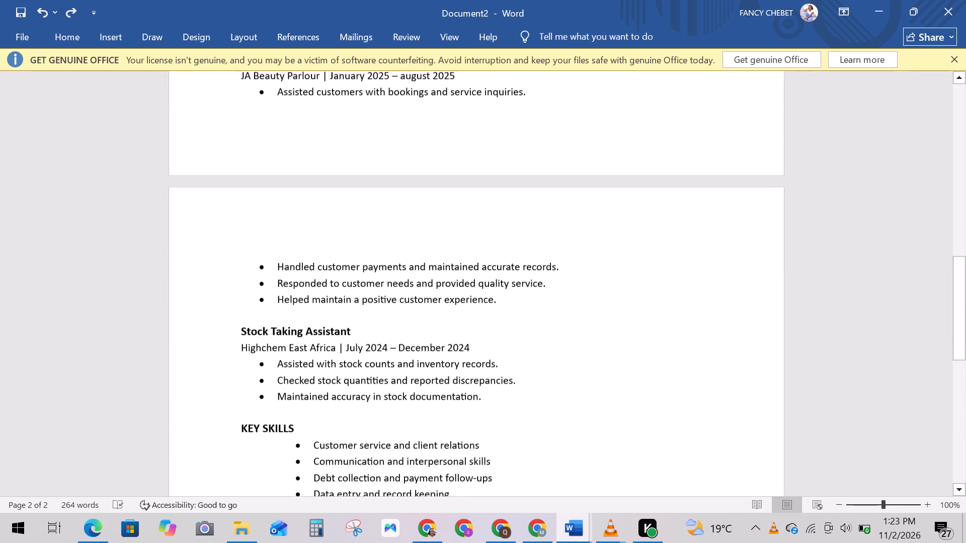
{"action": "scroll", "coordinate": [193, 266], "scroll_direction": "up", "scroll_amount": 4}
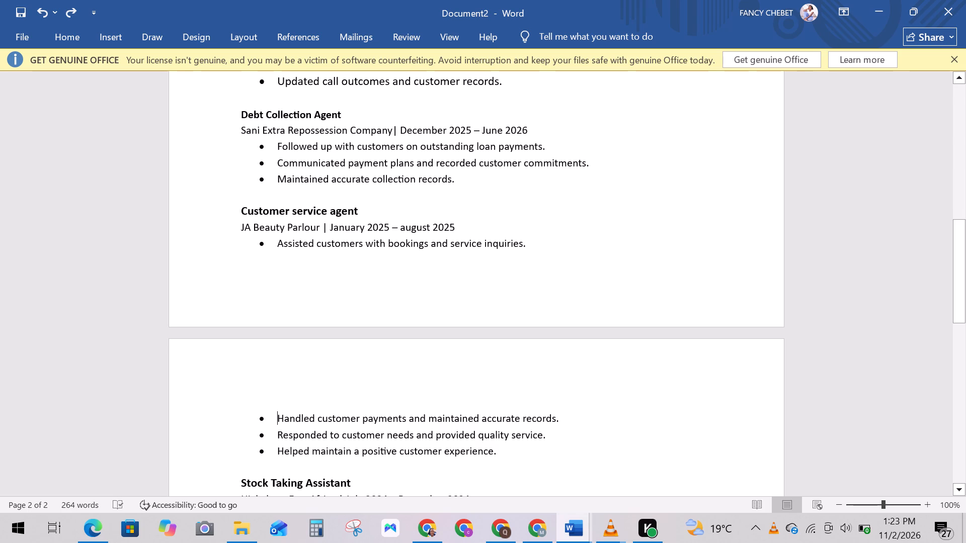
{"action": "scroll", "coordinate": [276, 259], "scroll_direction": "up", "scroll_amount": 5}
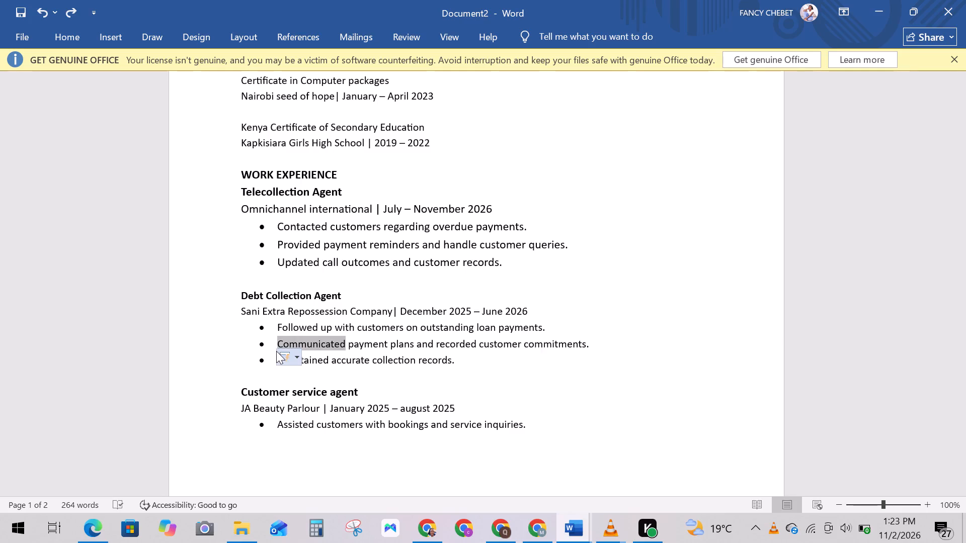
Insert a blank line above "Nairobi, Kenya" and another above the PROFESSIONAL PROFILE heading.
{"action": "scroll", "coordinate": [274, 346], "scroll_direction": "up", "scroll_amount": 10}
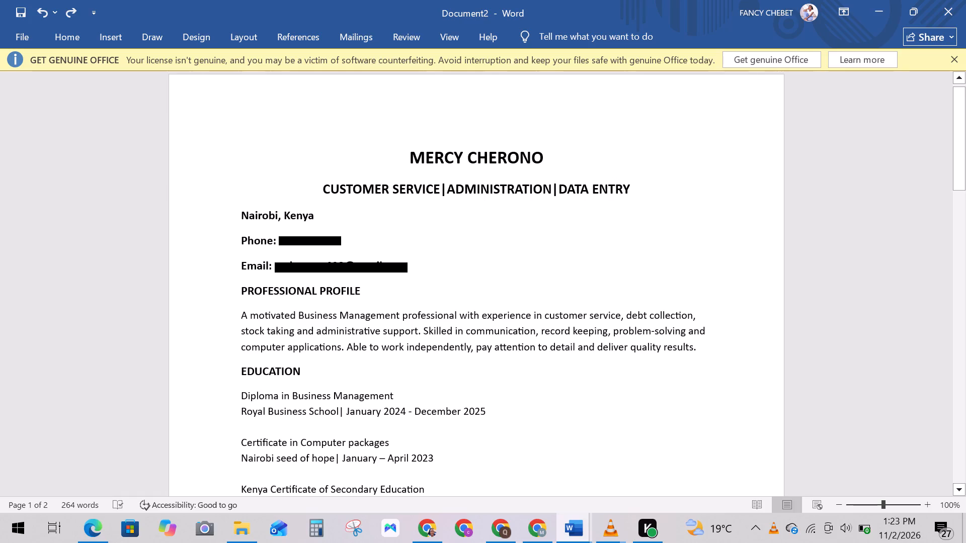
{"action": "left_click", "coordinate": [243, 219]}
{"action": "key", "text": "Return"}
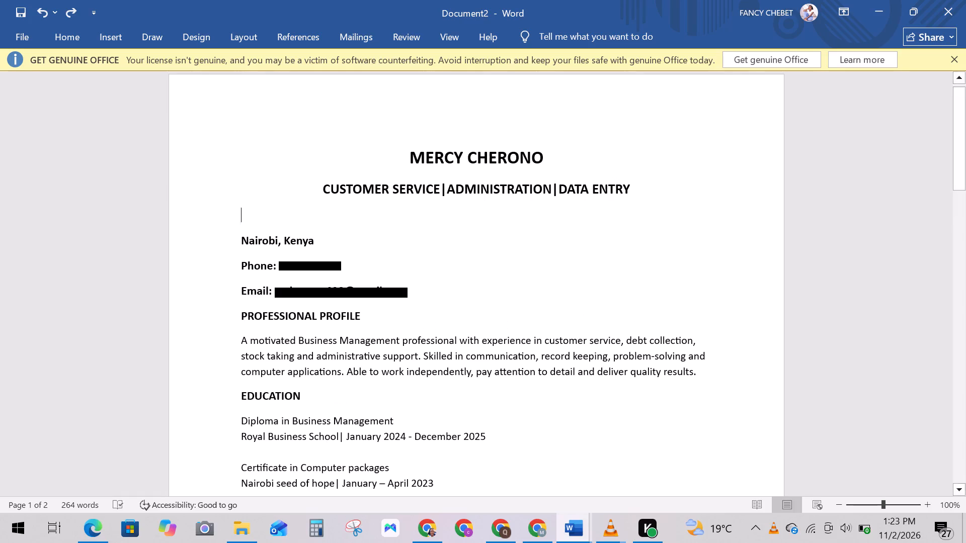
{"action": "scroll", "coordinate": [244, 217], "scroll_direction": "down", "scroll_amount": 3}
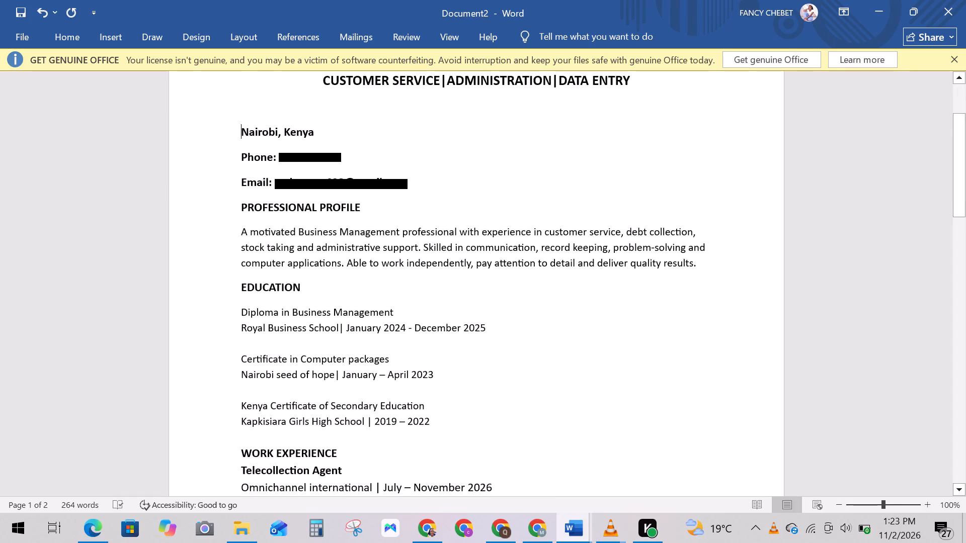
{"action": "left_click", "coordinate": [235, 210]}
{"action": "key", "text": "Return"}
Examine where the job entries break across the pages and how the header section is spaced.
{"action": "scroll", "coordinate": [258, 169], "scroll_direction": "down", "scroll_amount": 2}
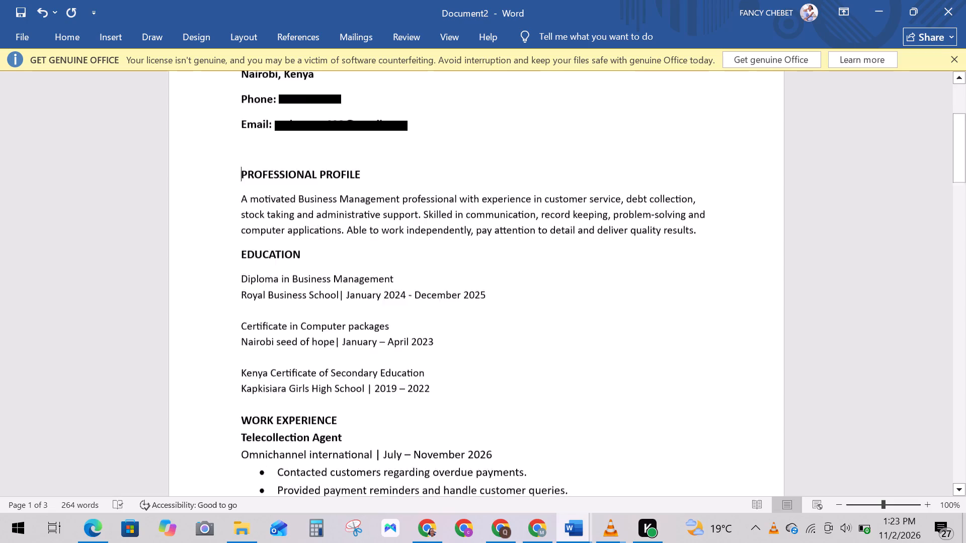
{"action": "scroll", "coordinate": [258, 169], "scroll_direction": "down", "scroll_amount": 9}
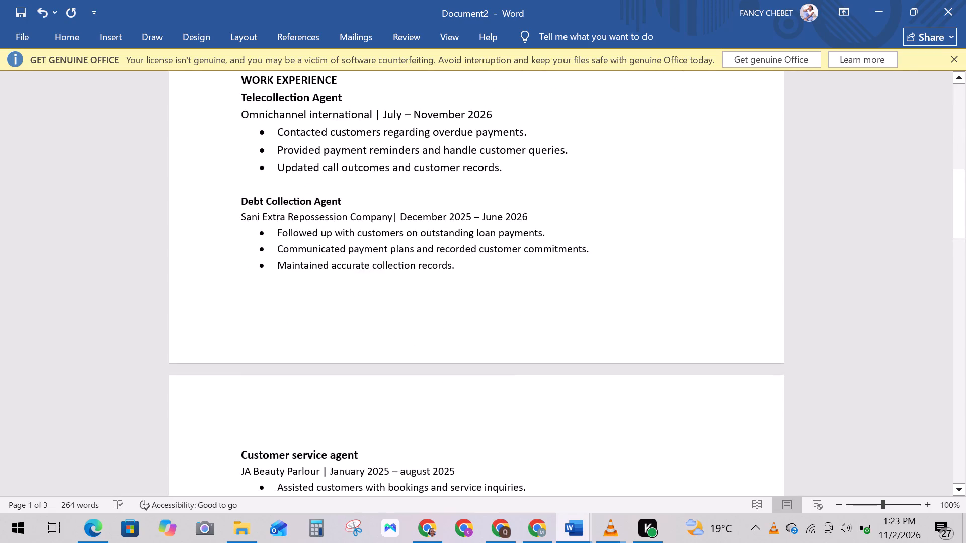
{"action": "scroll", "coordinate": [251, 196], "scroll_direction": "down", "scroll_amount": 5}
{"action": "scroll", "coordinate": [251, 197], "scroll_direction": "up", "scroll_amount": 8}
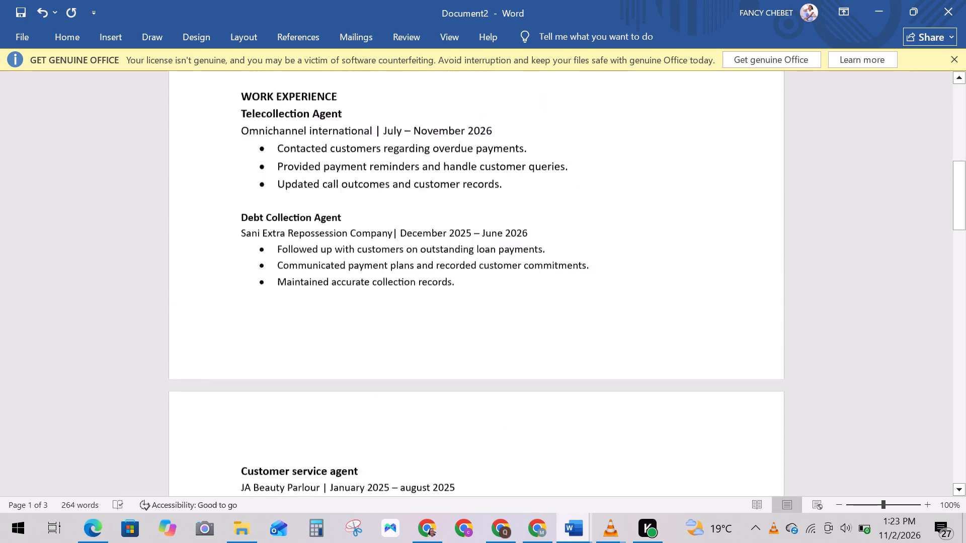
{"action": "scroll", "coordinate": [250, 209], "scroll_direction": "up", "scroll_amount": 10}
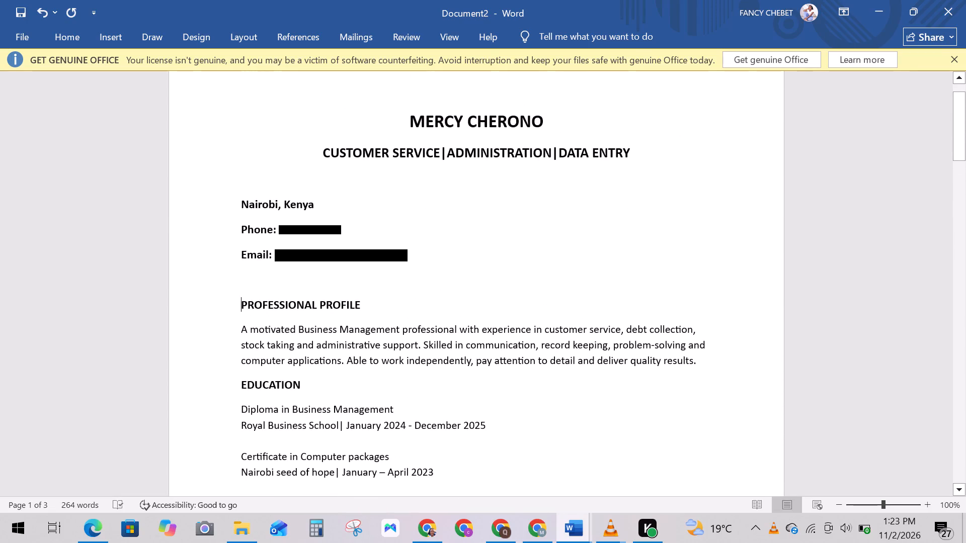
Dismiss the genuine Office notification bar above the document.
{"action": "left_click", "coordinate": [953, 63]}
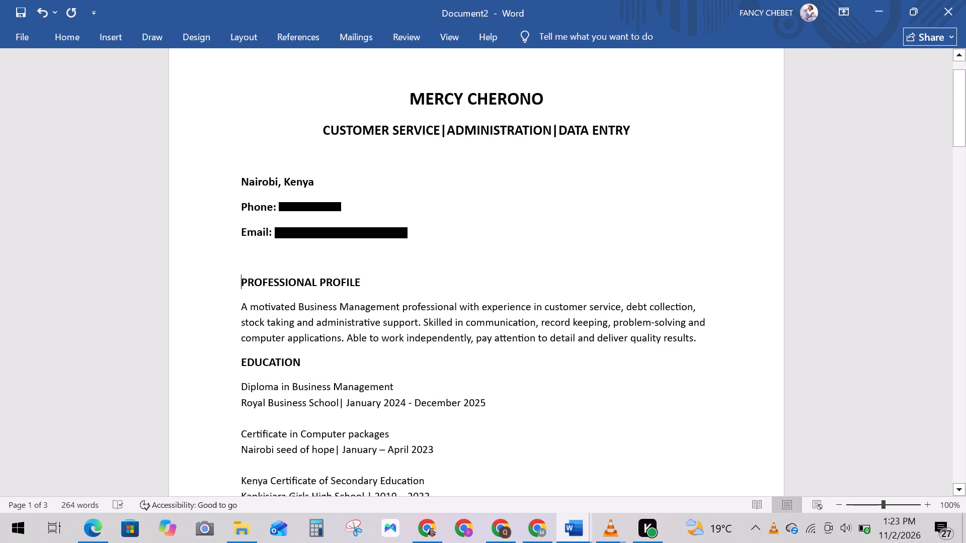
Review the CV from the PROFESSIONAL PROFILE section down to REFERENCES and back up to the header, checking spacing and page layout.
{"action": "scroll", "coordinate": [536, 151], "scroll_direction": "down", "scroll_amount": 8}
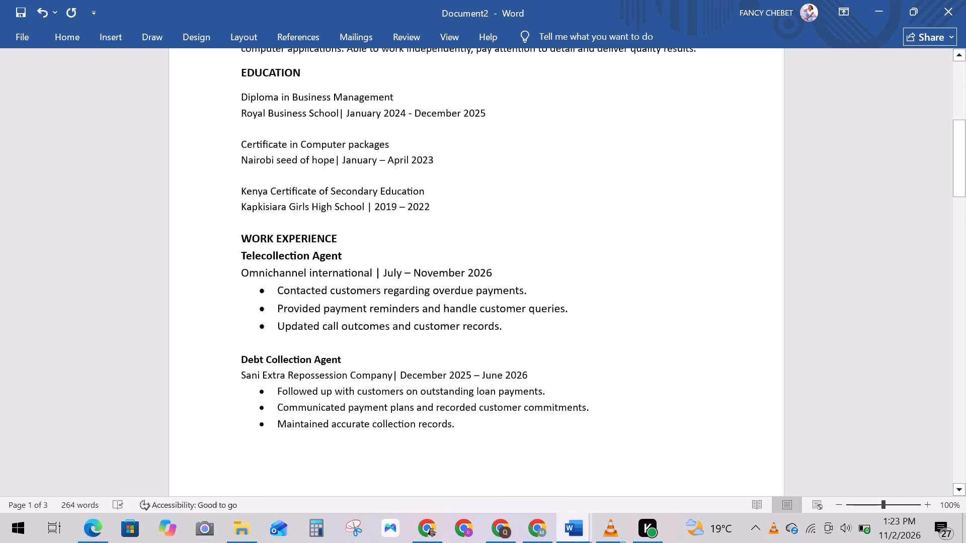
{"action": "scroll", "coordinate": [534, 154], "scroll_direction": "down", "scroll_amount": 18}
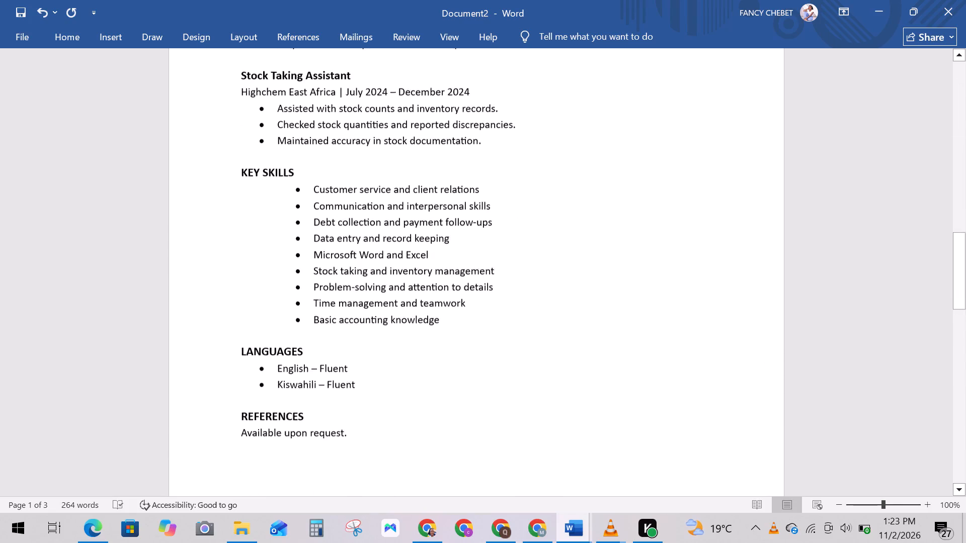
{"action": "scroll", "coordinate": [537, 161], "scroll_direction": "down", "scroll_amount": 8}
{"action": "scroll", "coordinate": [537, 161], "scroll_direction": "up", "scroll_amount": 11}
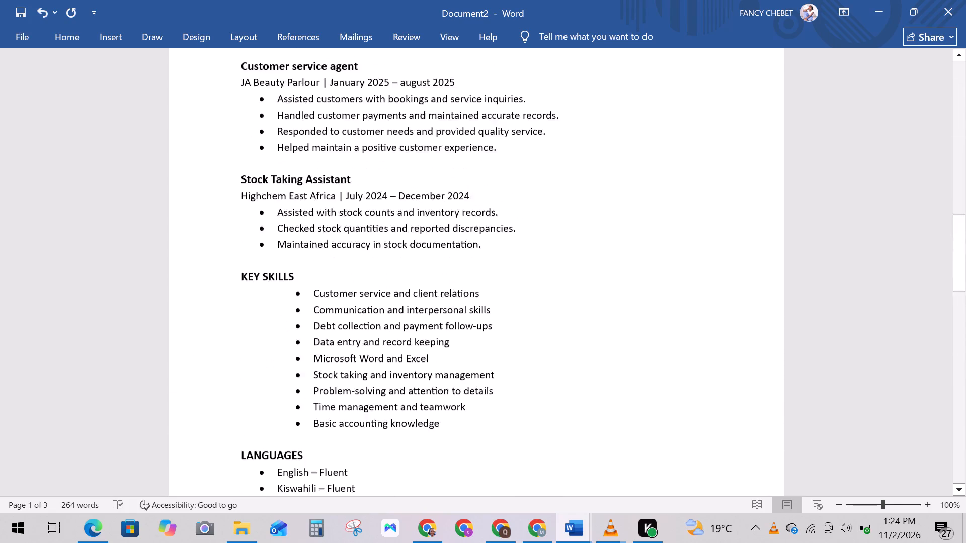
{"action": "scroll", "coordinate": [538, 162], "scroll_direction": "up", "scroll_amount": 18}
{"action": "scroll", "coordinate": [538, 162], "scroll_direction": "up", "scroll_amount": 6}
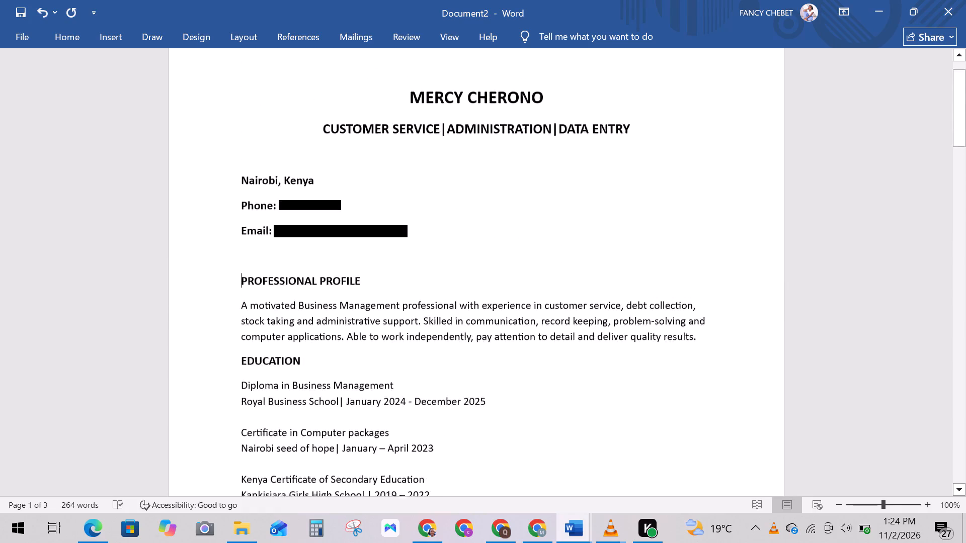
{"action": "scroll", "coordinate": [538, 162], "scroll_direction": "up", "scroll_amount": 2}
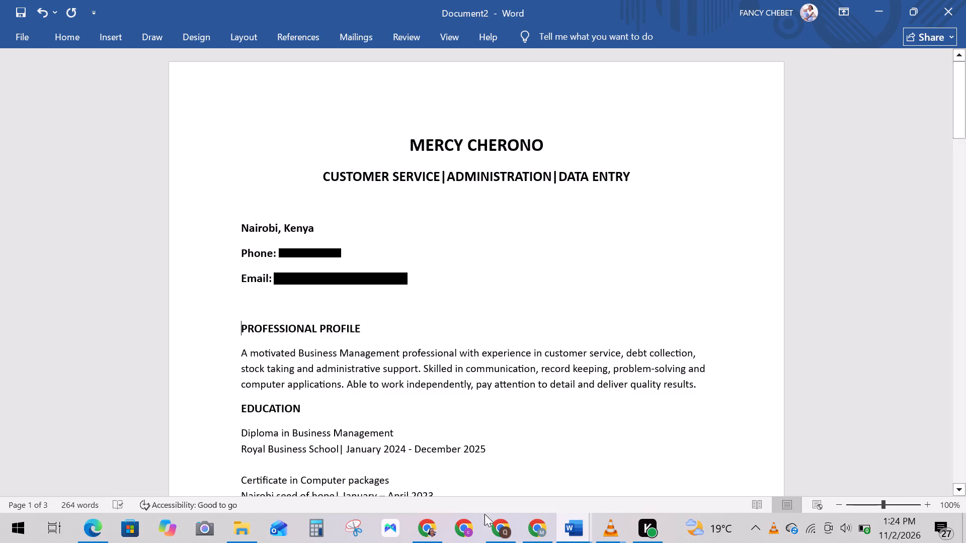
Switch to YouTube in Chrome and replace the search with the suggested query "tarararara tarararara song".
{"action": "left_click", "coordinate": [431, 528]}
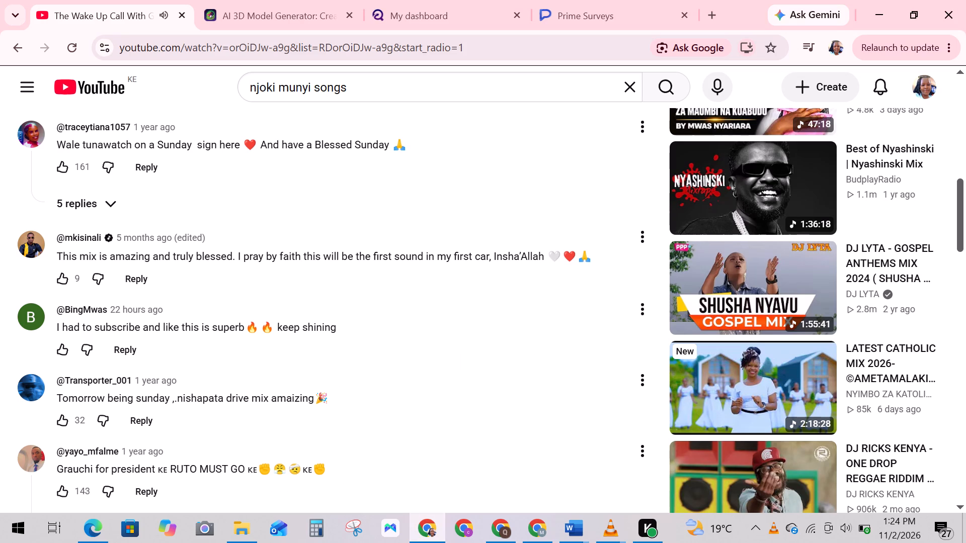
{"action": "left_click", "coordinate": [361, 84]}
{"action": "key", "text": "BackSpace"}
{"action": "key", "text": "BackSpace"}
{"action": "key", "text": "BackSpace"}
{"action": "key", "text": "BackSpace"}
{"action": "key", "text": "BackSpace"}
{"action": "key", "text": "BackSpace"}
{"action": "key", "text": "BackSpace"}
{"action": "key", "text": "BackSpace"}
{"action": "key", "text": "BackSpace"}
{"action": "key", "text": "BackSpace"}
{"action": "key", "text": "BackSpace"}
{"action": "key", "text": "BackSpace"}
{"action": "key", "text": "BackSpace"}
{"action": "key", "text": "BackSpace"}
{"action": "key", "text": "BackSpace"}
{"action": "key", "text": "BackSpace"}
{"action": "key", "text": "BackSpace"}
{"action": "key", "text": "BackSpace"}
{"action": "key", "text": "BackSpace"}
{"action": "key", "text": "BackSpace"}
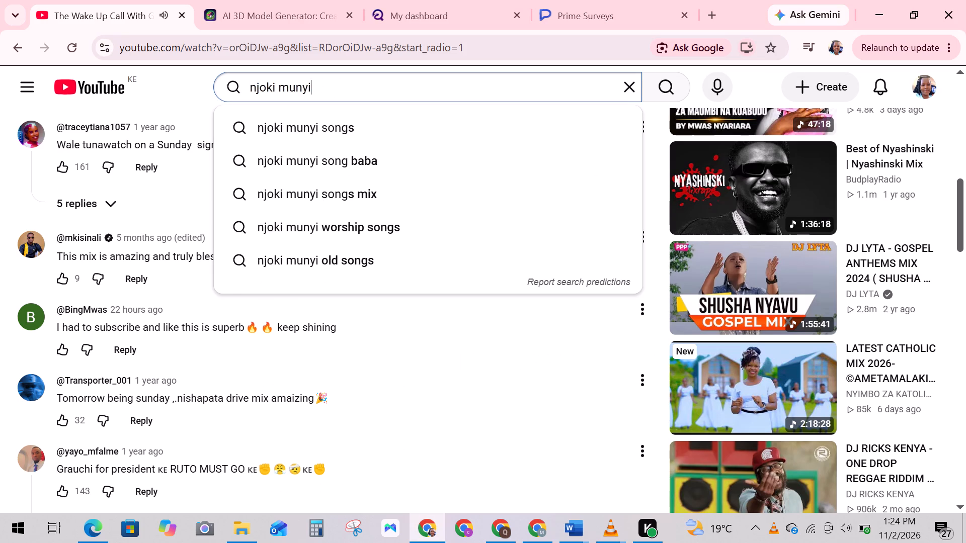
{"action": "type", "text": "TA"}
{"action": "key", "text": "r"}
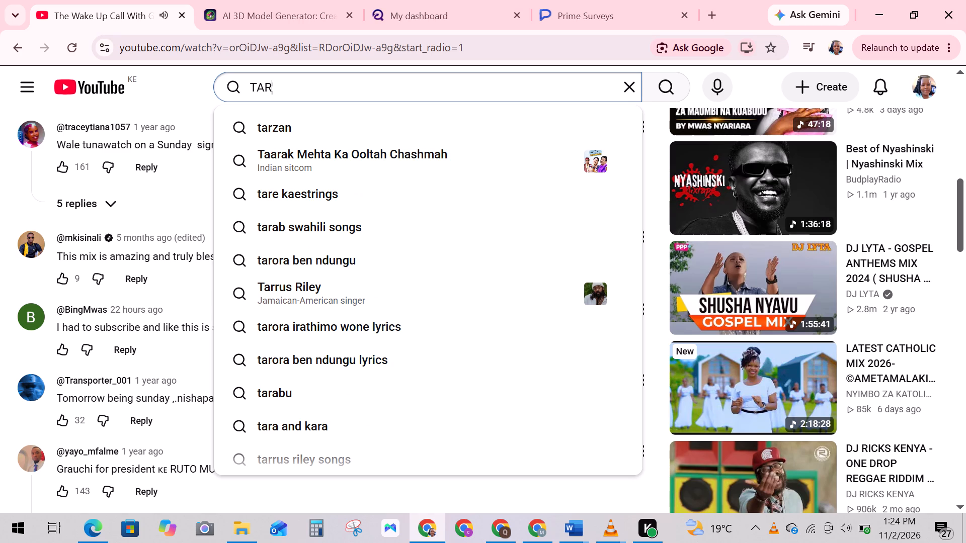
{"action": "key", "text": "a"}
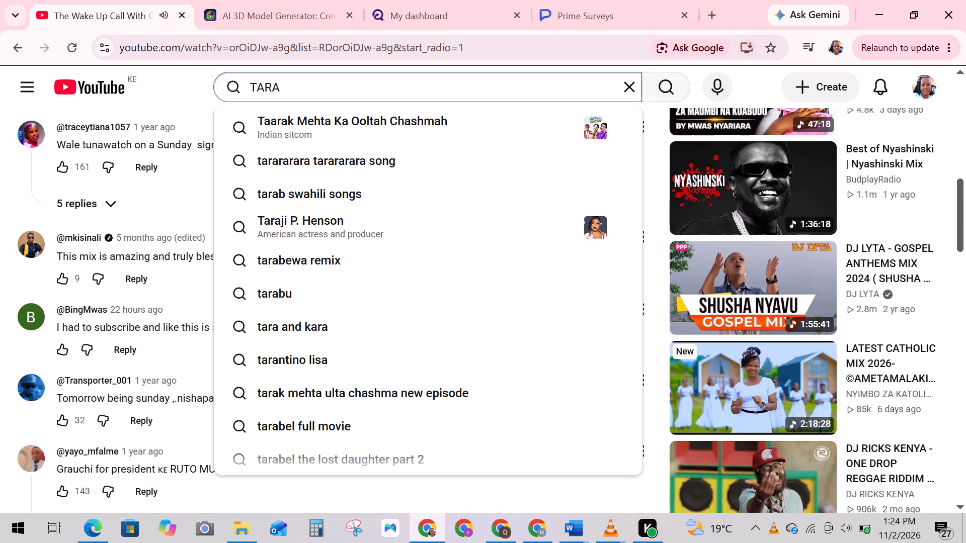
{"action": "type", "text": "RA"}
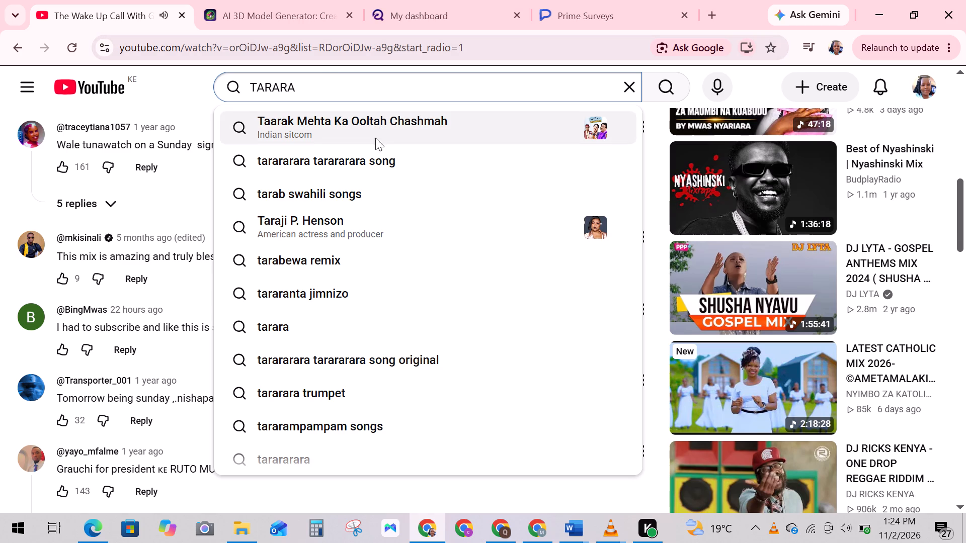
{"action": "left_click", "coordinate": [354, 166]}
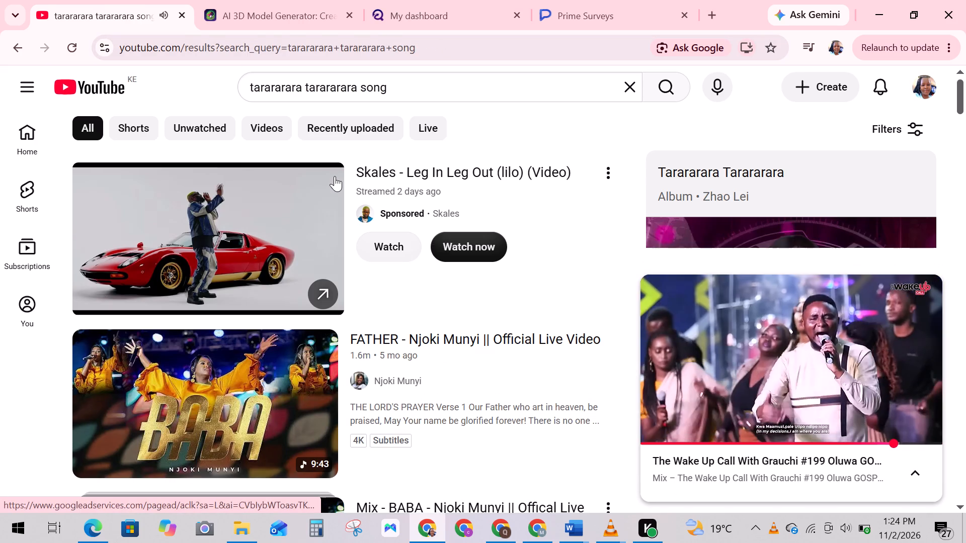
Play the "BABA - Njoki Munyi" live video from the search results.
{"action": "scroll", "coordinate": [336, 265], "scroll_direction": "down", "scroll_amount": 1}
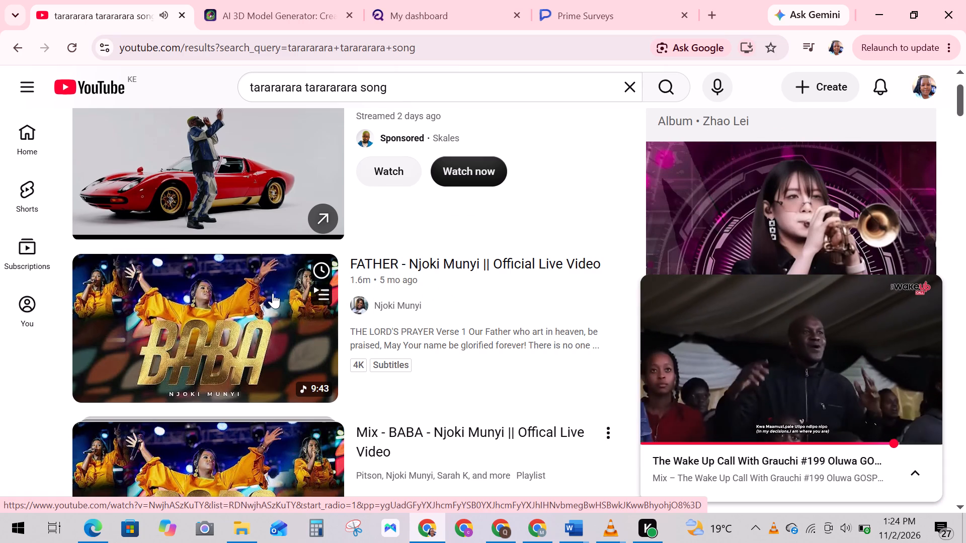
{"action": "left_click", "coordinate": [254, 302]}
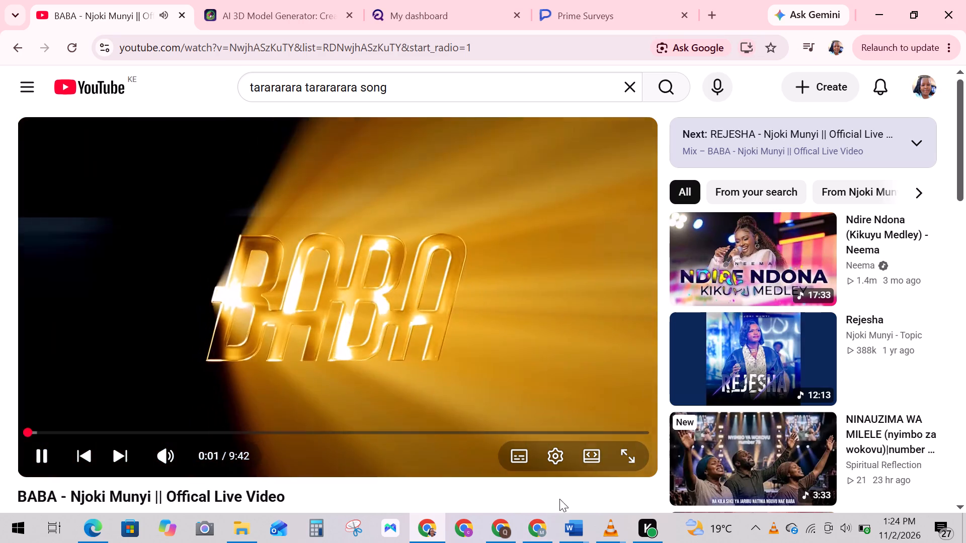
Add the recommended "Ndire Ndona (Kikuyu Medley)" video to the queue.
{"action": "left_click", "coordinate": [579, 530]}
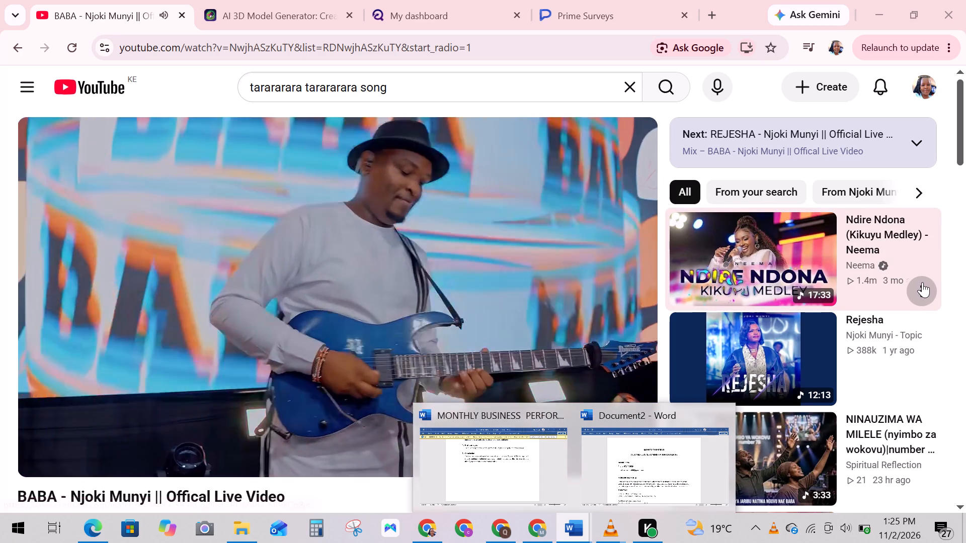
{"action": "left_click", "coordinate": [923, 287]}
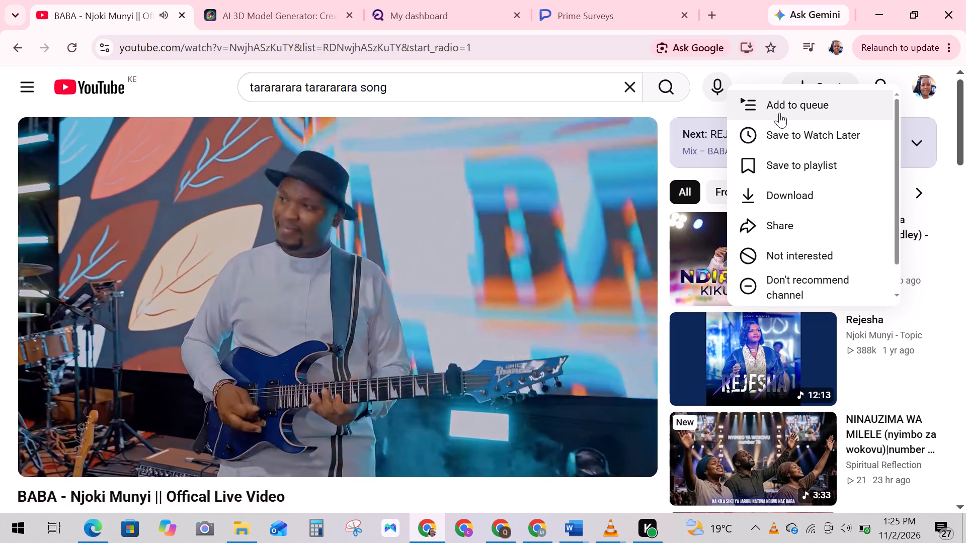
{"action": "left_click", "coordinate": [779, 112]}
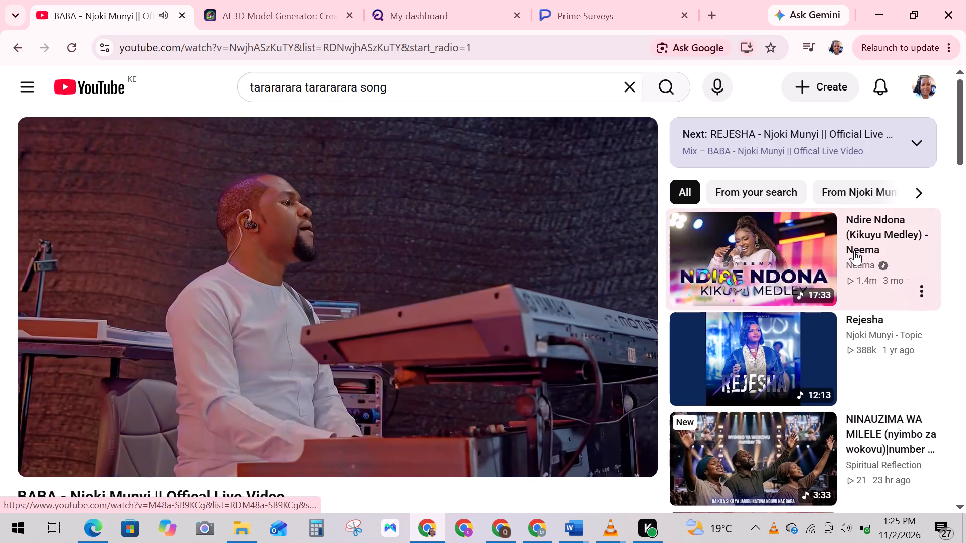
Examine the list of videos lined up in the YouTube queue.
{"action": "scroll", "coordinate": [854, 250], "scroll_direction": "down", "scroll_amount": 2}
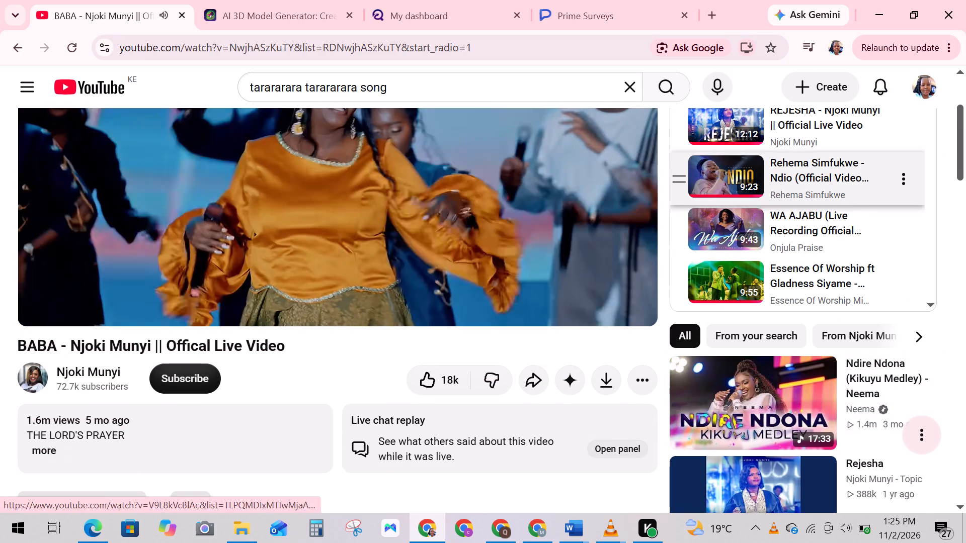
{"action": "scroll", "coordinate": [794, 229], "scroll_direction": "up", "scroll_amount": 2}
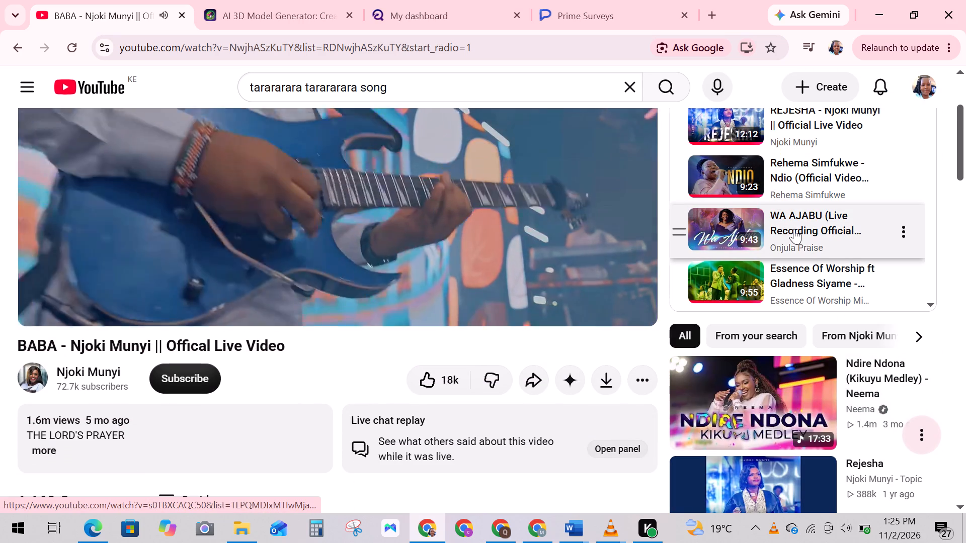
{"action": "scroll", "coordinate": [794, 229], "scroll_direction": "up", "scroll_amount": 3}
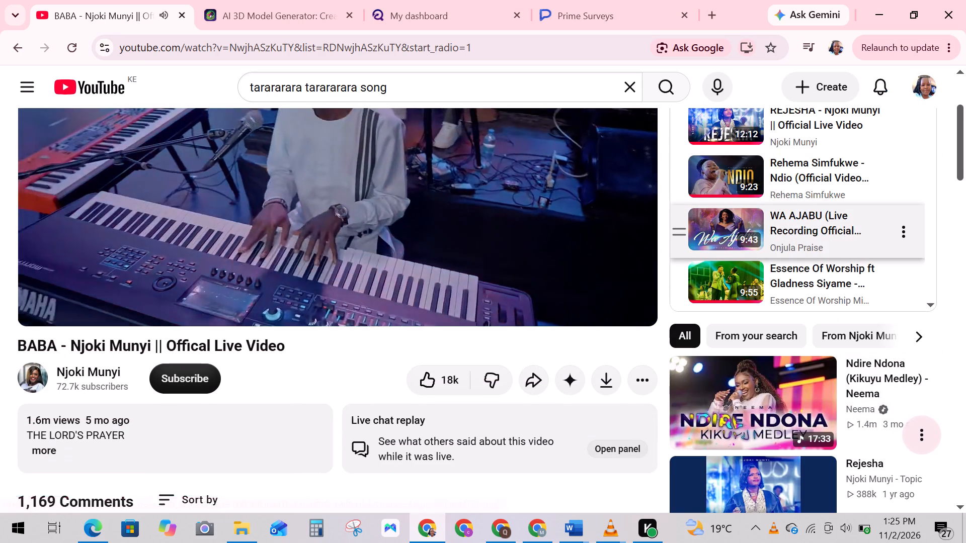
{"action": "scroll", "coordinate": [796, 207], "scroll_direction": "up", "scroll_amount": 2}
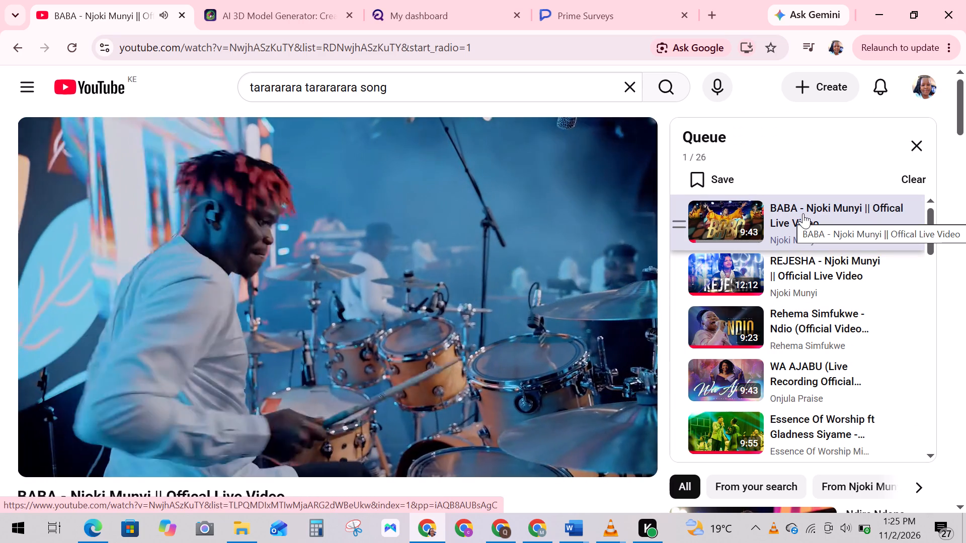
{"action": "scroll", "coordinate": [803, 216], "scroll_direction": "down", "scroll_amount": 2}
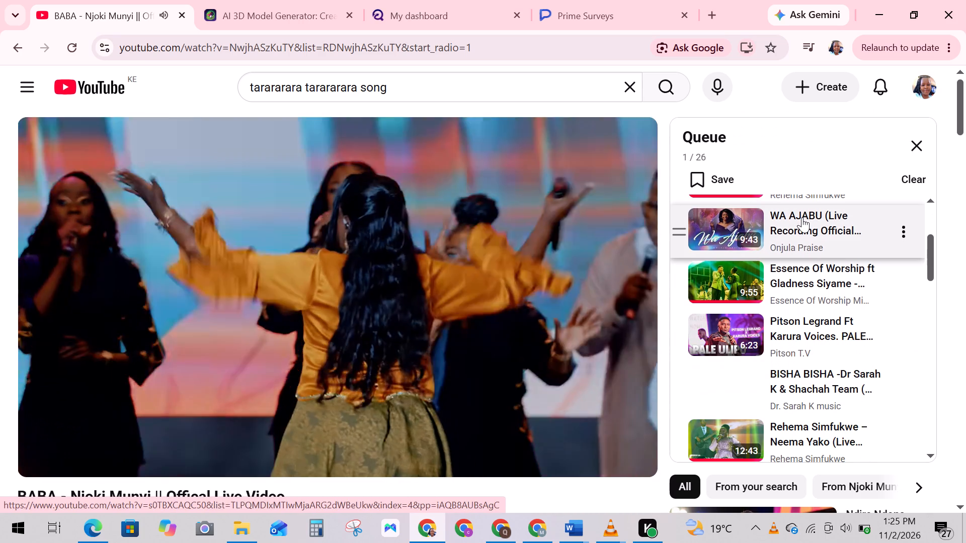
{"action": "scroll", "coordinate": [802, 217], "scroll_direction": "up", "scroll_amount": 3}
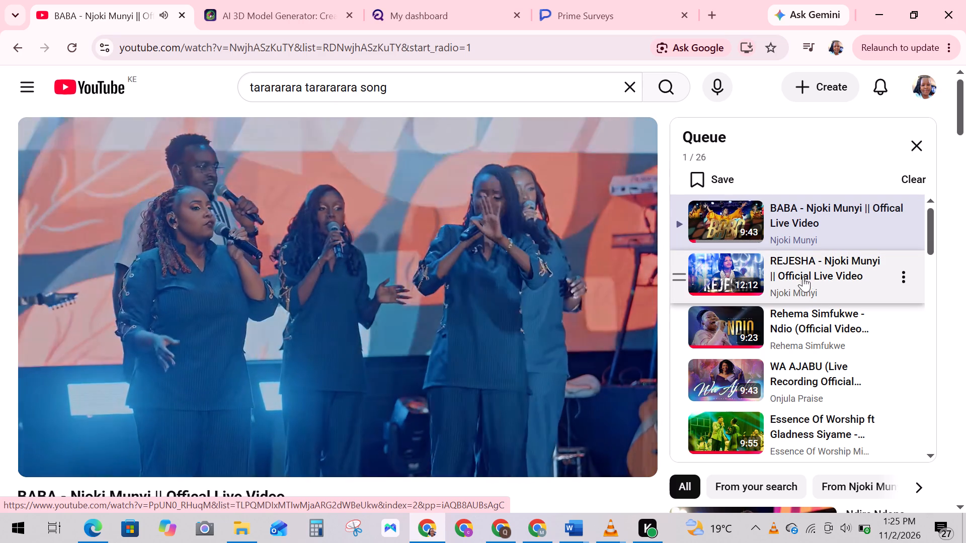
{"action": "scroll", "coordinate": [772, 320], "scroll_direction": "down", "scroll_amount": 5}
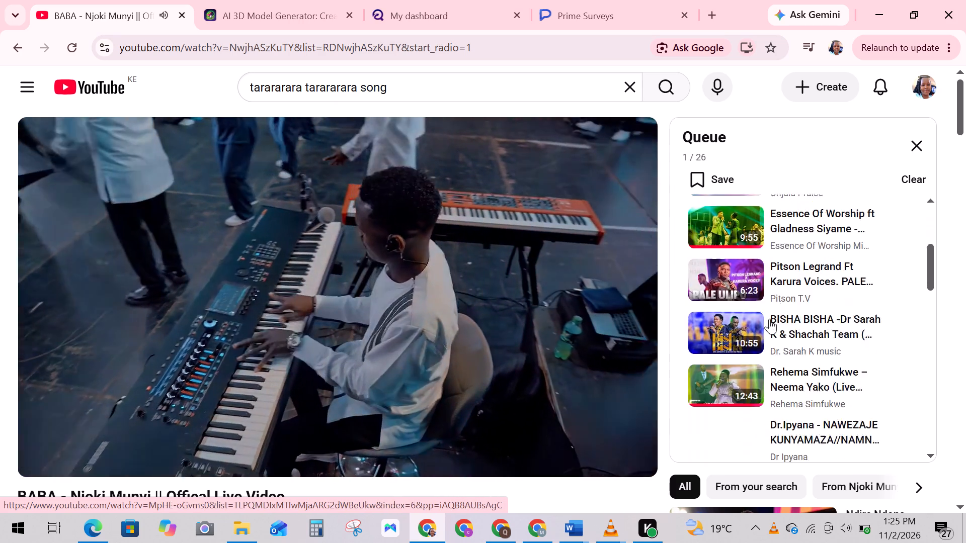
{"action": "scroll", "coordinate": [763, 308], "scroll_direction": "down", "scroll_amount": 6}
{"action": "scroll", "coordinate": [762, 304], "scroll_direction": "up", "scroll_amount": 11}
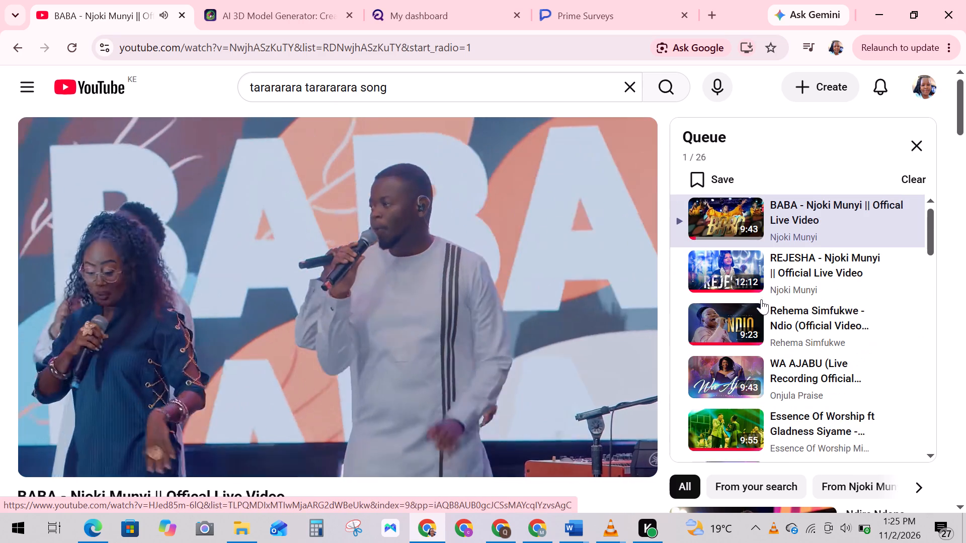
{"action": "scroll", "coordinate": [760, 295], "scroll_direction": "up", "scroll_amount": 1}
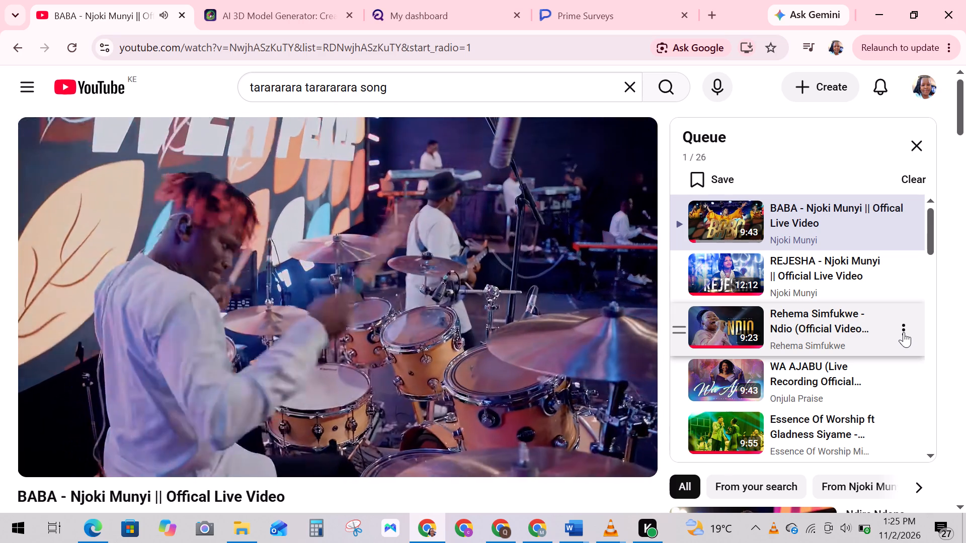
Remove the Rehema Simfukwe "Ndio" video from the queue.
{"action": "left_click", "coordinate": [903, 332]}
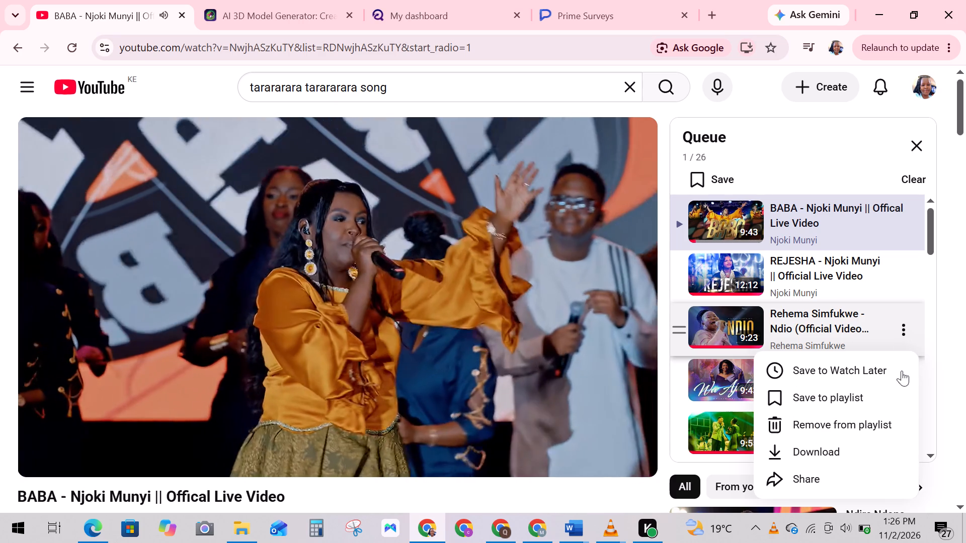
{"action": "left_click", "coordinate": [881, 429]}
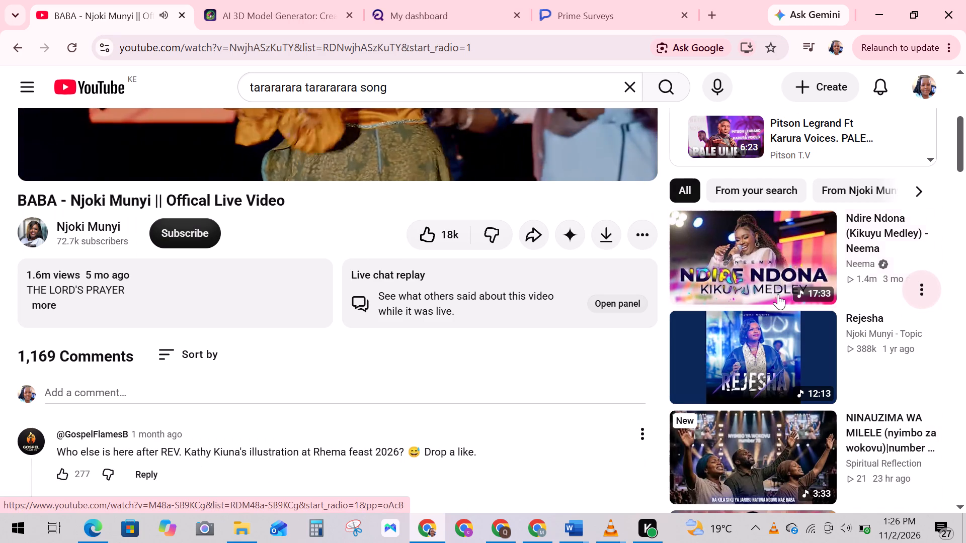
Add the recommended "Rejesha" video by Njoki Munyi - Topic to the queue and return to the queue list.
{"action": "scroll", "coordinate": [766, 289], "scroll_direction": "down", "scroll_amount": 2}
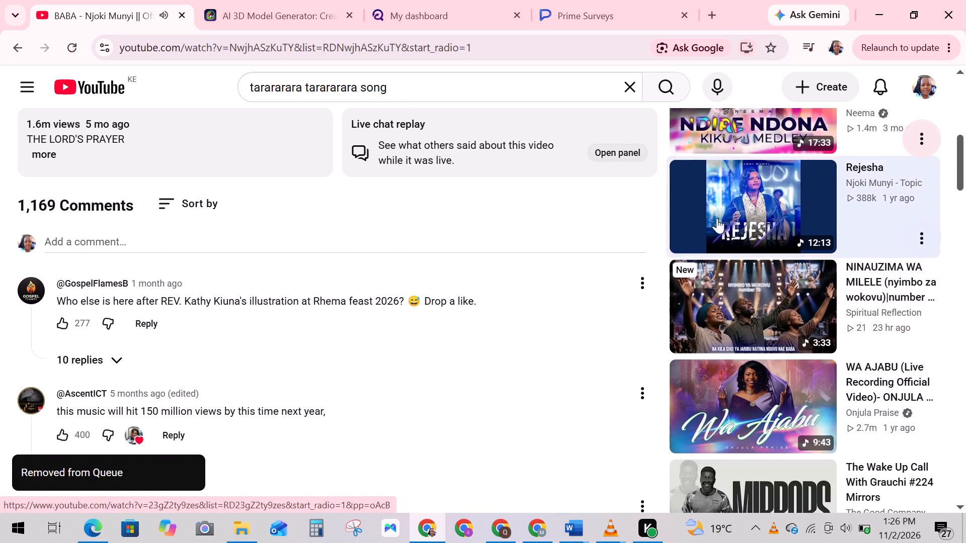
{"action": "left_click", "coordinate": [923, 238]}
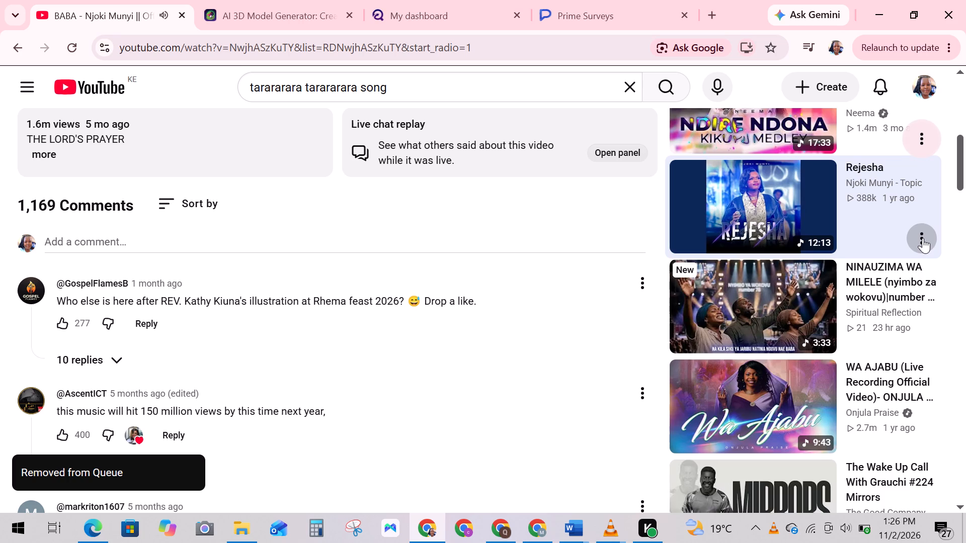
{"action": "left_click", "coordinate": [835, 270]}
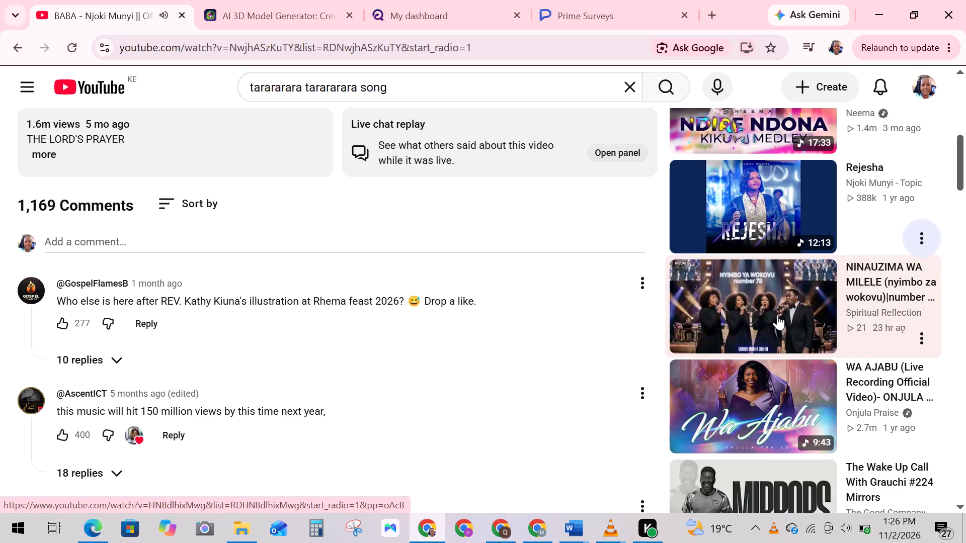
{"action": "scroll", "coordinate": [777, 315], "scroll_direction": "down", "scroll_amount": 3}
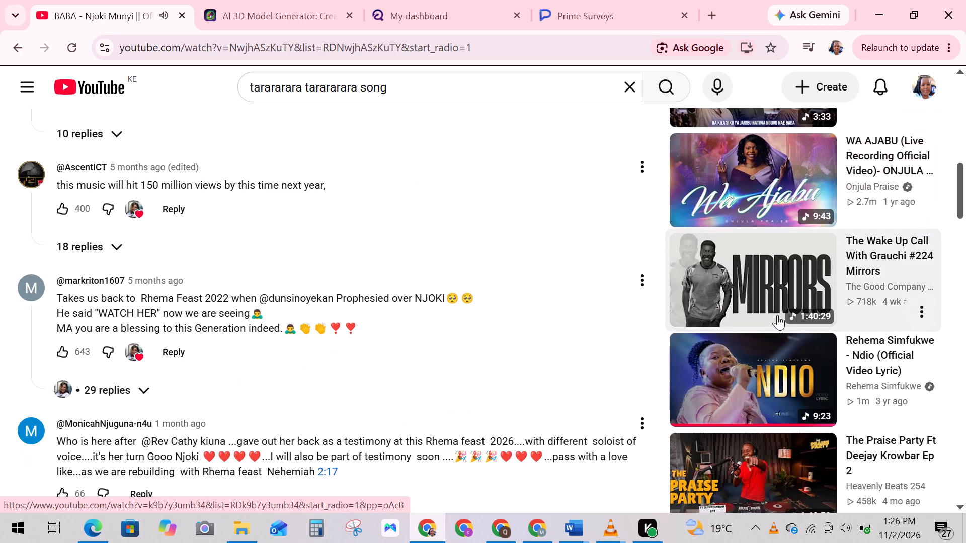
{"action": "scroll", "coordinate": [777, 315], "scroll_direction": "up", "scroll_amount": 9}
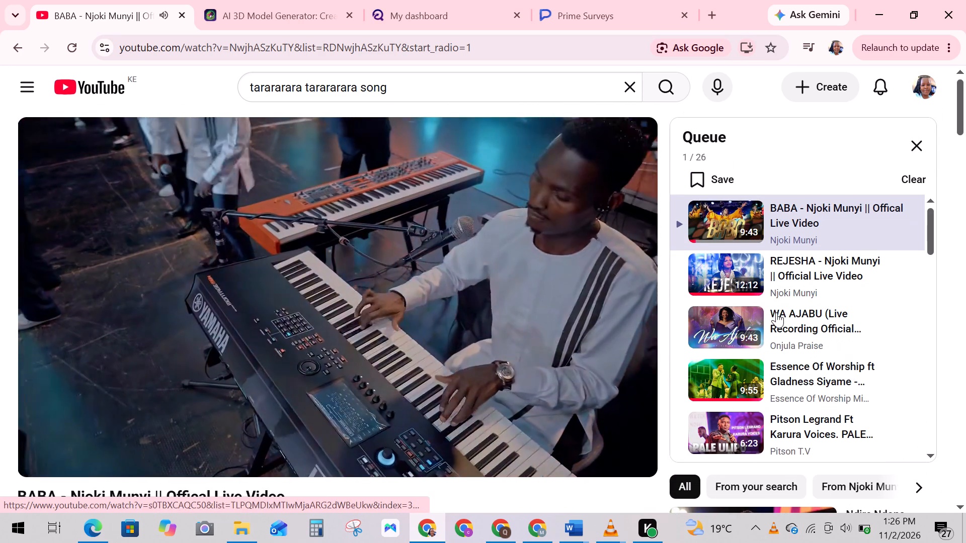
{"action": "scroll", "coordinate": [776, 312], "scroll_direction": "up", "scroll_amount": 3}
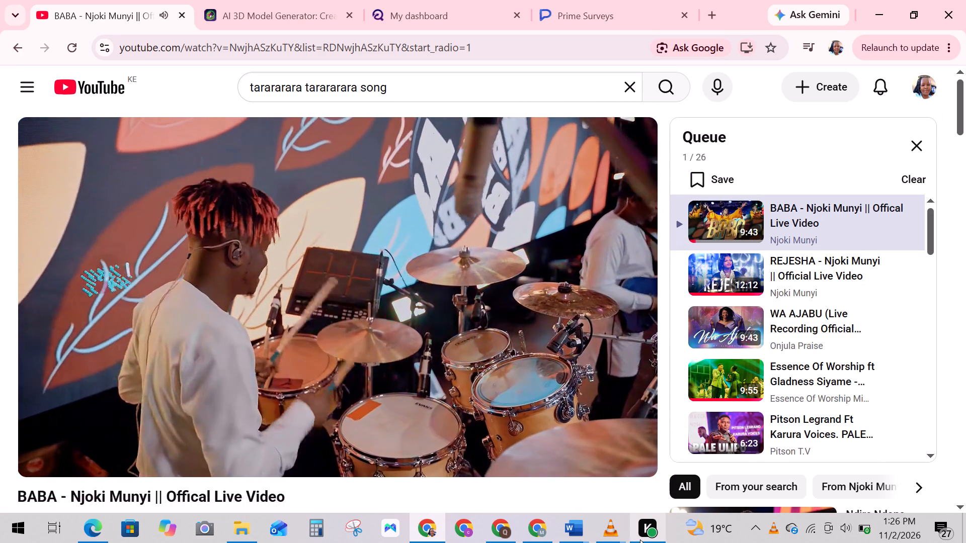
Switch back to the Document2 CV in Word and look over its header, PROFESSIONAL PROFILE and EDUCATION sections.
{"action": "left_click", "coordinate": [574, 529]}
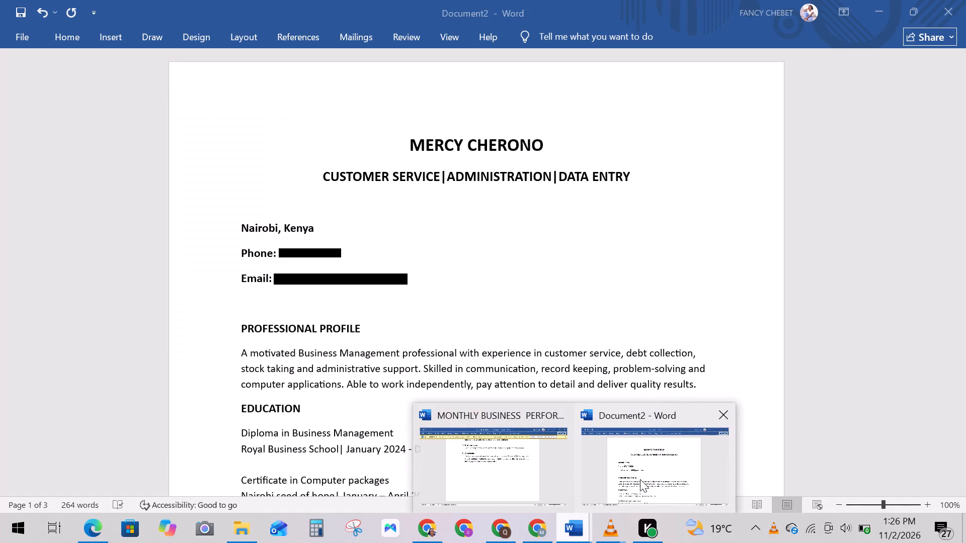
{"action": "left_click", "coordinate": [641, 478]}
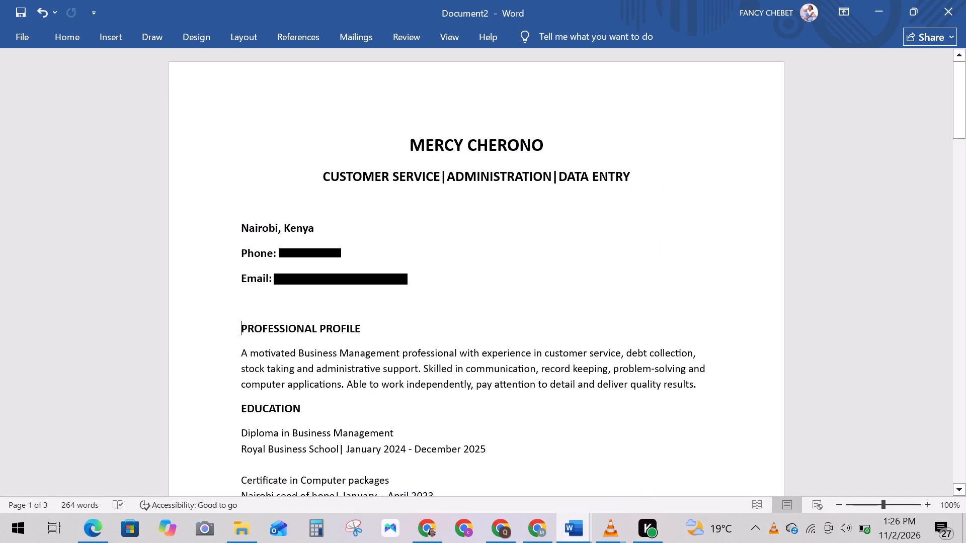
{"action": "scroll", "coordinate": [642, 396], "scroll_direction": "up", "scroll_amount": 4}
{"action": "scroll", "coordinate": [655, 362], "scroll_direction": "down", "scroll_amount": 2}
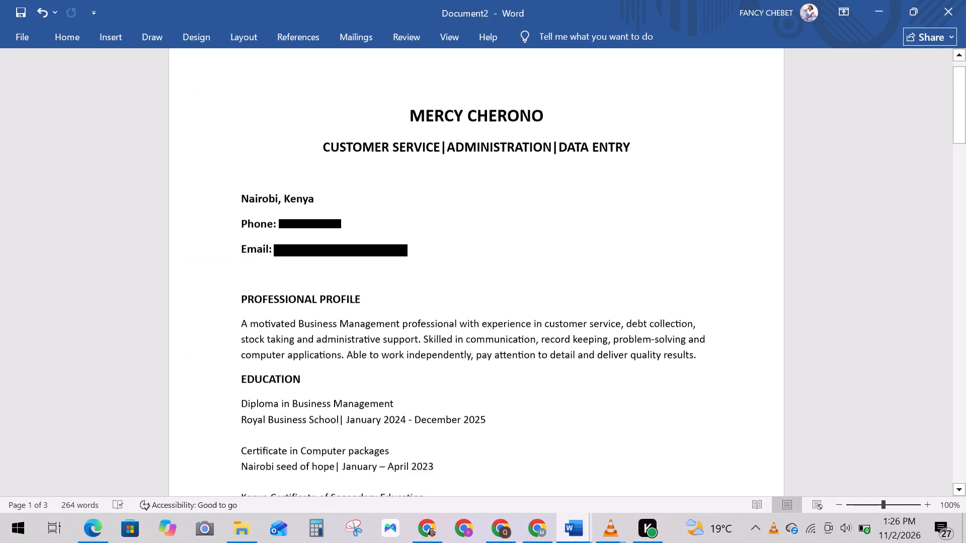
{"action": "scroll", "coordinate": [655, 362], "scroll_direction": "down", "scroll_amount": 1}
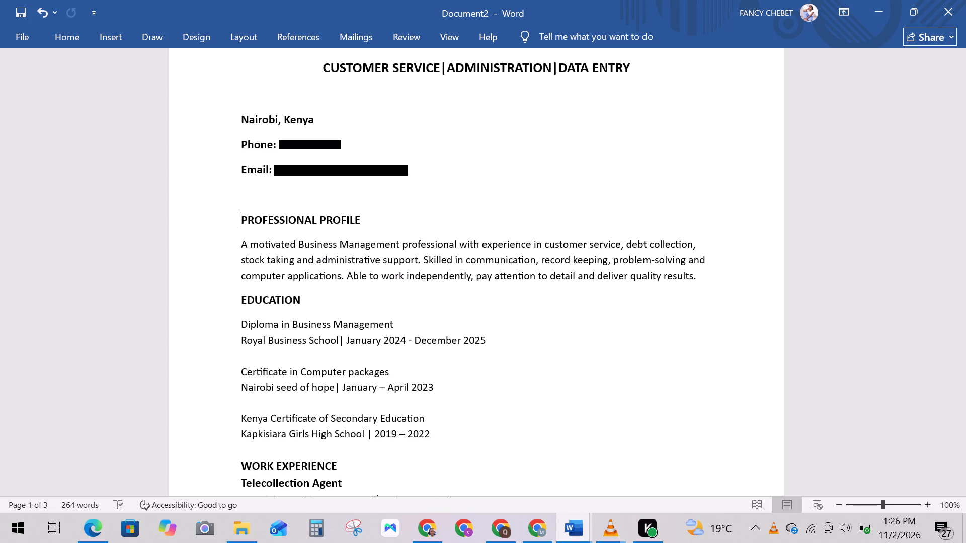
{"action": "scroll", "coordinate": [618, 331], "scroll_direction": "up", "scroll_amount": 7}
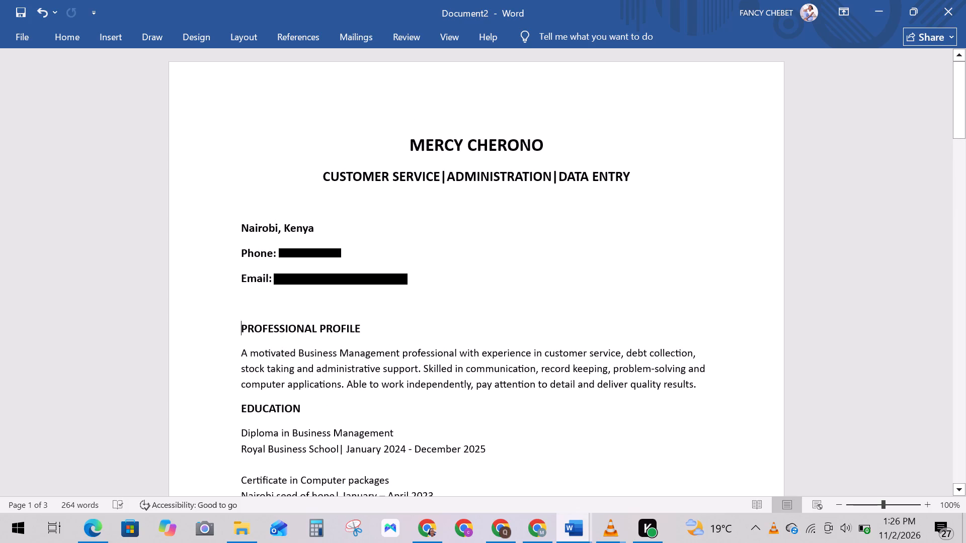
{"action": "scroll", "coordinate": [626, 330], "scroll_direction": "up", "scroll_amount": 2}
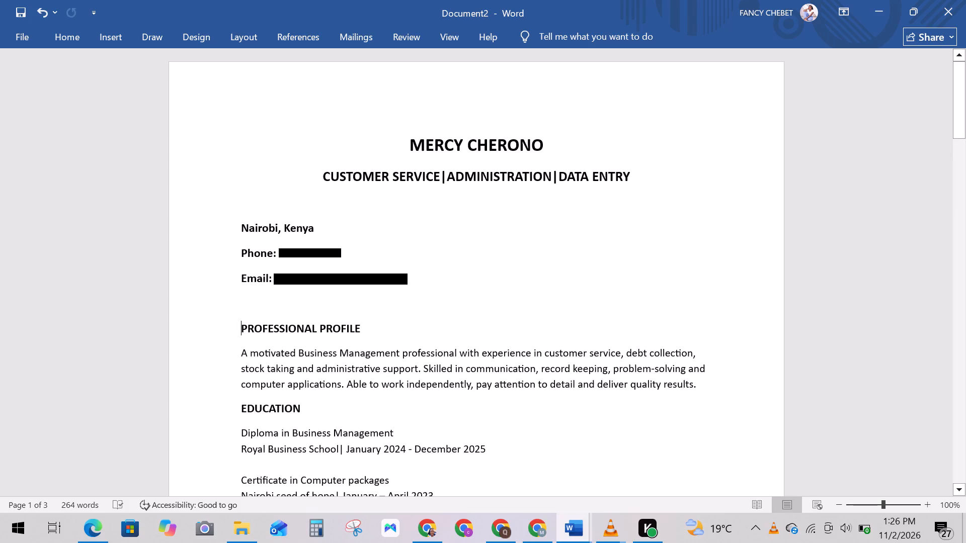
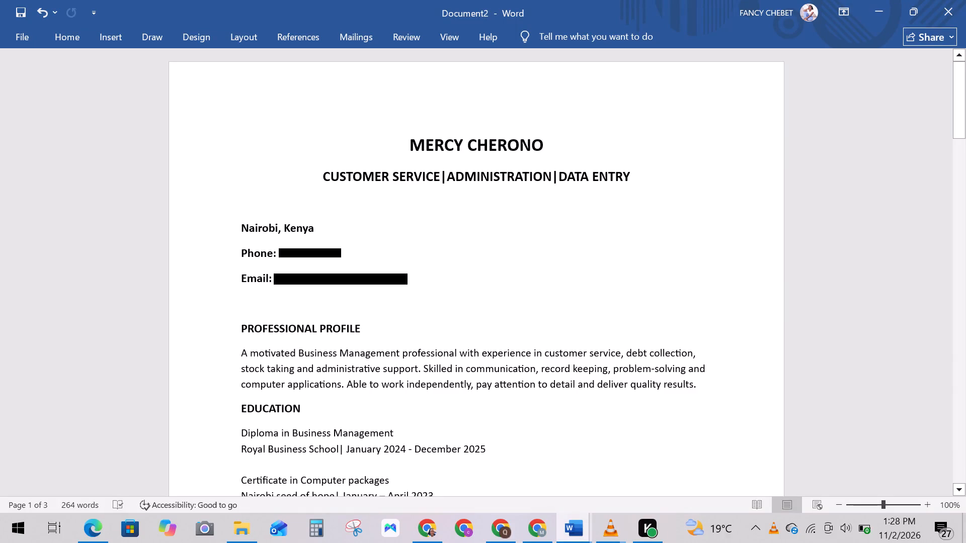
Review the CV's work experience entries across the page break, from Debt Collection Agent through Customer service agent to Stock Taking Assistant.
{"action": "scroll", "coordinate": [365, 285], "scroll_direction": "down", "scroll_amount": 16}
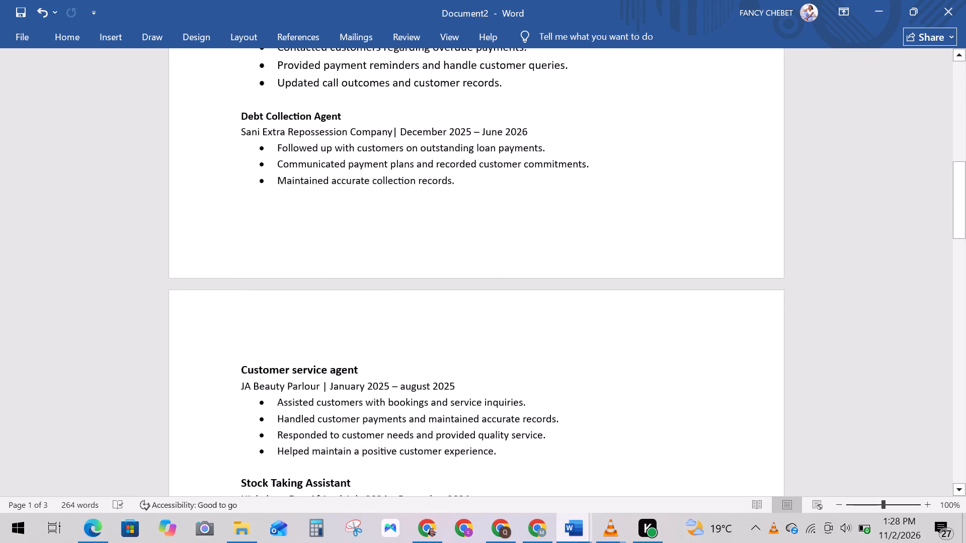
{"action": "scroll", "coordinate": [380, 285], "scroll_direction": "down", "scroll_amount": 5}
{"action": "scroll", "coordinate": [380, 287], "scroll_direction": "up", "scroll_amount": 3}
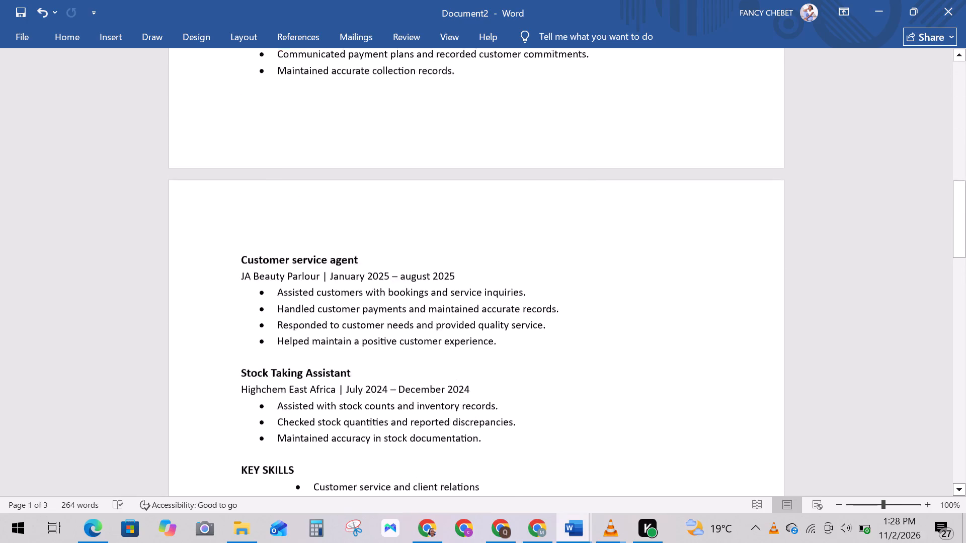
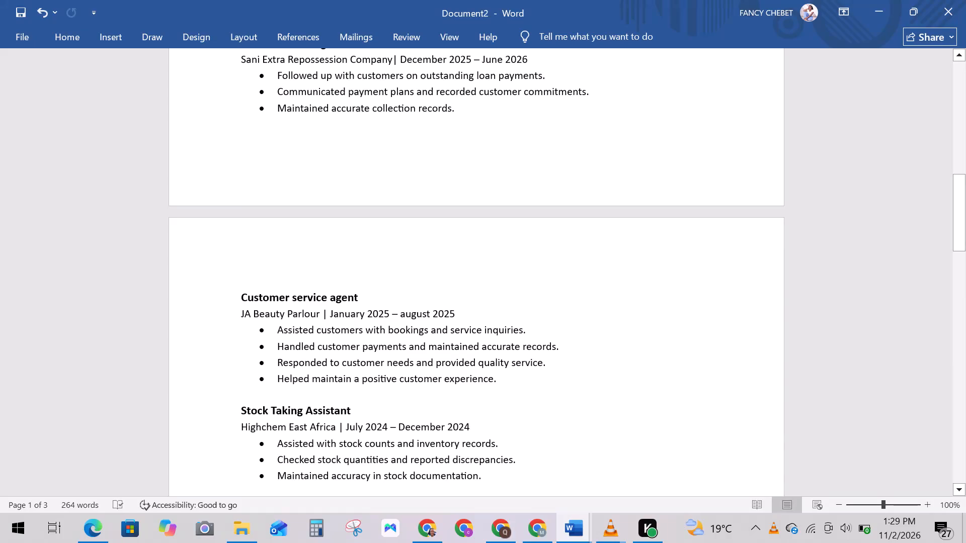
Capitalise the month in the JA Beauty Parlour date range so it reads "August 2025".
{"action": "left_click", "coordinate": [404, 312]}
{"action": "key", "text": "BackSpace"}
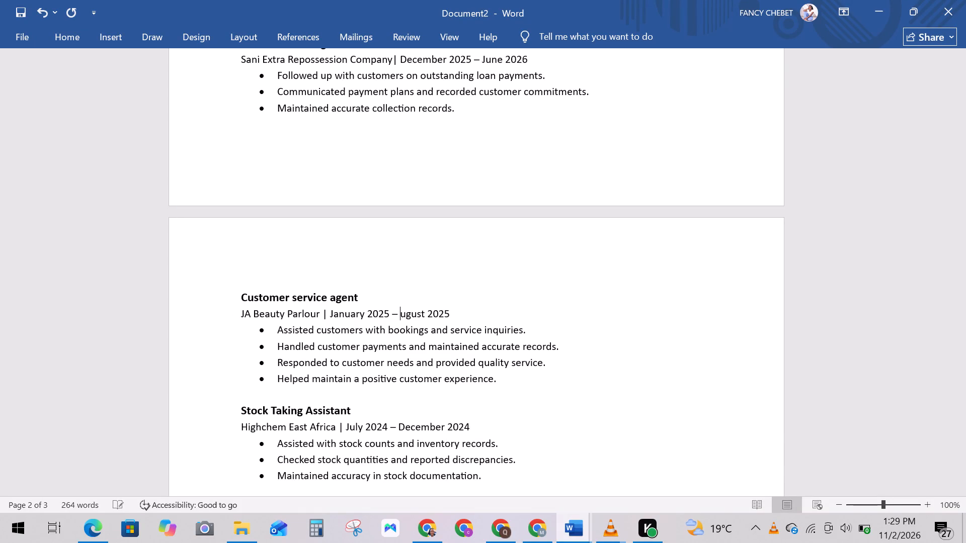
{"action": "key", "text": "a"}
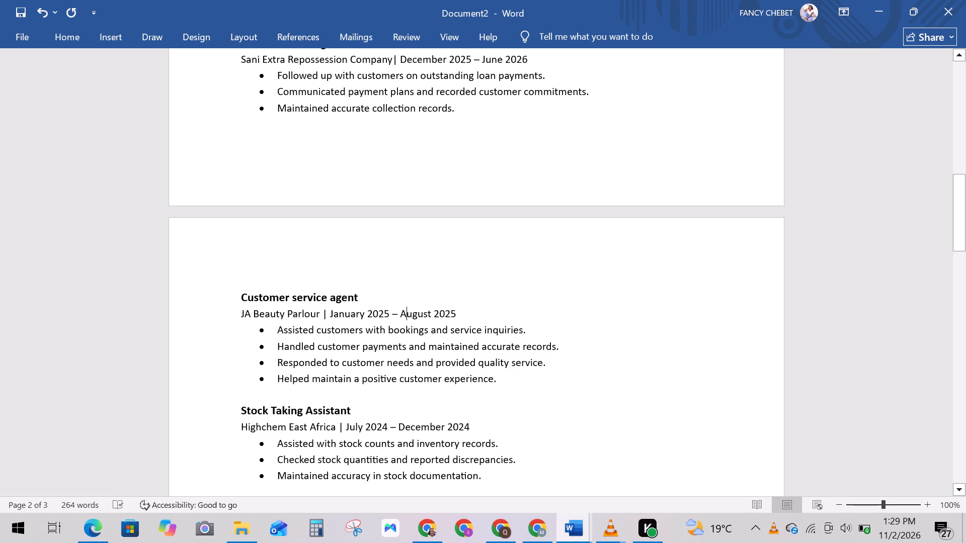
Save the document to the OneDrive Documentos folder, named with the CV owner's name followed by RESUME.
{"action": "key", "text": "ctrl+s"}
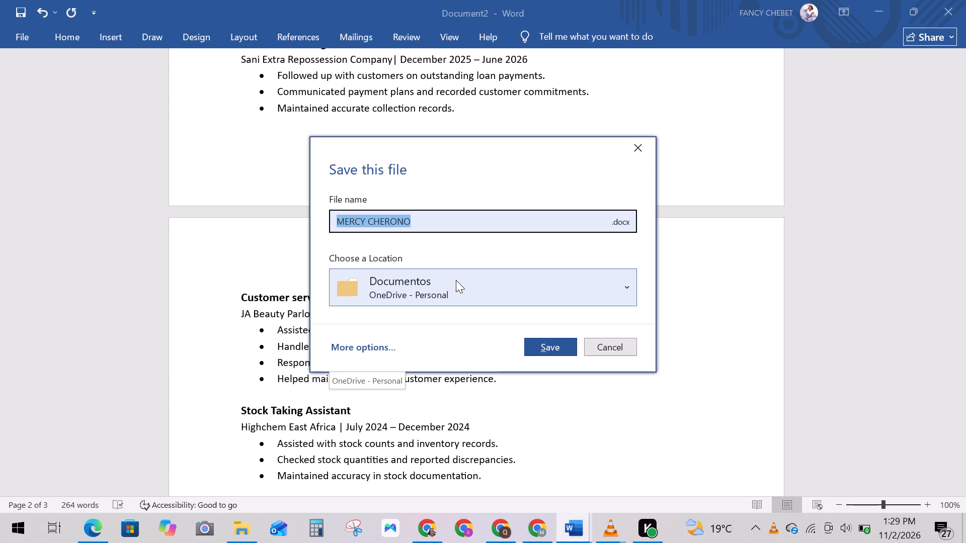
{"action": "left_click", "coordinate": [438, 223]}
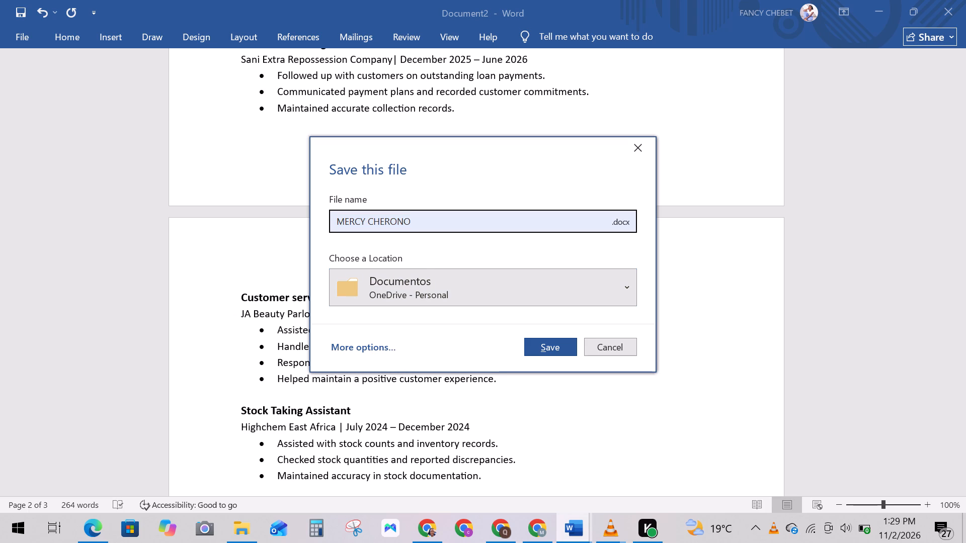
{"action": "key", "text": "BackSpace"}
{"action": "key", "text": "o"}
{"action": "key", "text": "space"}
{"action": "type", "text": "CV"}
{"action": "key", "text": "BackSpace"}
{"action": "key", "text": "BackSpace"}
{"action": "type", "text": "RESUME"}
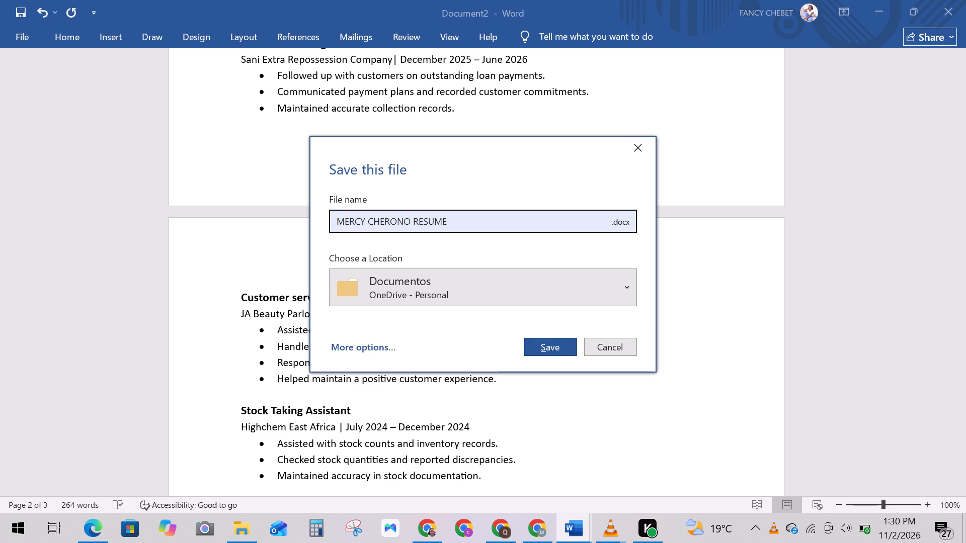
{"action": "left_click", "coordinate": [540, 354]}
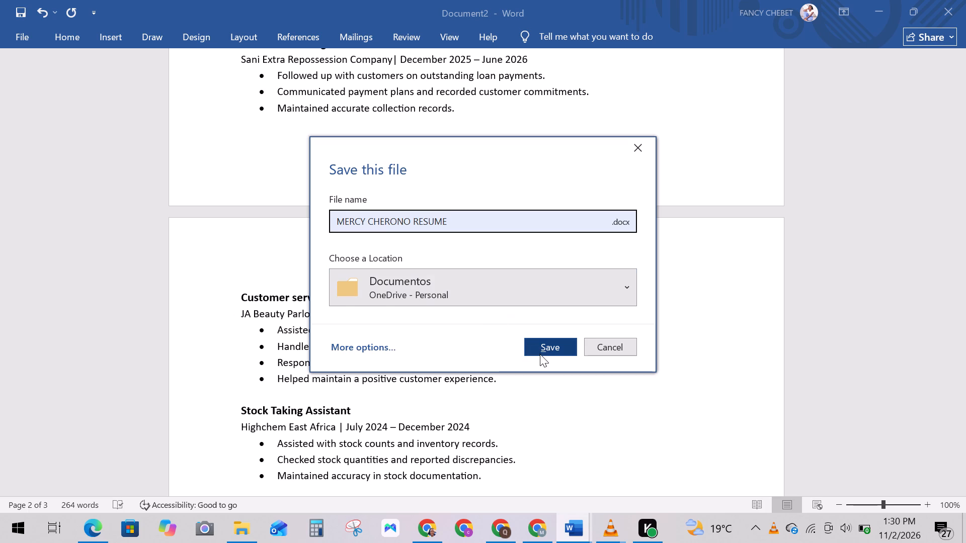
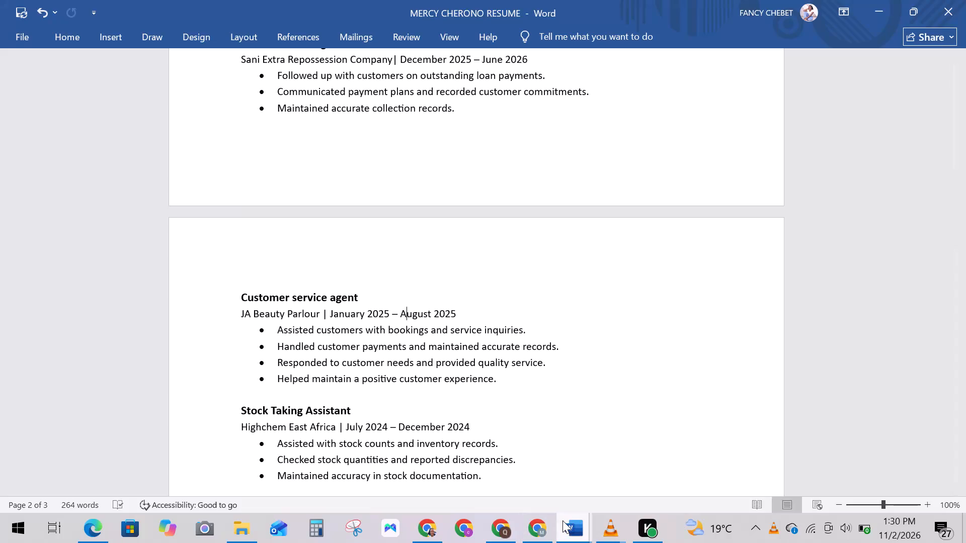
Switch to the open Word document titled MONTHLY BUSINESS PERFORMANCE REPORT.
{"action": "left_click", "coordinate": [566, 523]}
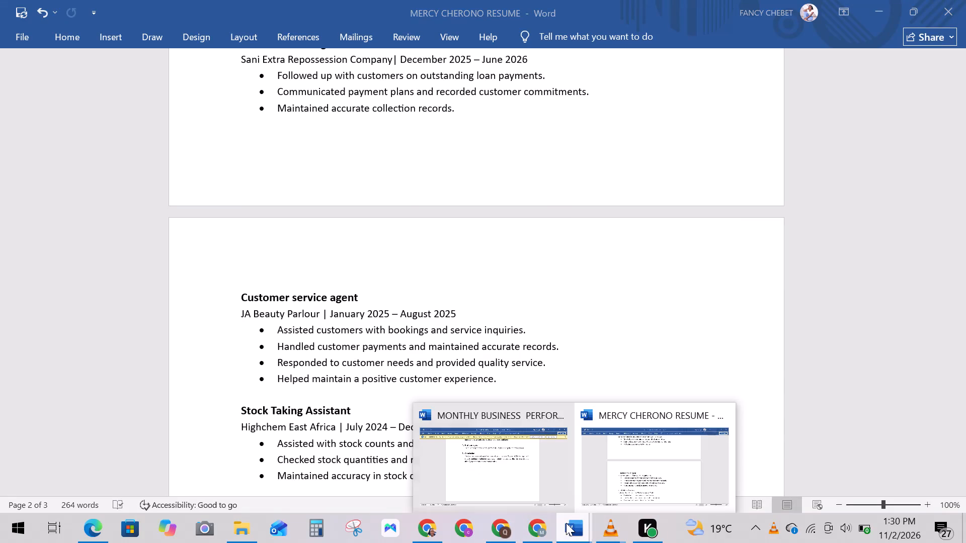
{"action": "left_click", "coordinate": [499, 473]}
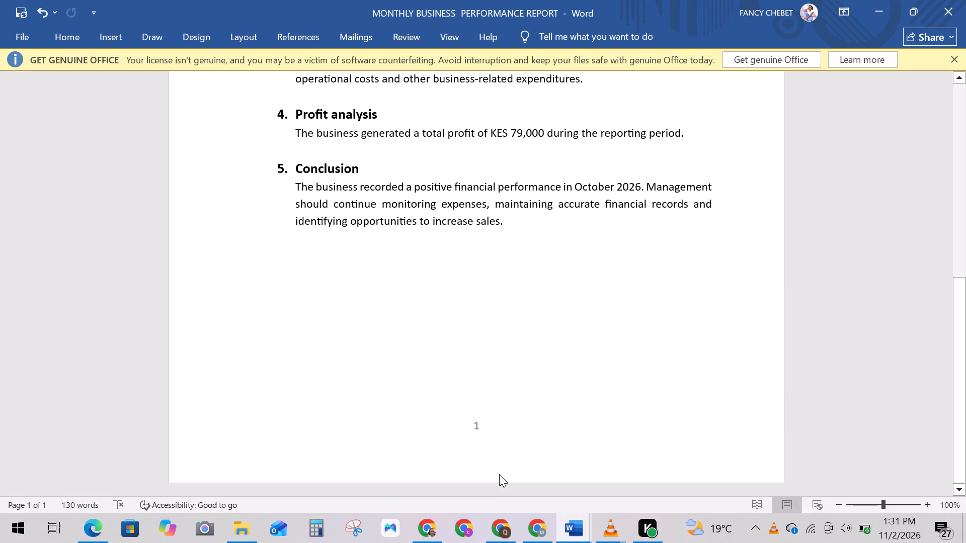